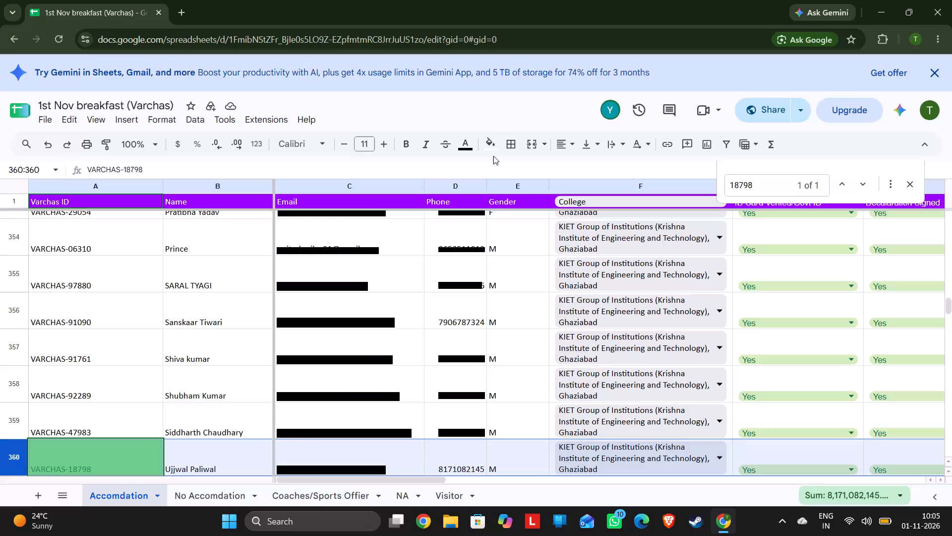
pyautogui.moveTo(496, 157); pyautogui.dragTo(491, 145)
pyautogui.click(491, 145)
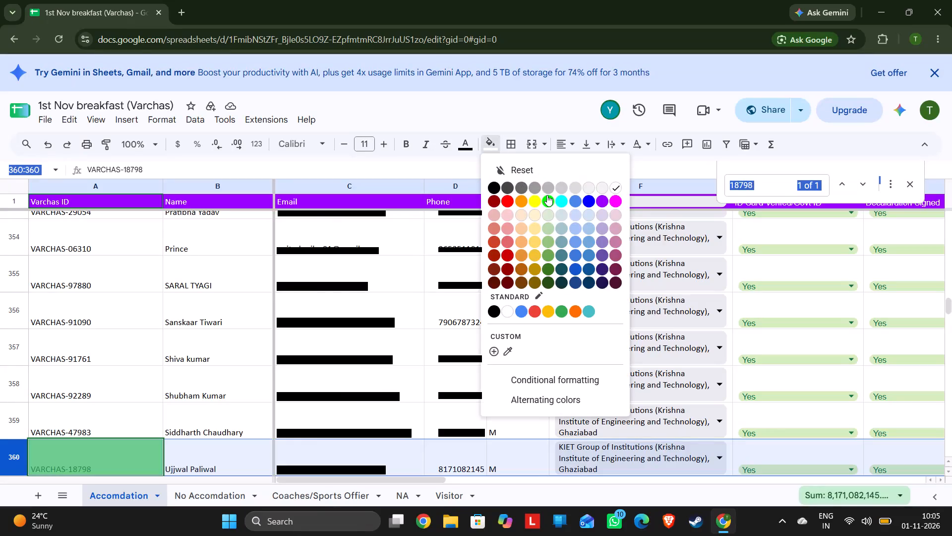
pyautogui.click(547, 195)
pyautogui.doubleClick(763, 187)
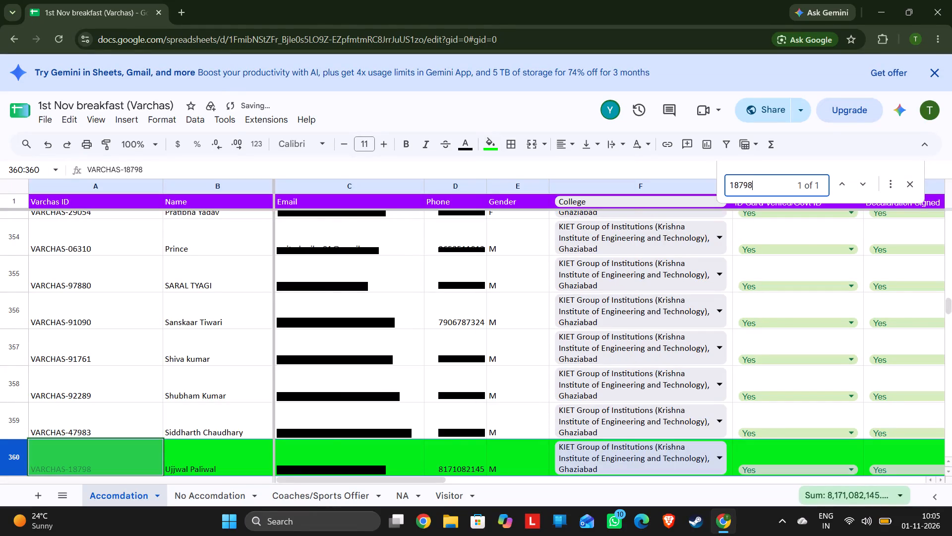
pyautogui.press('BackSpace')
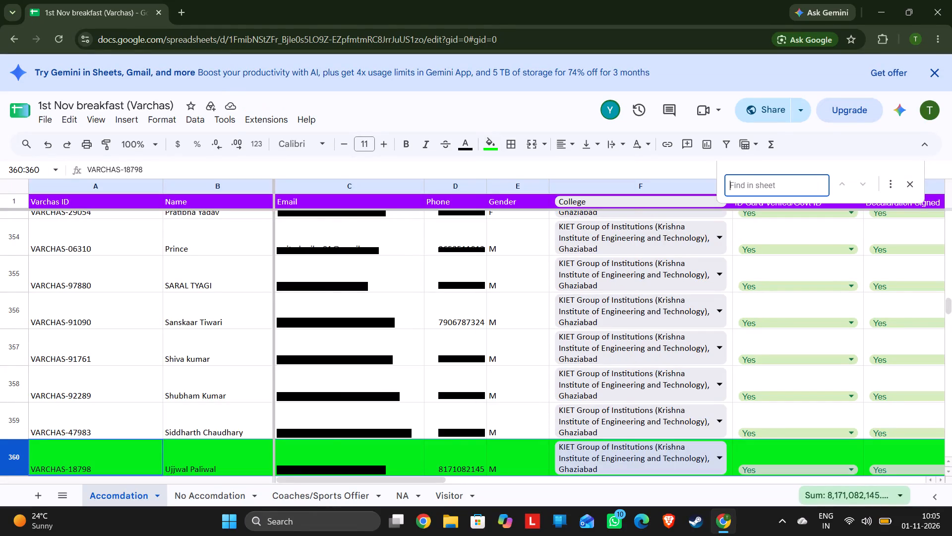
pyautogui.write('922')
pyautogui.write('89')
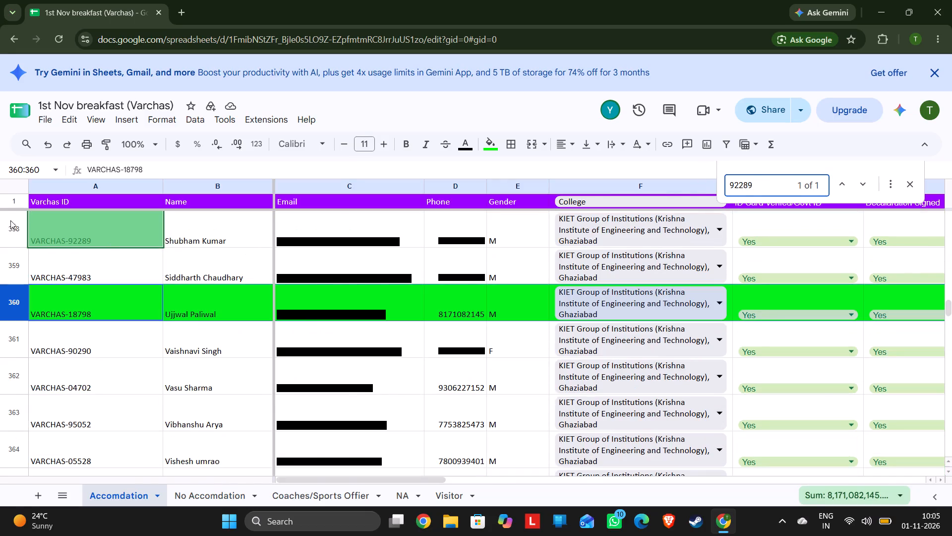
pyautogui.click(16, 224)
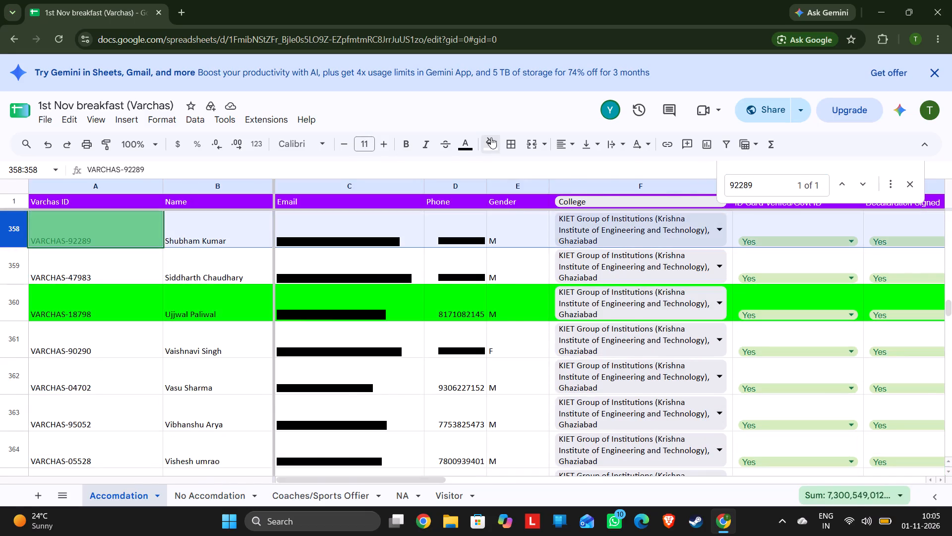
pyautogui.click(491, 137)
pyautogui.click(552, 200)
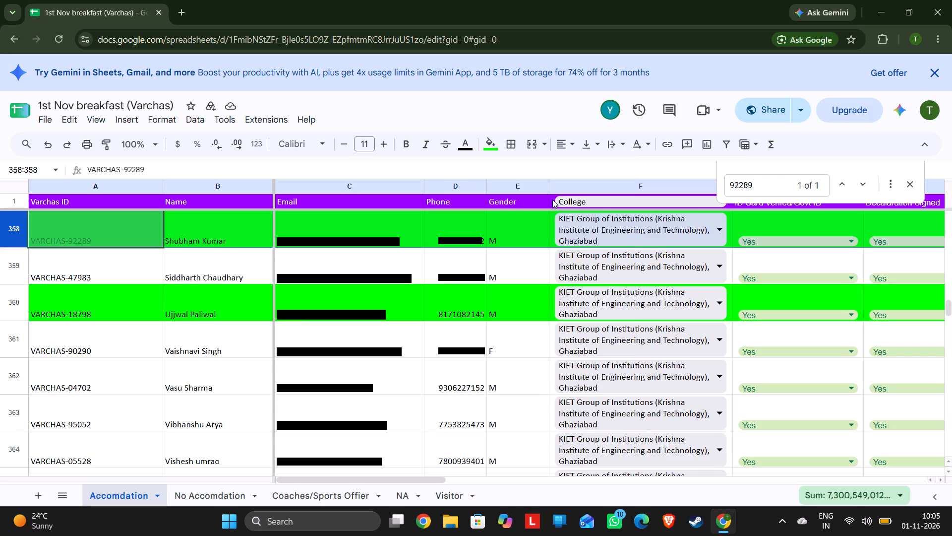
pyautogui.doubleClick(756, 185)
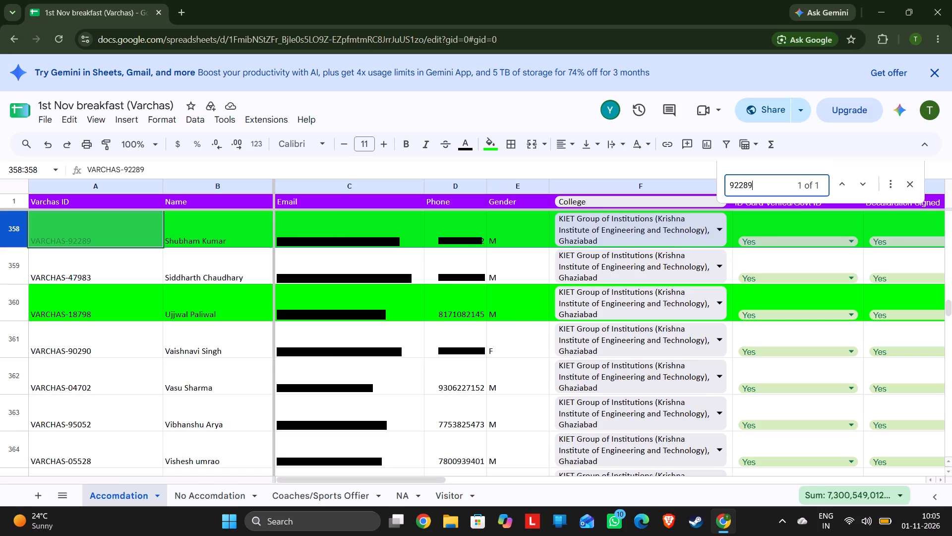
pyautogui.press('BackSpace')
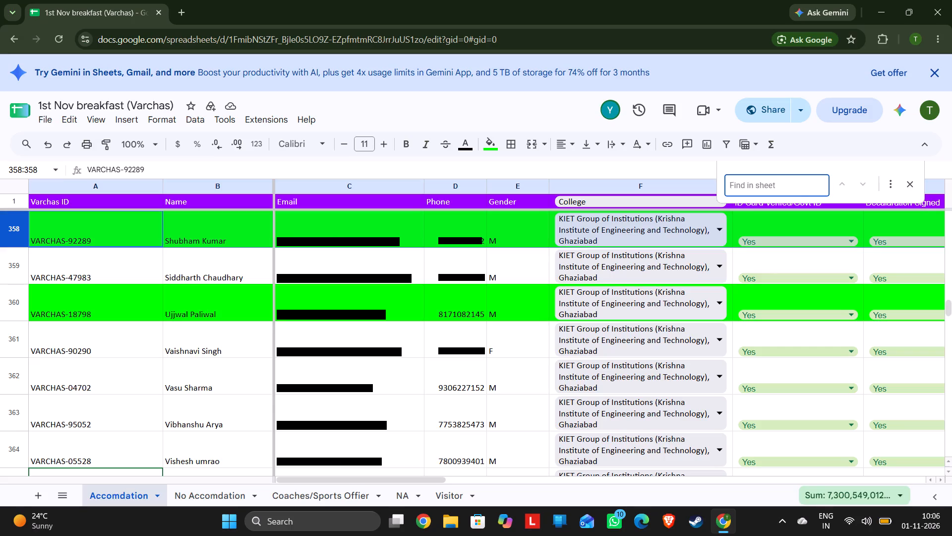
pyautogui.press('4')
pyautogui.press('BackSpace')
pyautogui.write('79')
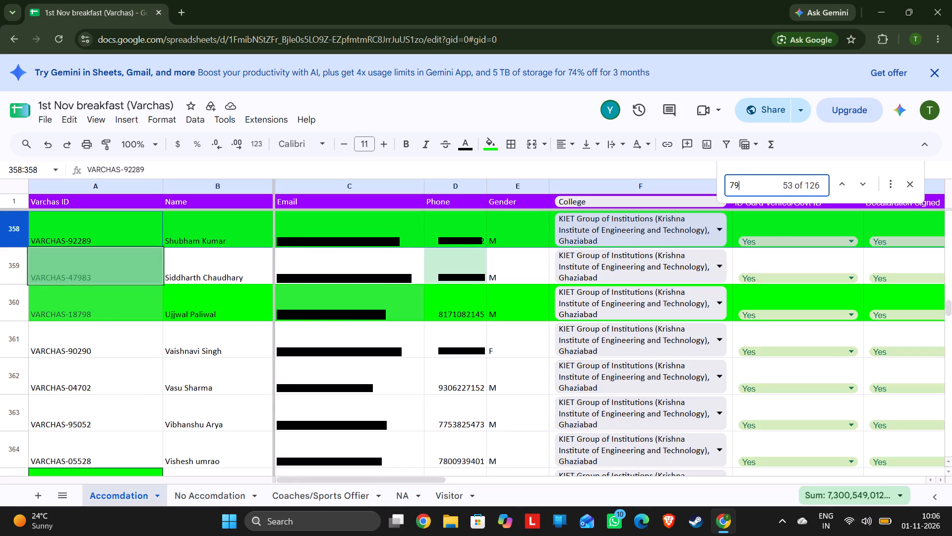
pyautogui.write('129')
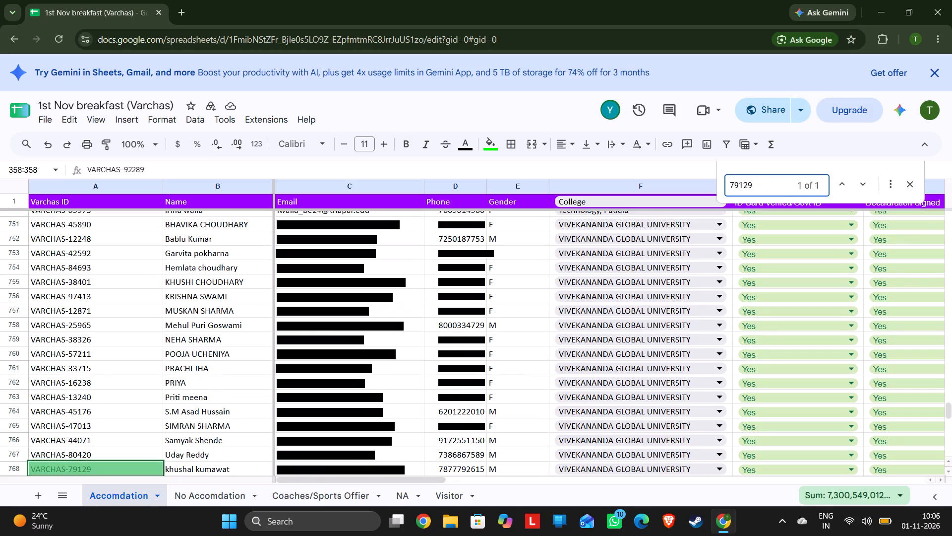
pyautogui.click(18, 472)
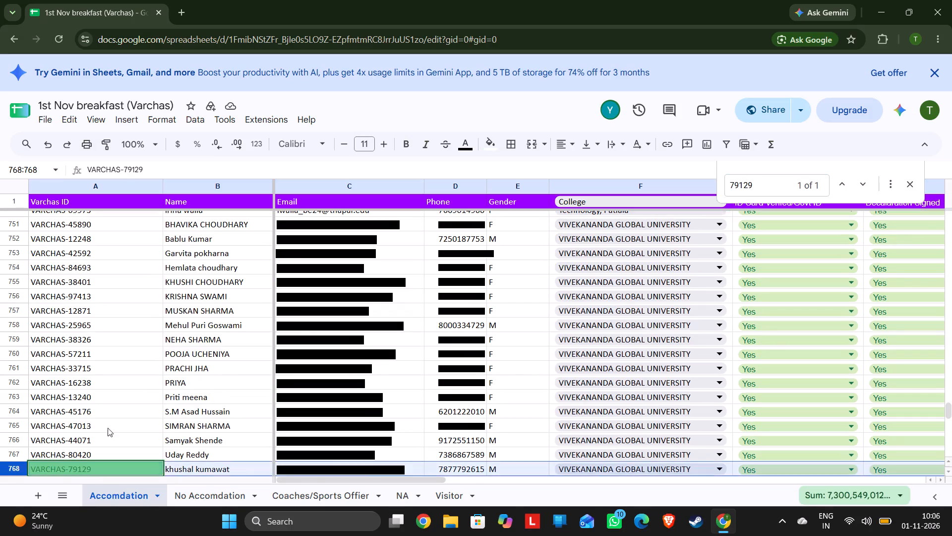
pyautogui.moveTo(491, 145); pyautogui.dragTo(524, 185)
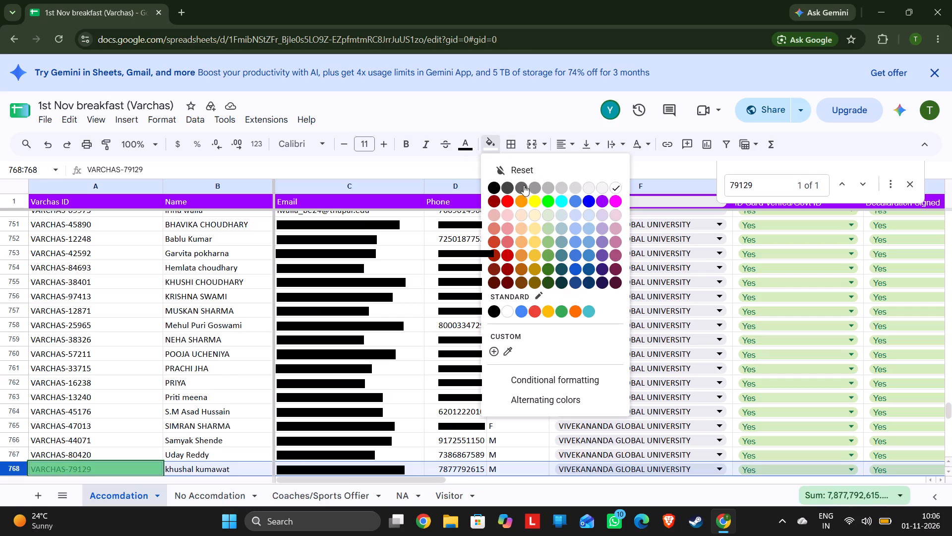
pyautogui.moveTo(524, 185); pyautogui.dragTo(546, 199)
pyautogui.click(546, 199)
pyautogui.doubleClick(776, 189)
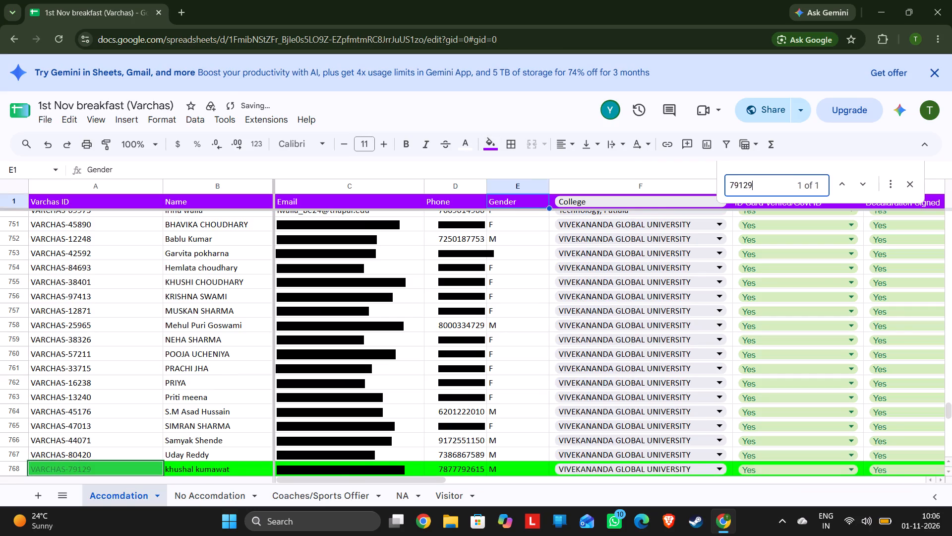
pyautogui.press('BackSpace')
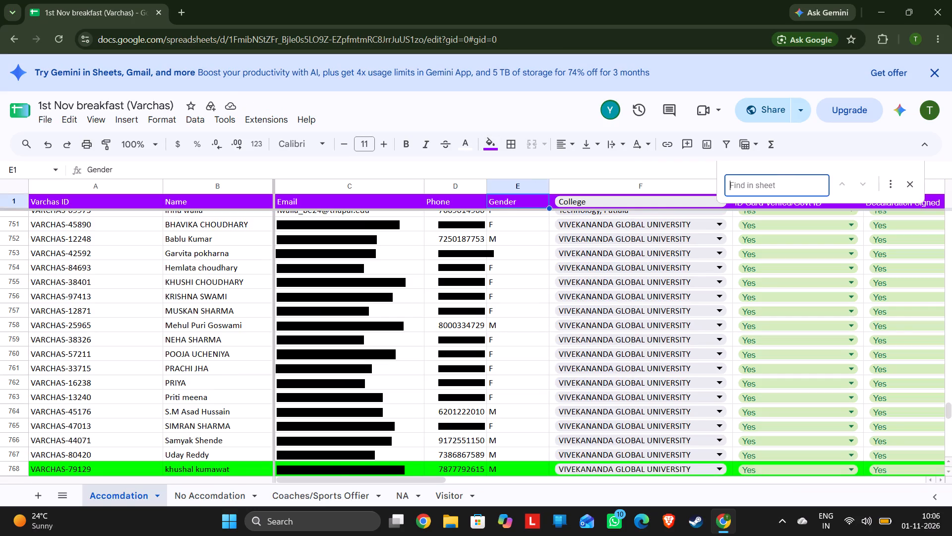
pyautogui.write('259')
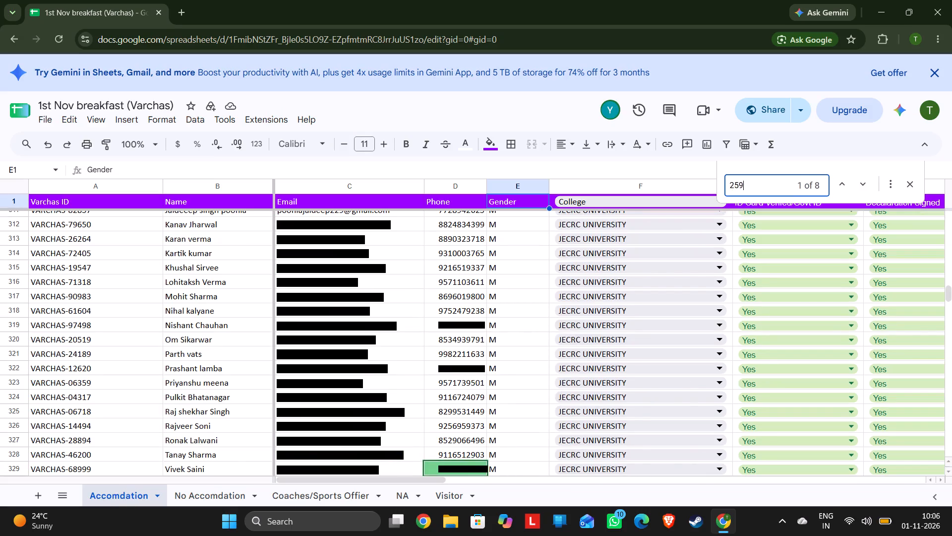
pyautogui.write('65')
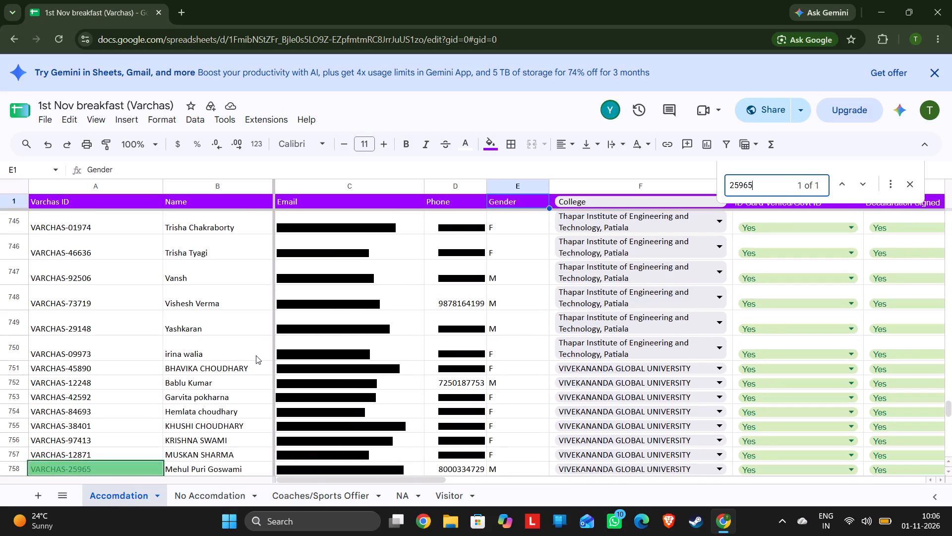
pyautogui.click(12, 470)
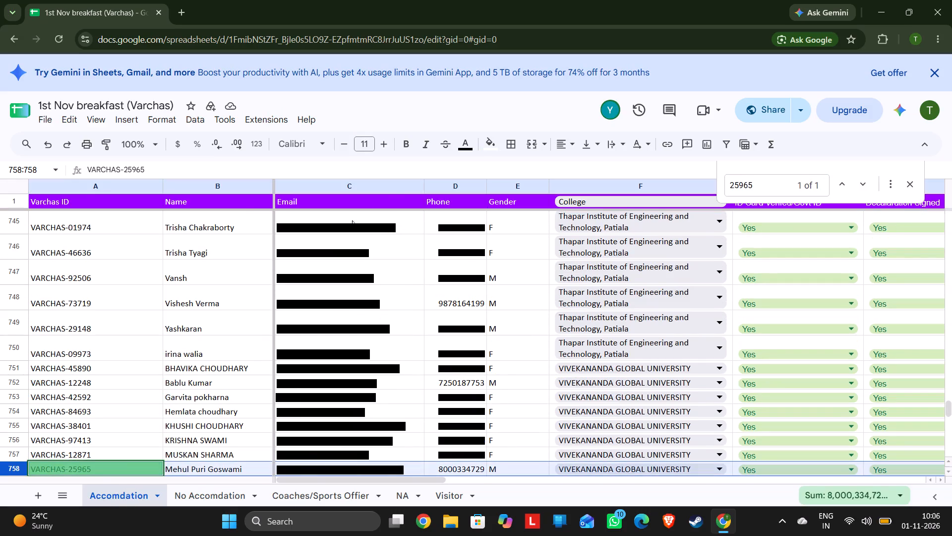
pyautogui.click(491, 139)
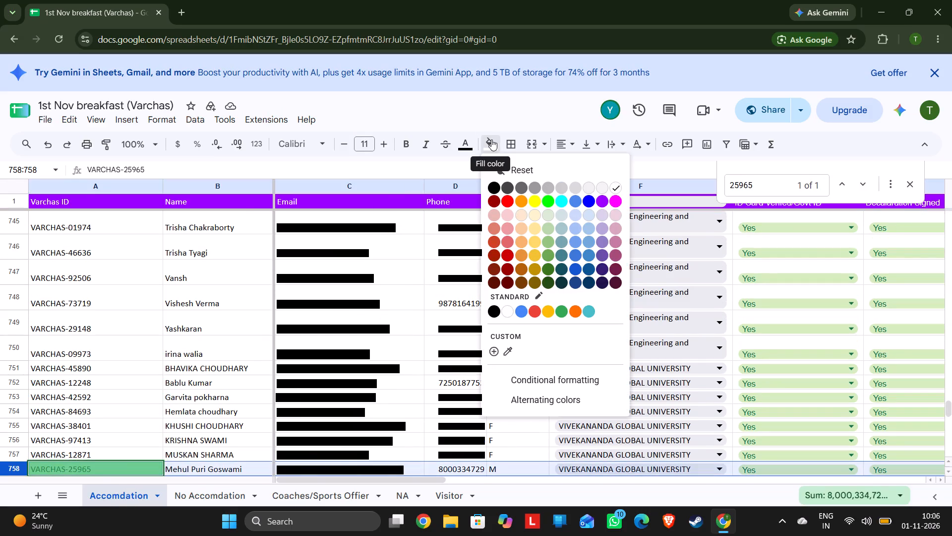
pyautogui.click(546, 199)
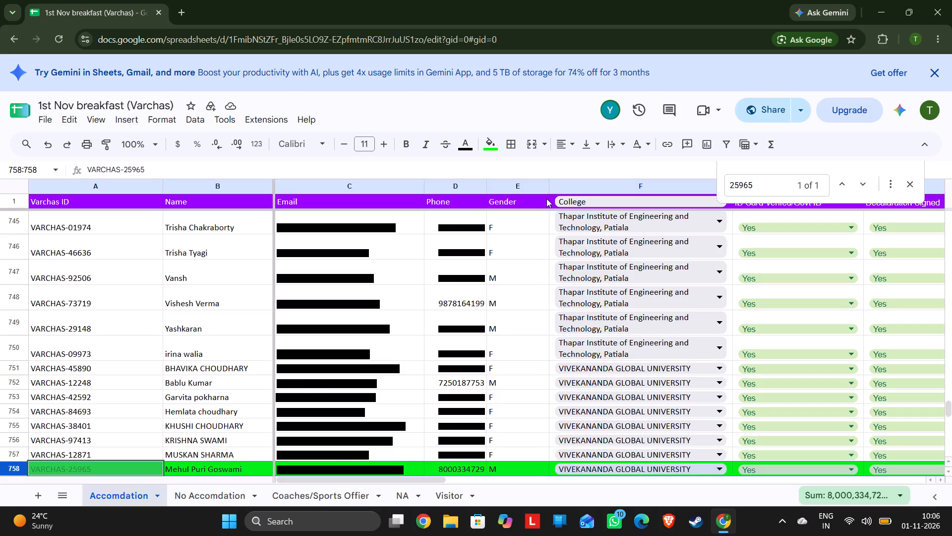
pyautogui.doubleClick(769, 184)
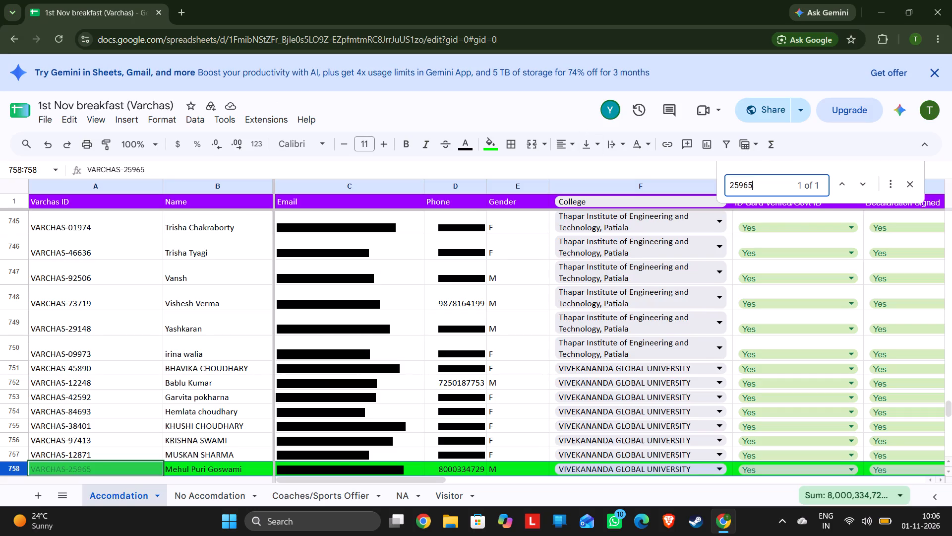
pyautogui.press('BackSpace')
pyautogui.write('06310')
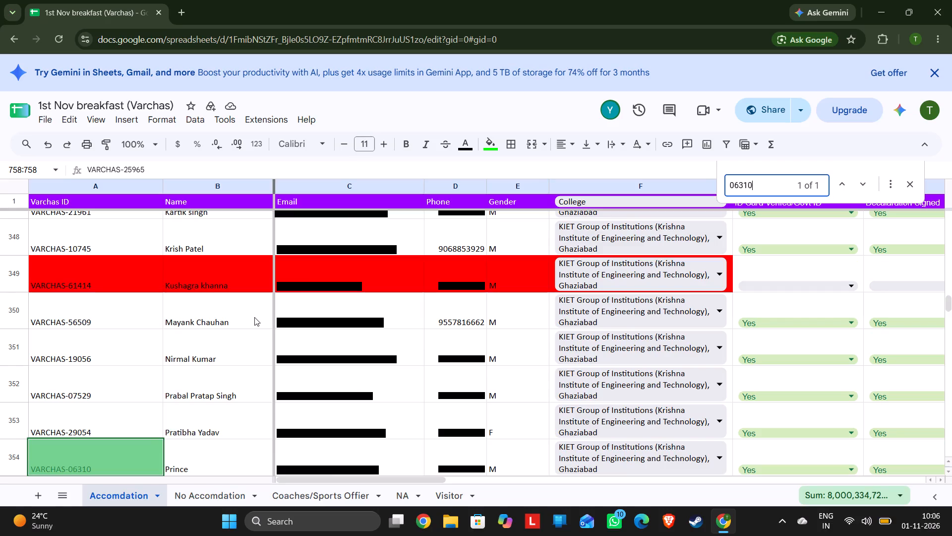
pyautogui.click(21, 461)
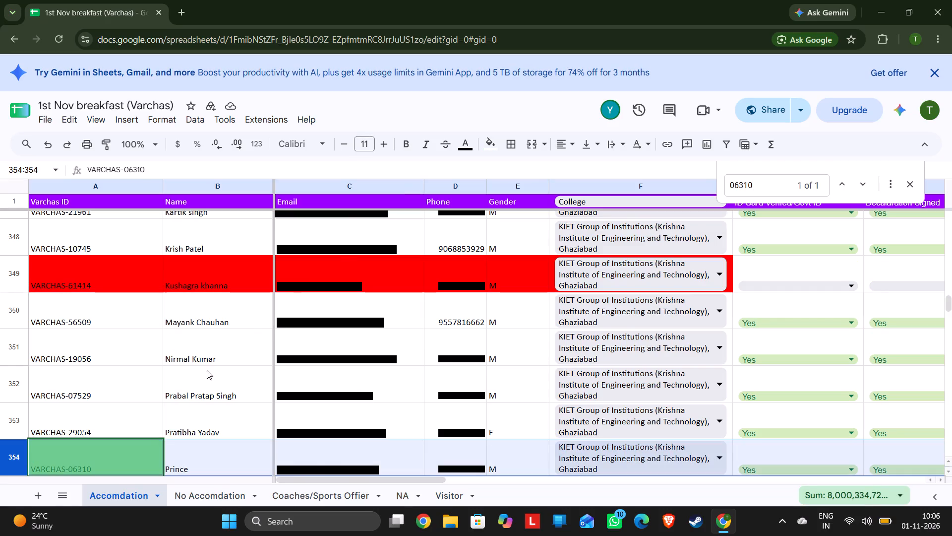
pyautogui.click(487, 144)
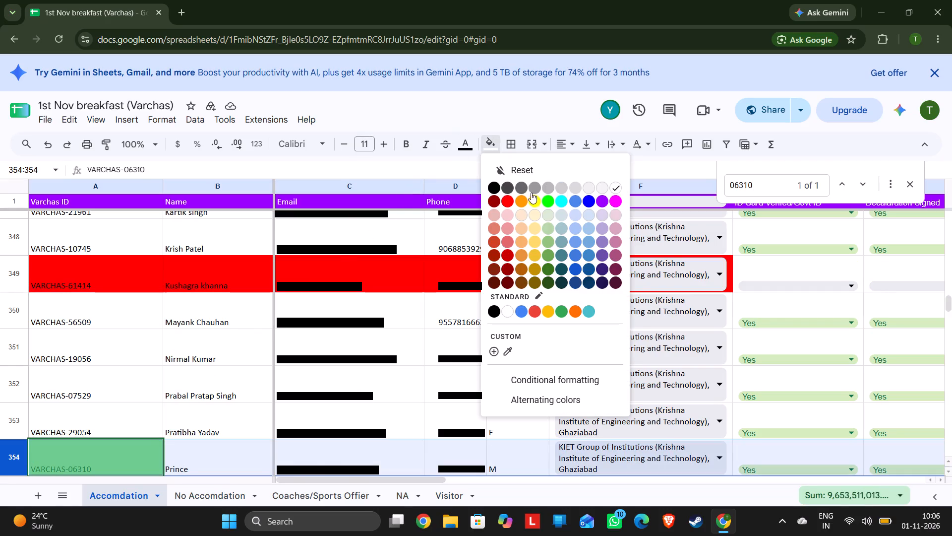
pyautogui.click(548, 198)
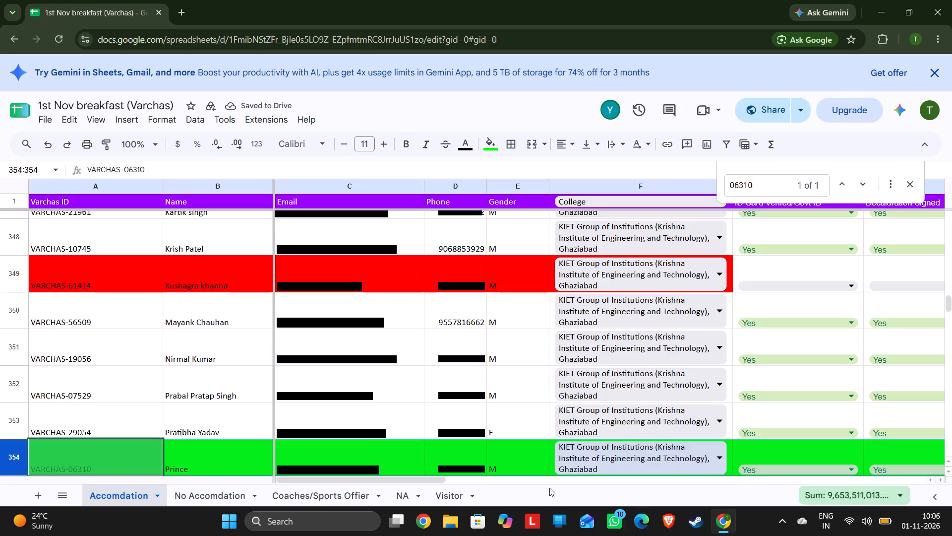
pyautogui.doubleClick(764, 188)
pyautogui.press('BackSpace')
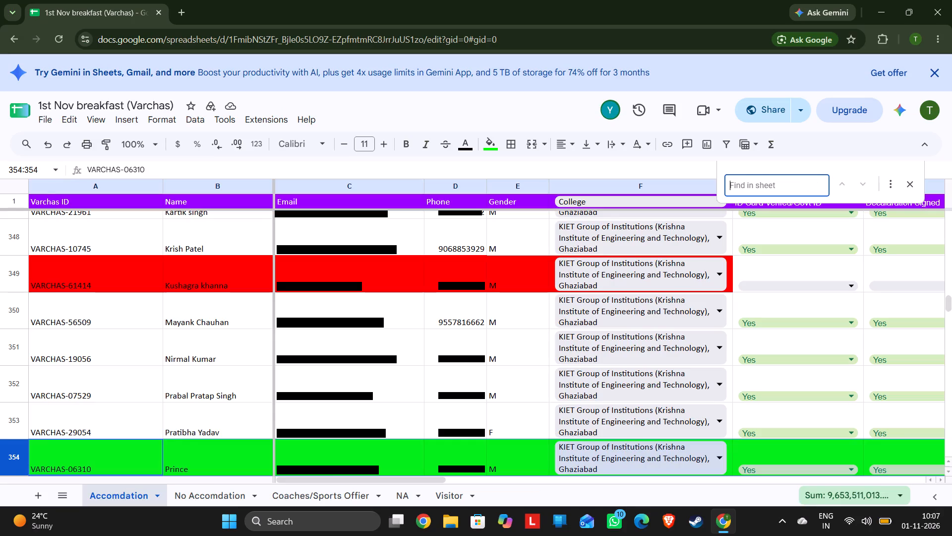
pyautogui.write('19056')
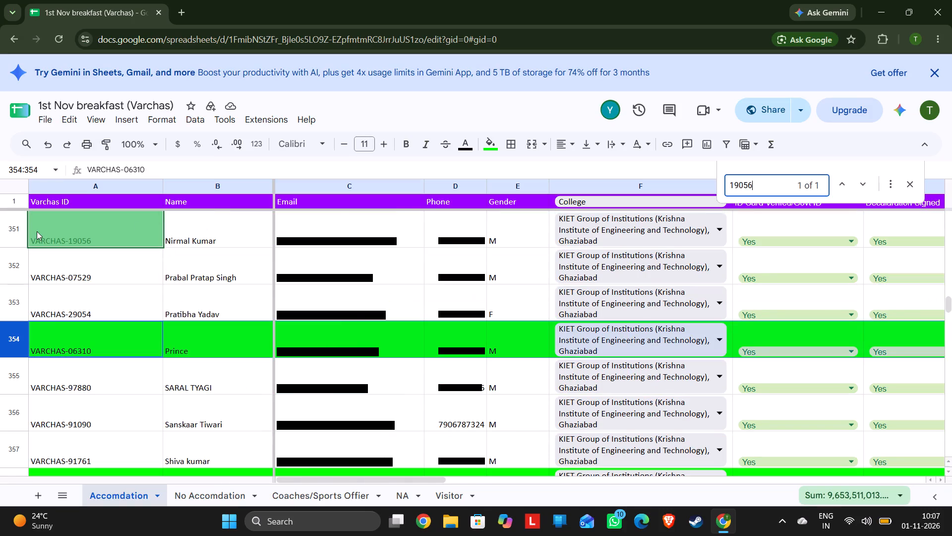
pyautogui.click(18, 232)
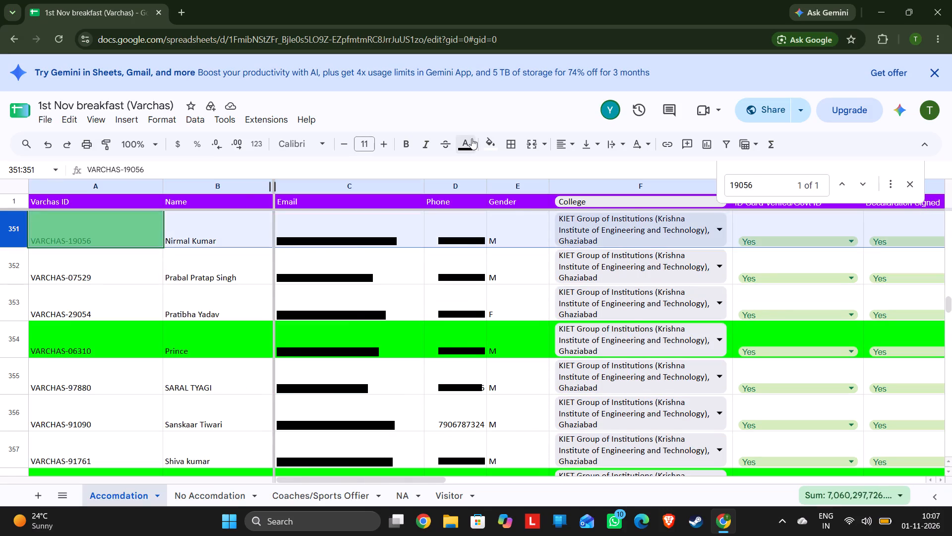
pyautogui.click(491, 147)
pyautogui.click(548, 202)
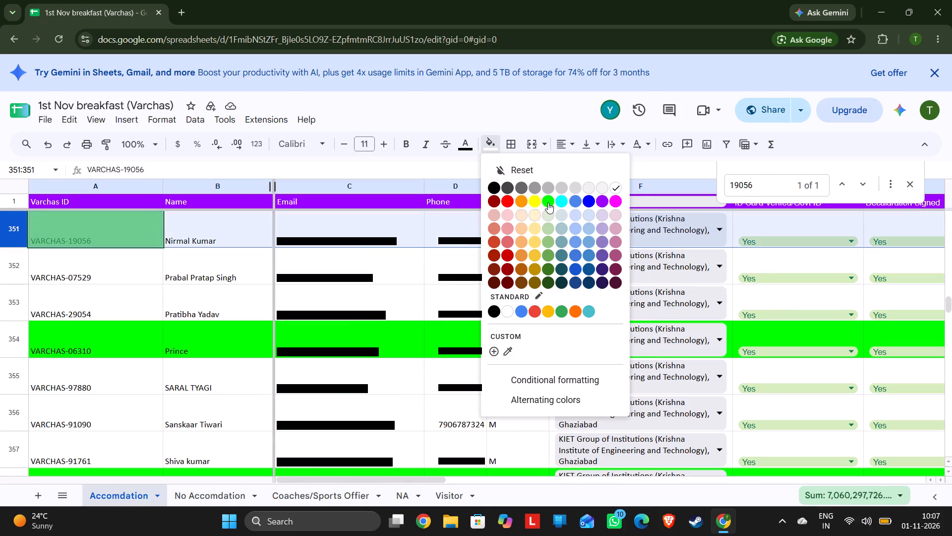
pyautogui.doubleClick(761, 189)
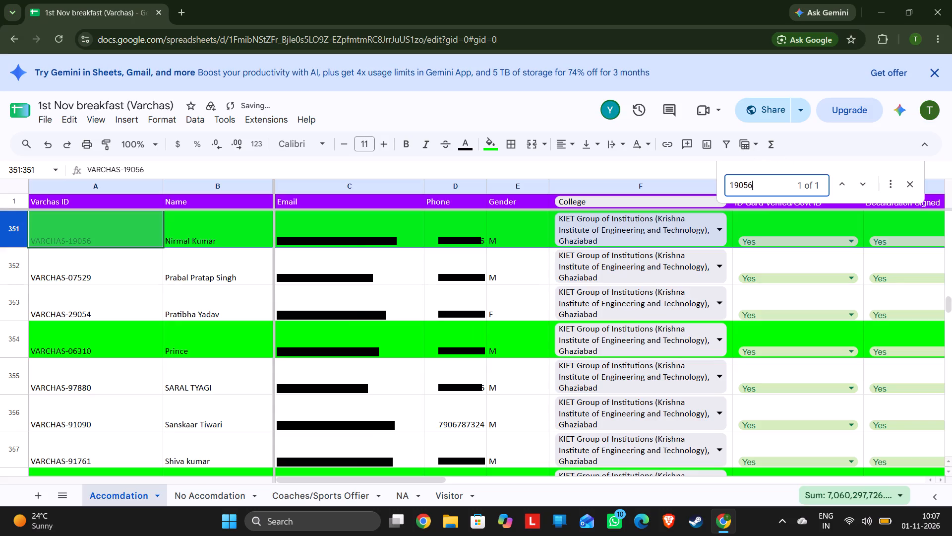
pyautogui.press('BackSpace')
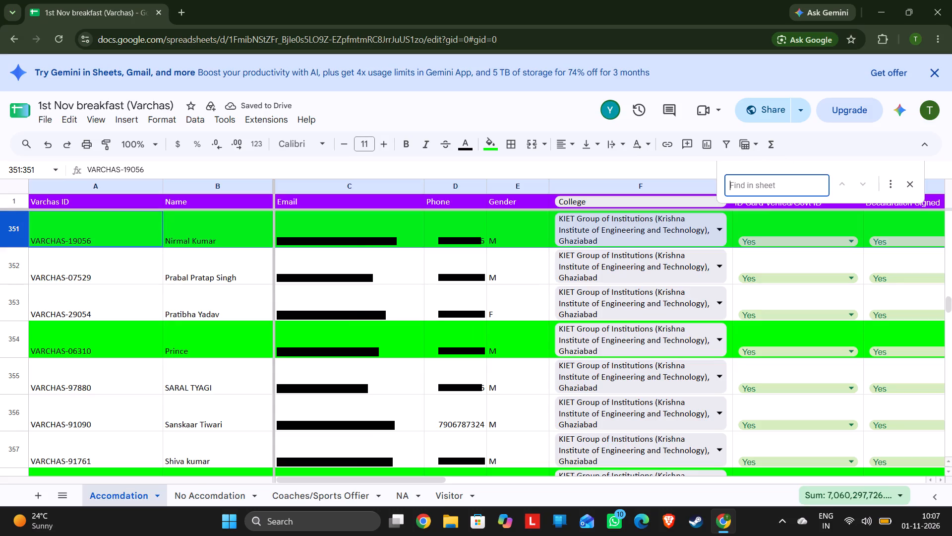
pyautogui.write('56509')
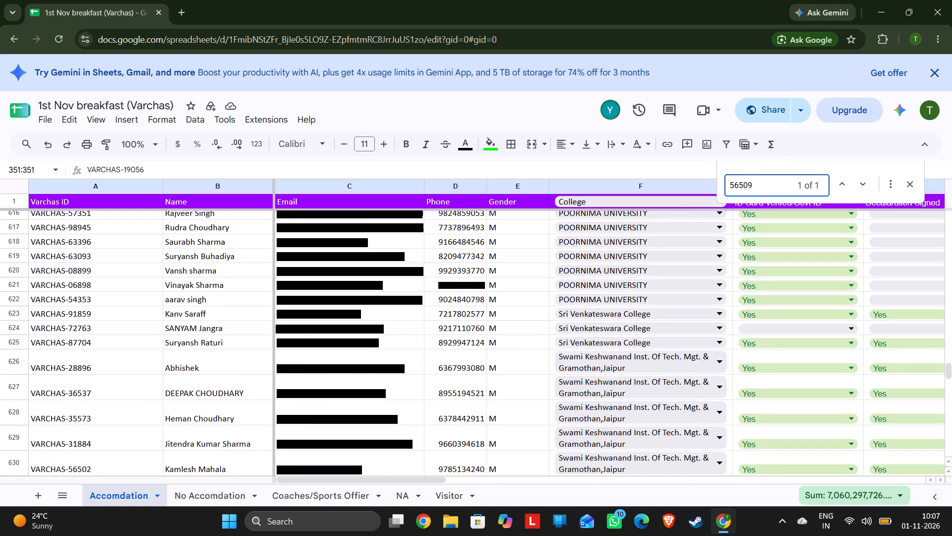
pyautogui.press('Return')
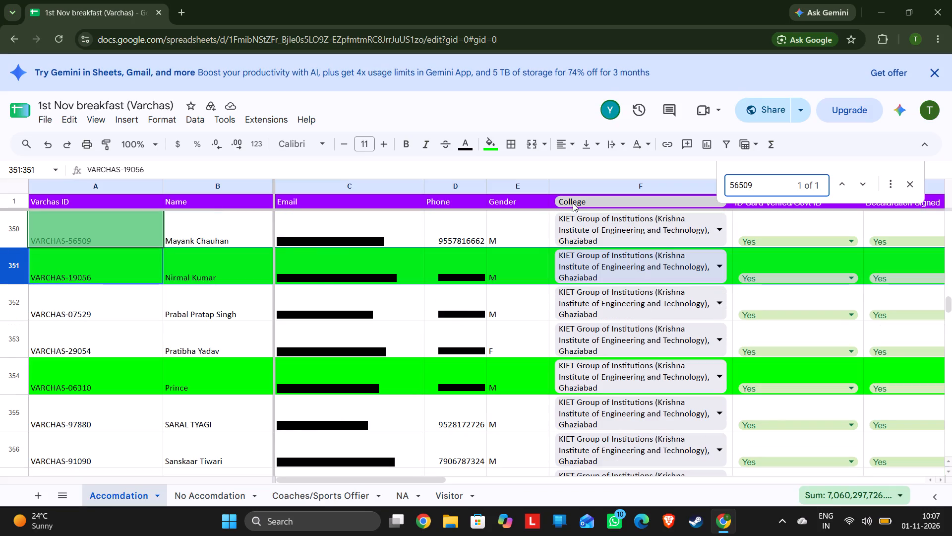
pyautogui.click(13, 229)
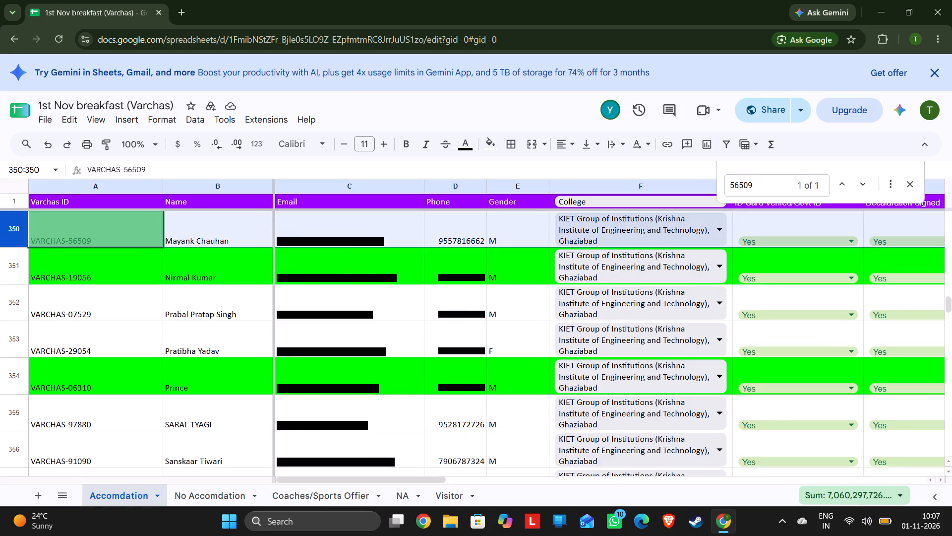
pyautogui.moveTo(487, 155); pyautogui.dragTo(496, 145)
pyautogui.moveTo(496, 145); pyautogui.dragTo(552, 200)
pyautogui.click(552, 200)
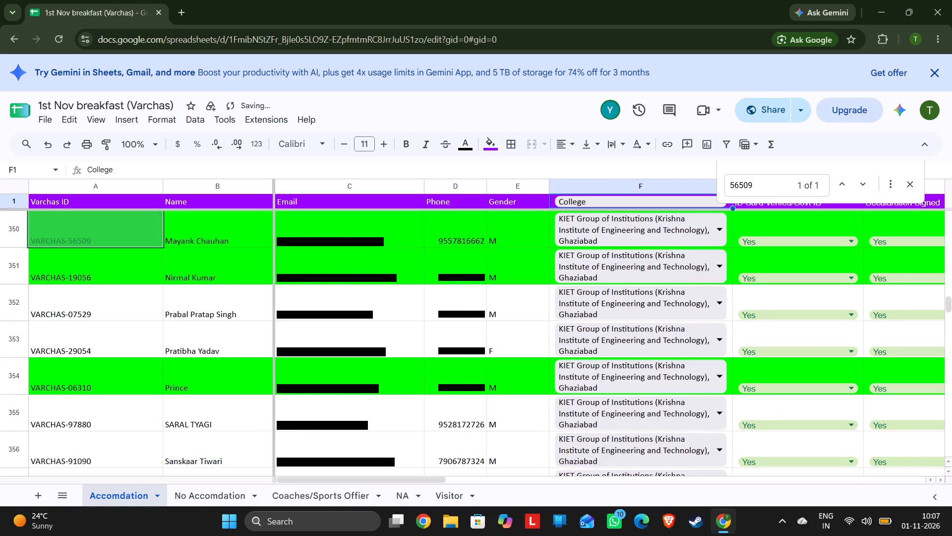
pyautogui.doubleClick(743, 182)
pyautogui.press('BackSpace')
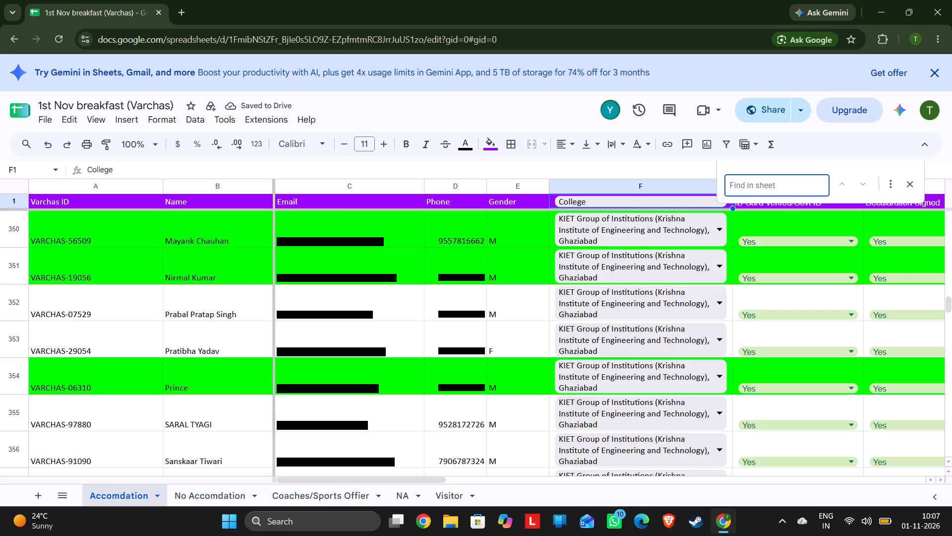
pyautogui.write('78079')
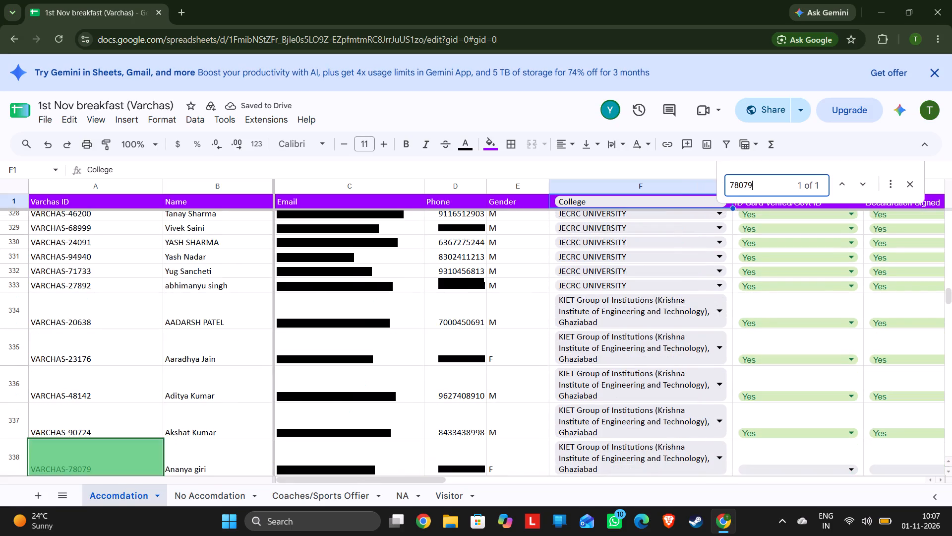
pyautogui.click(10, 460)
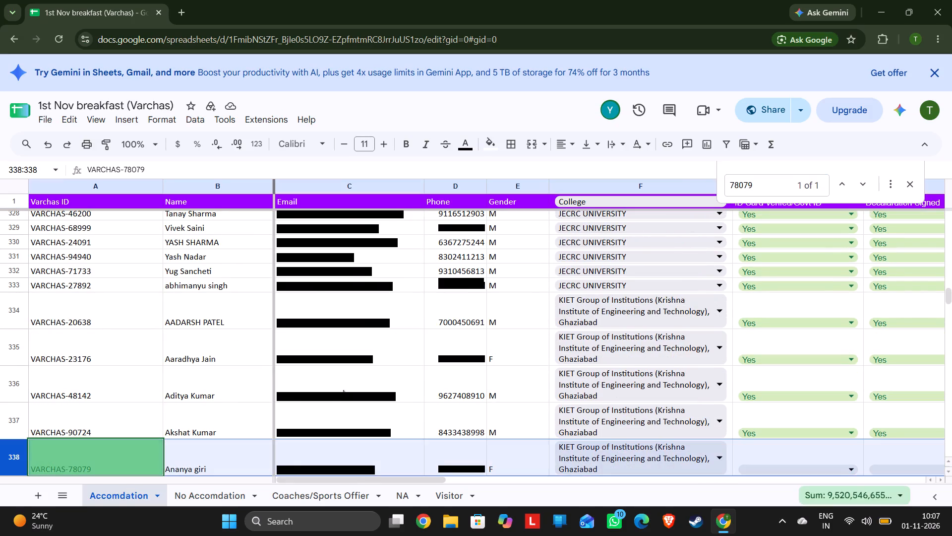
pyautogui.click(483, 143)
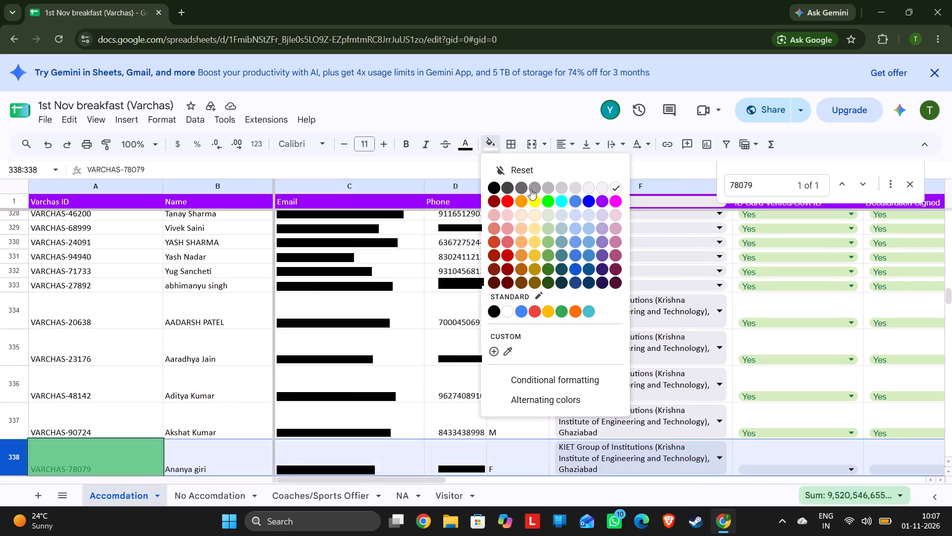
pyautogui.click(549, 199)
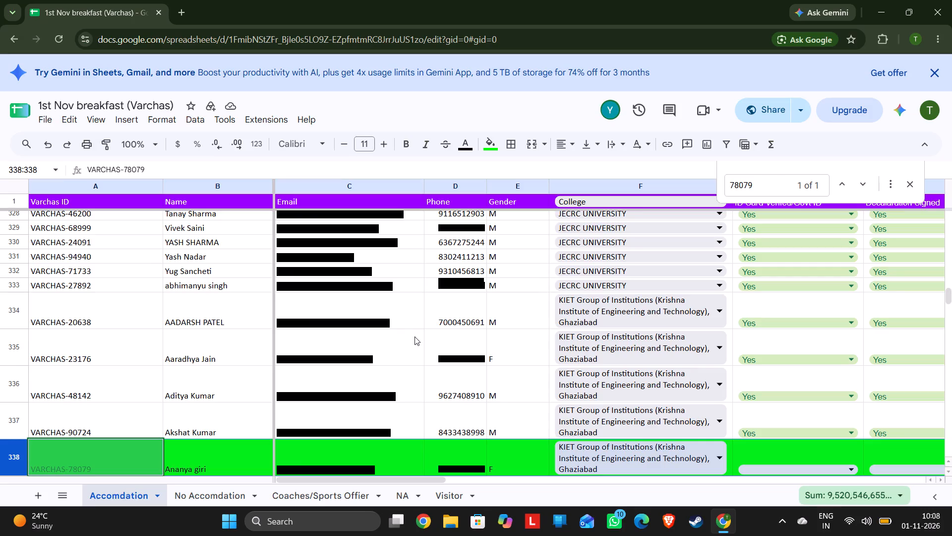
# Clear the previous Varchas ID from the sheet search to look up another participant.
pyautogui.doubleClick(761, 186)
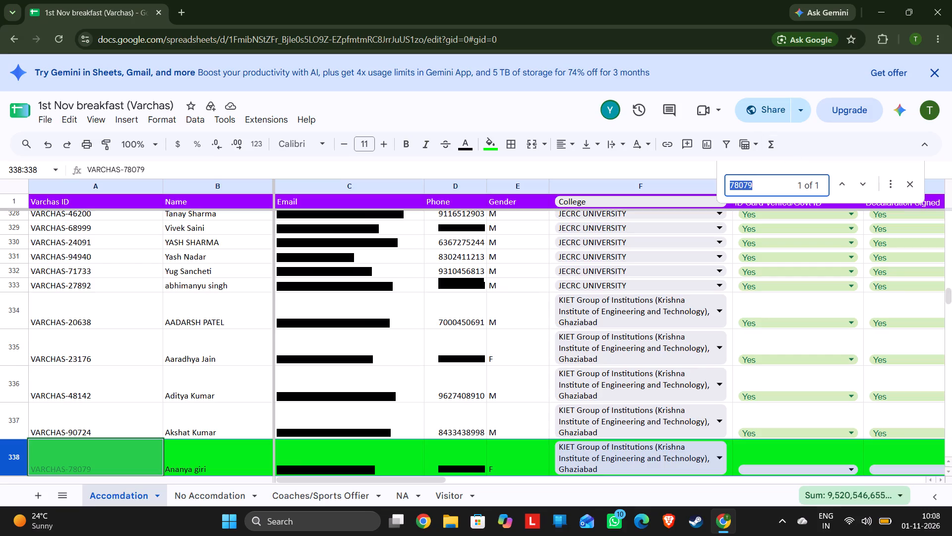
pyautogui.press('BackSpace')
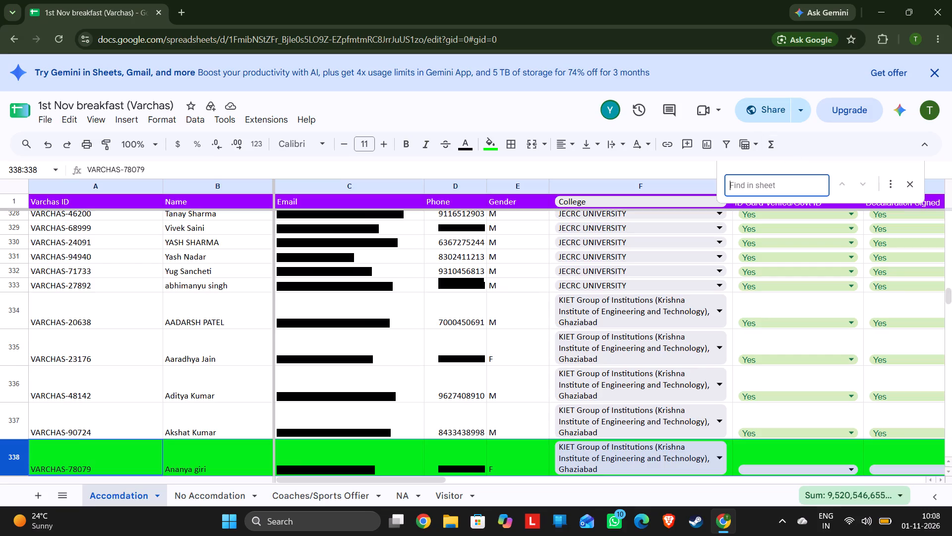
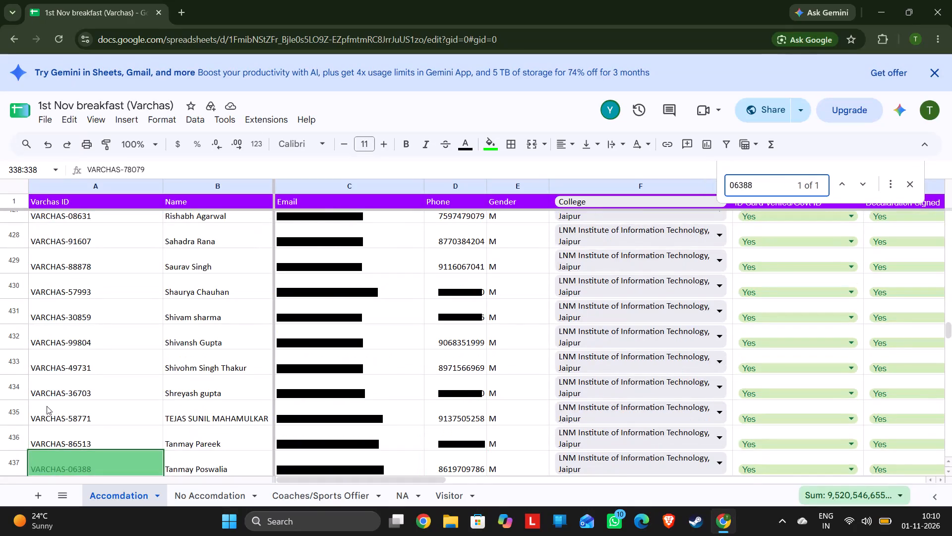
pyautogui.click(6, 468)
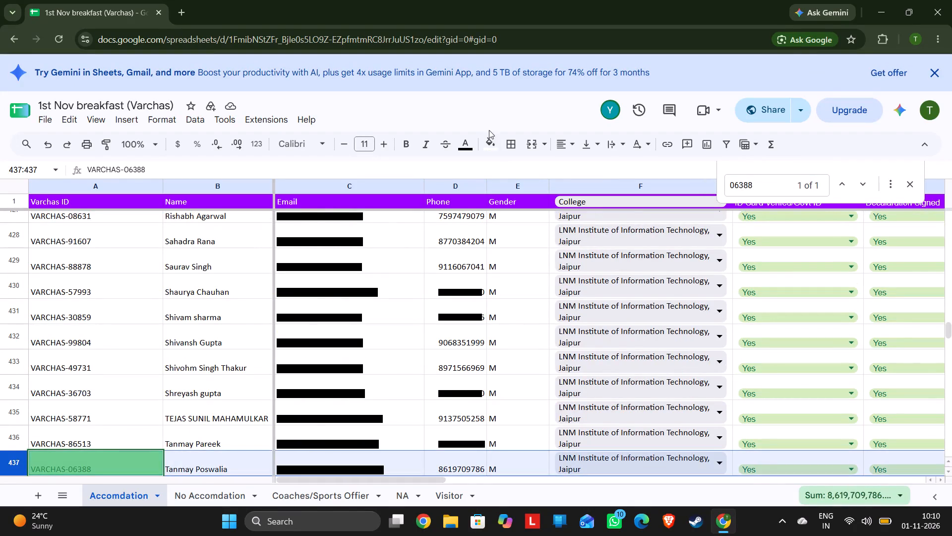
pyautogui.moveTo(495, 153); pyautogui.dragTo(548, 203)
pyautogui.click(548, 203)
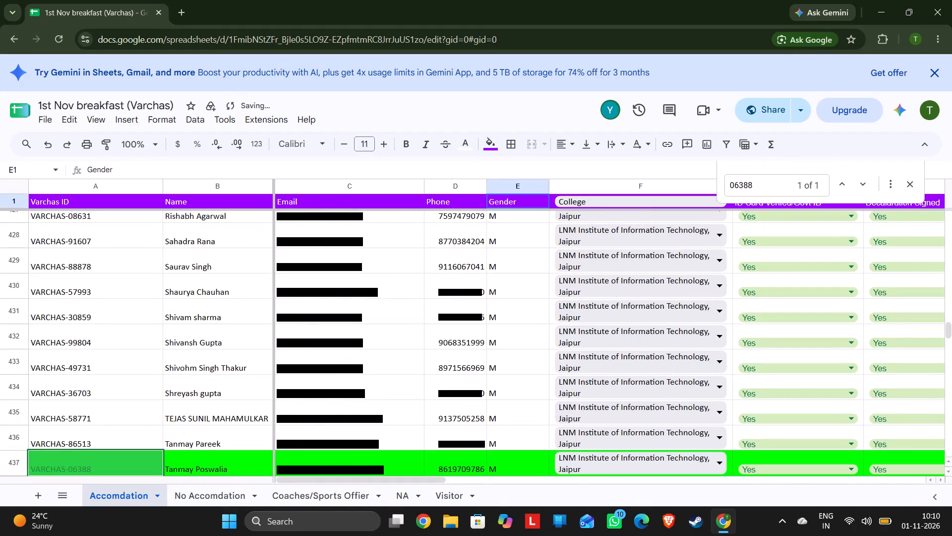
pyautogui.moveTo(782, 174); pyautogui.dragTo(768, 194)
pyautogui.doubleClick(768, 194)
pyautogui.press('BackSpace')
pyautogui.press('BackSpace')
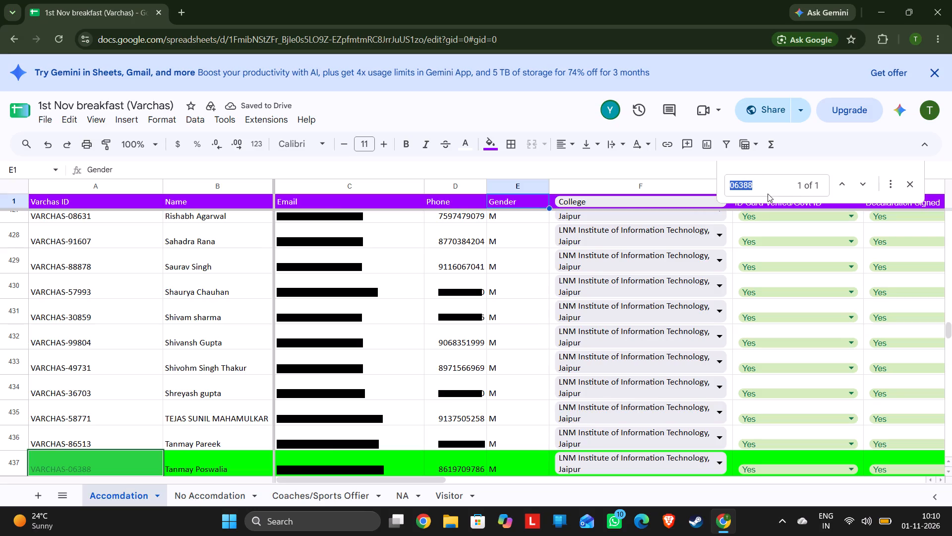
pyautogui.tripleClick(765, 180)
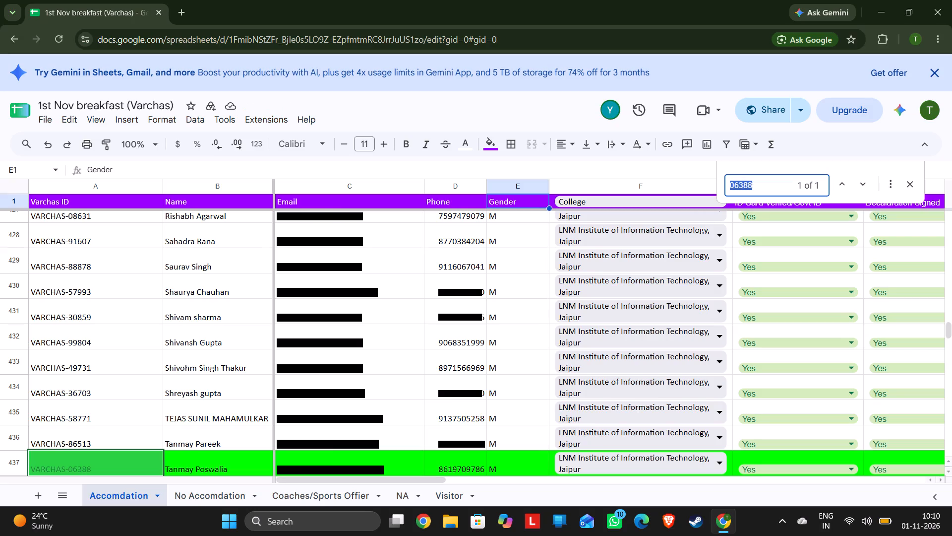
pyautogui.press('BackSpace')
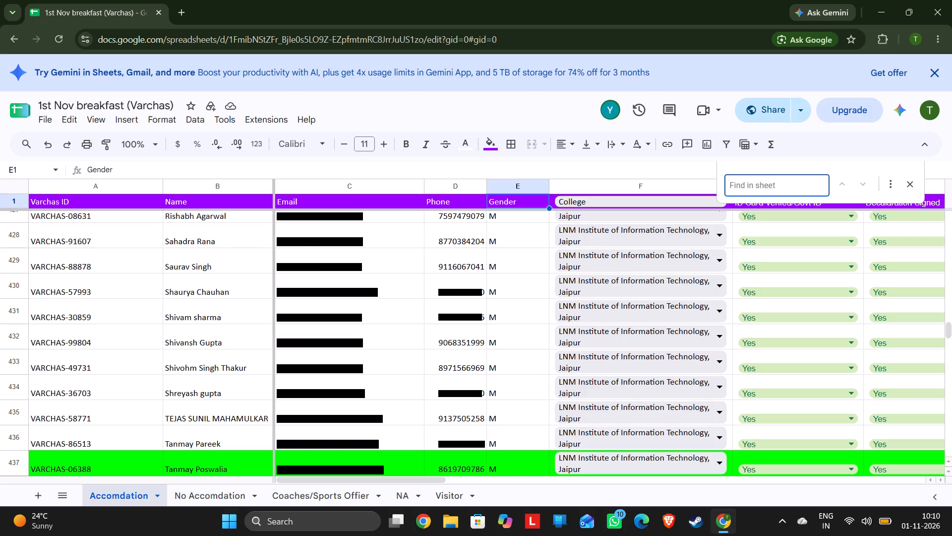
pyautogui.click(764, 185)
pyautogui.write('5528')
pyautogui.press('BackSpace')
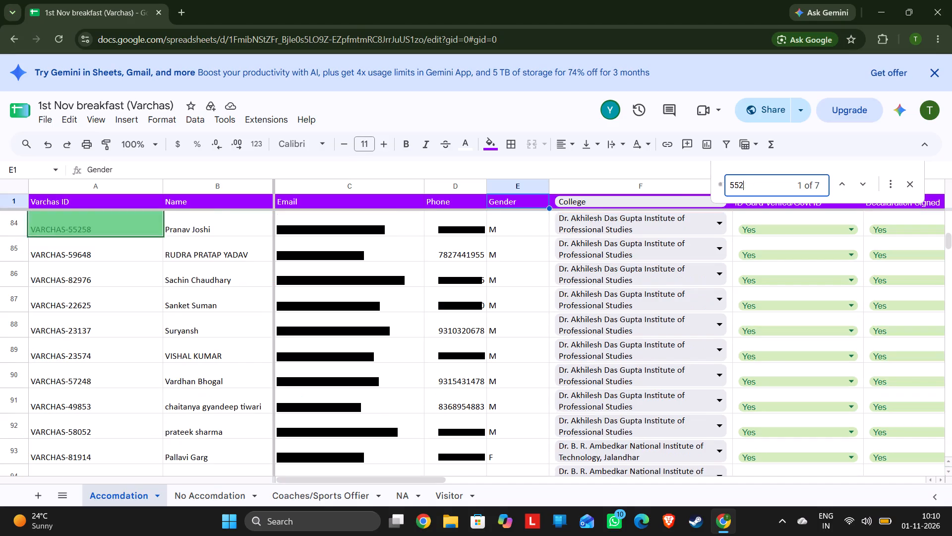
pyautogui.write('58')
pyautogui.click(20, 225)
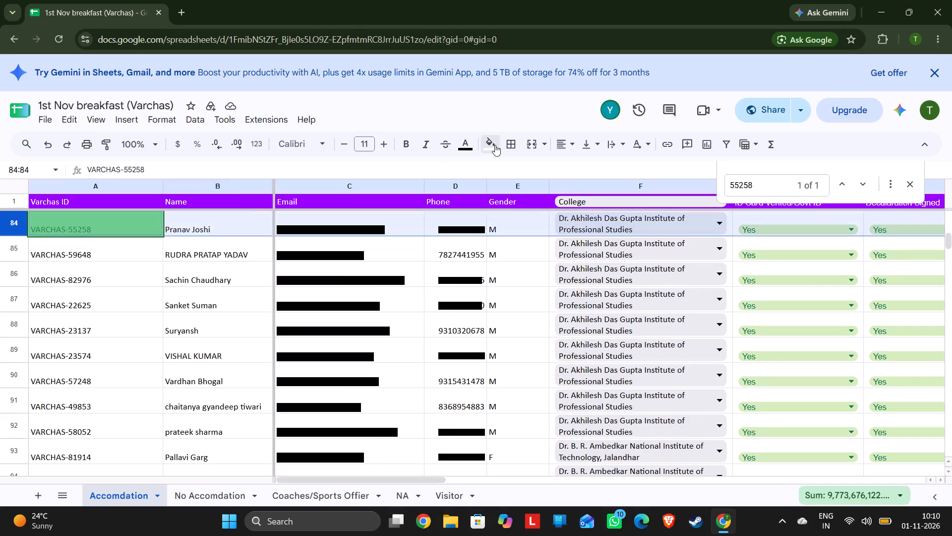
pyautogui.click(496, 145)
pyautogui.click(552, 206)
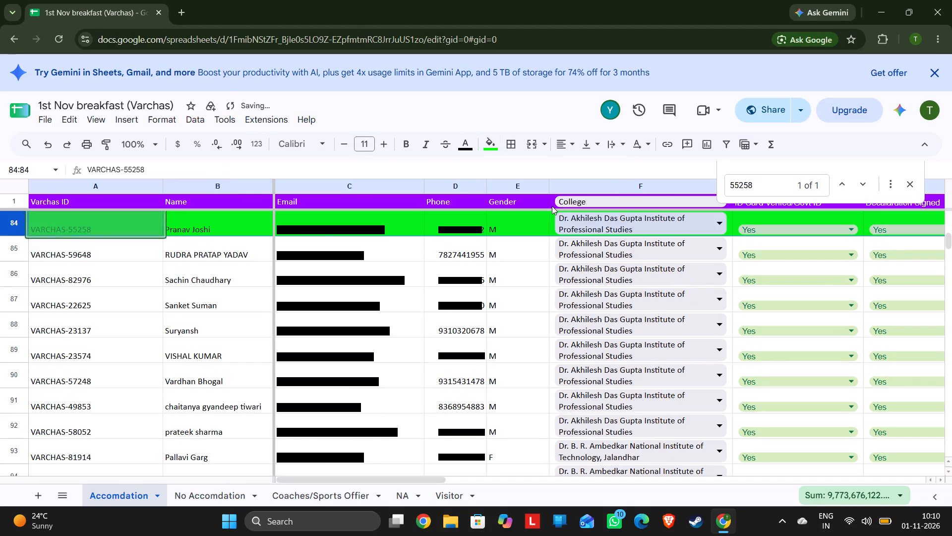
pyautogui.doubleClick(753, 191)
pyautogui.press('BackSpace')
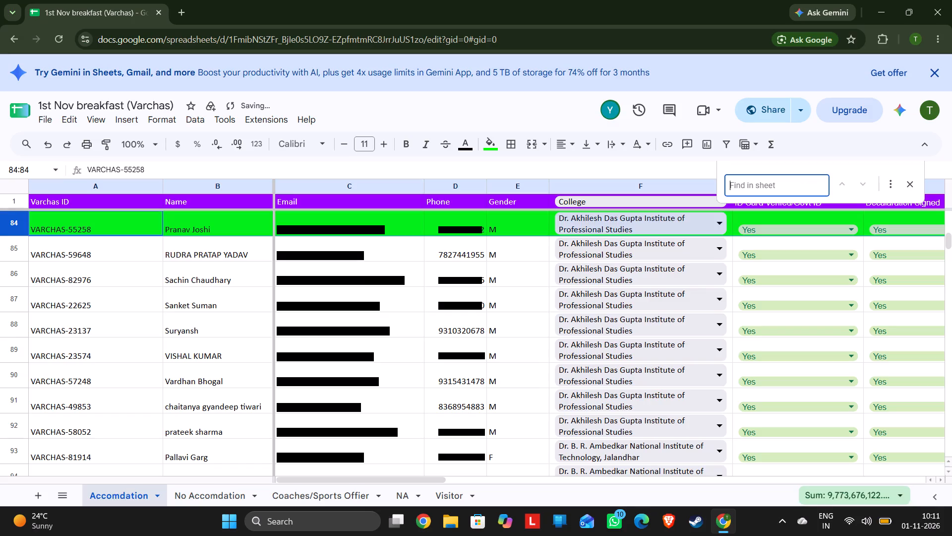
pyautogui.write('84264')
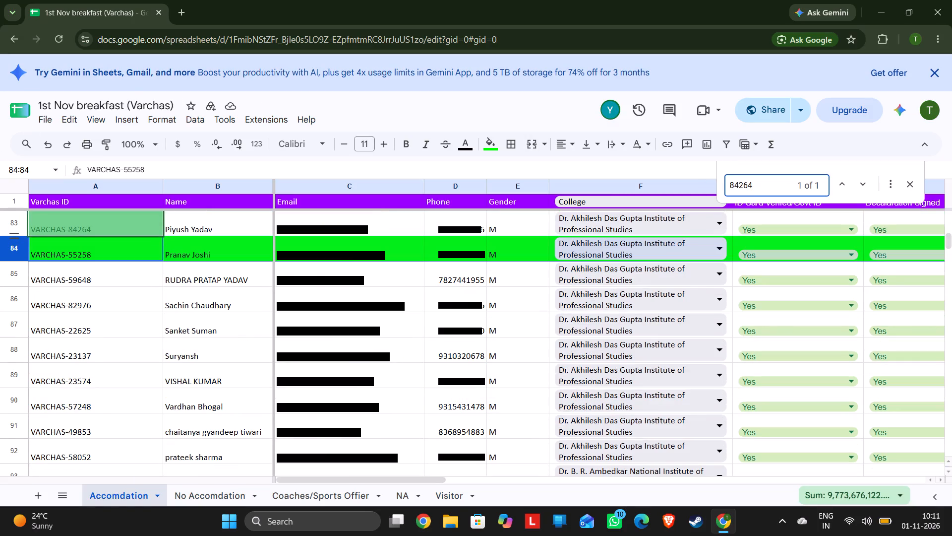
pyautogui.click(15, 232)
pyautogui.click(19, 223)
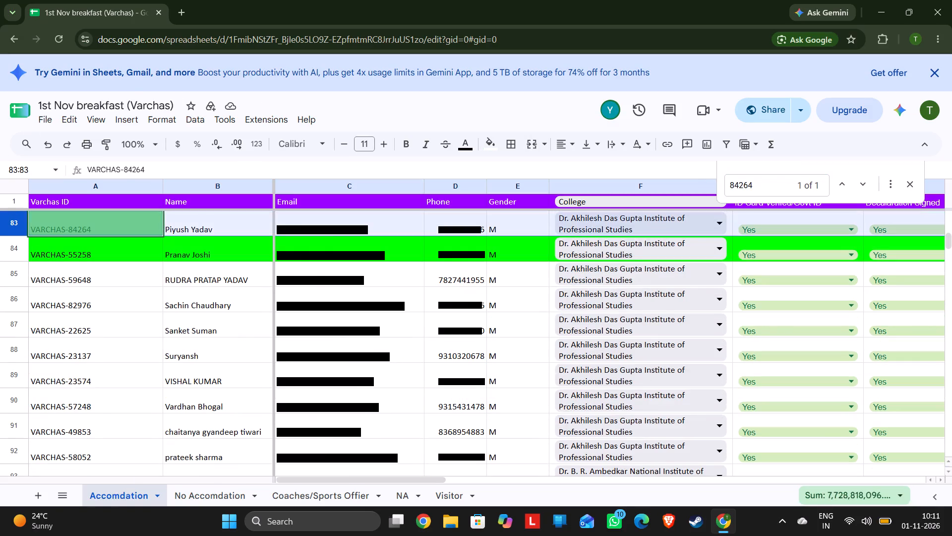
pyautogui.click(490, 143)
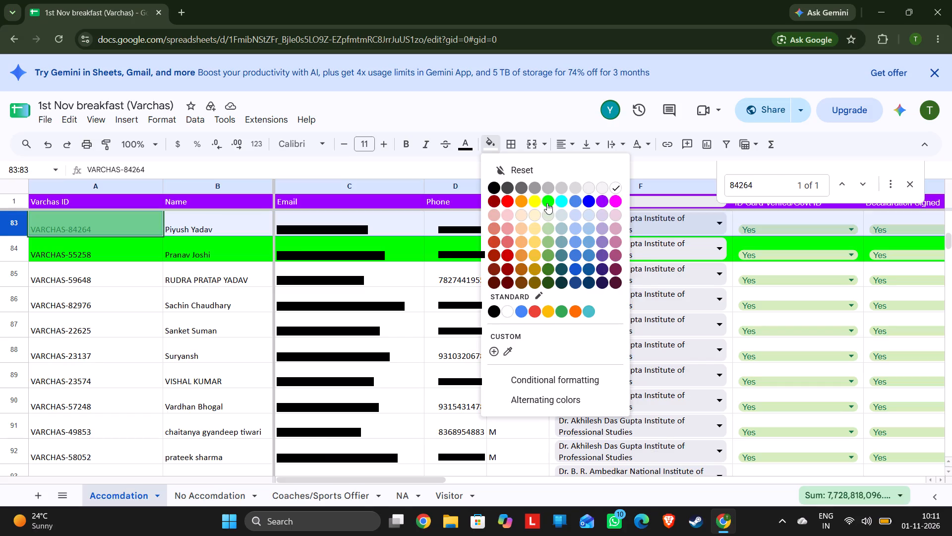
pyautogui.click(547, 203)
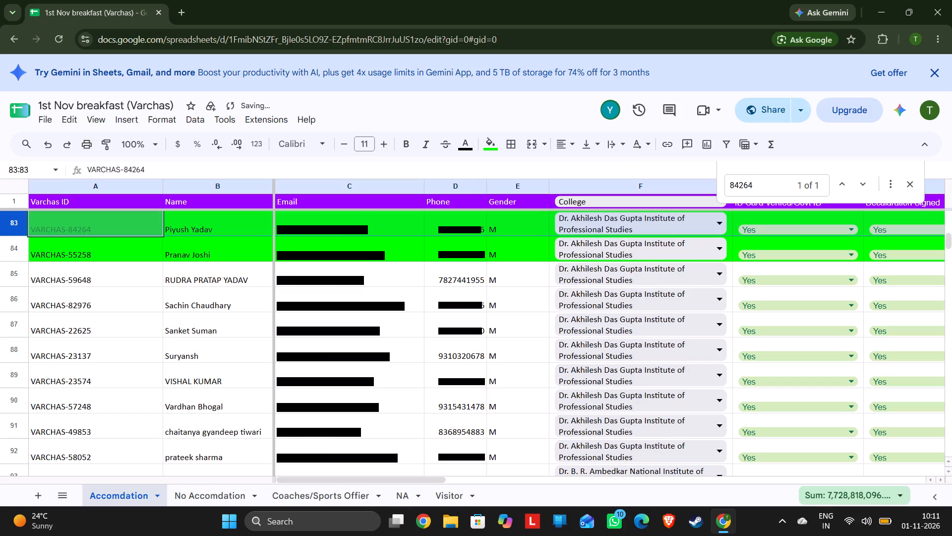
# Clear the previous Varchas ID from the sheet search to look up another participant.
pyautogui.doubleClick(768, 191)
pyautogui.press('BackSpace')
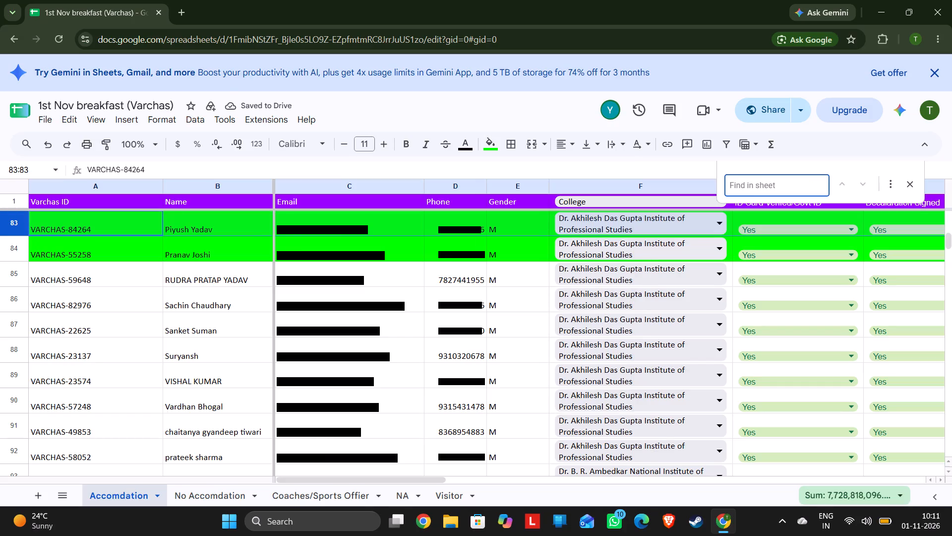
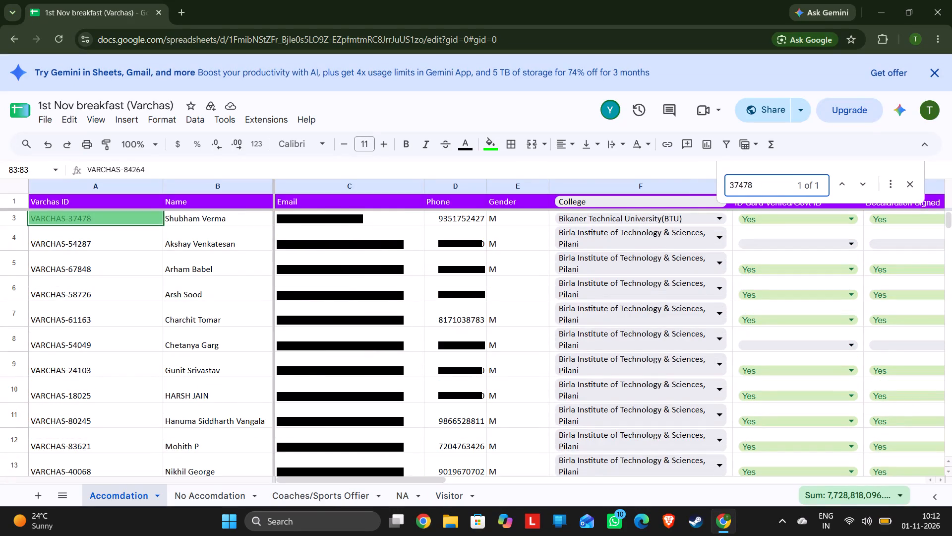
pyautogui.press('Return')
pyautogui.click(15, 215)
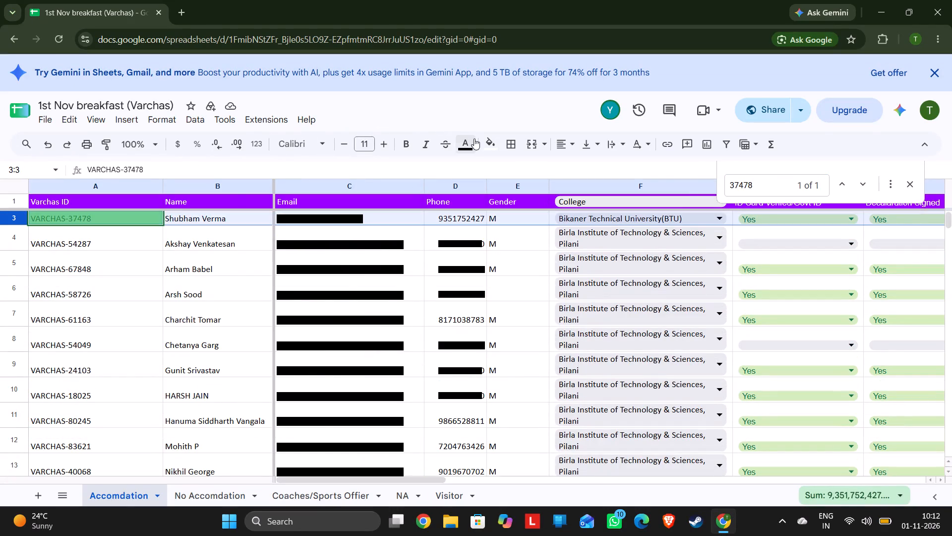
pyautogui.click(496, 142)
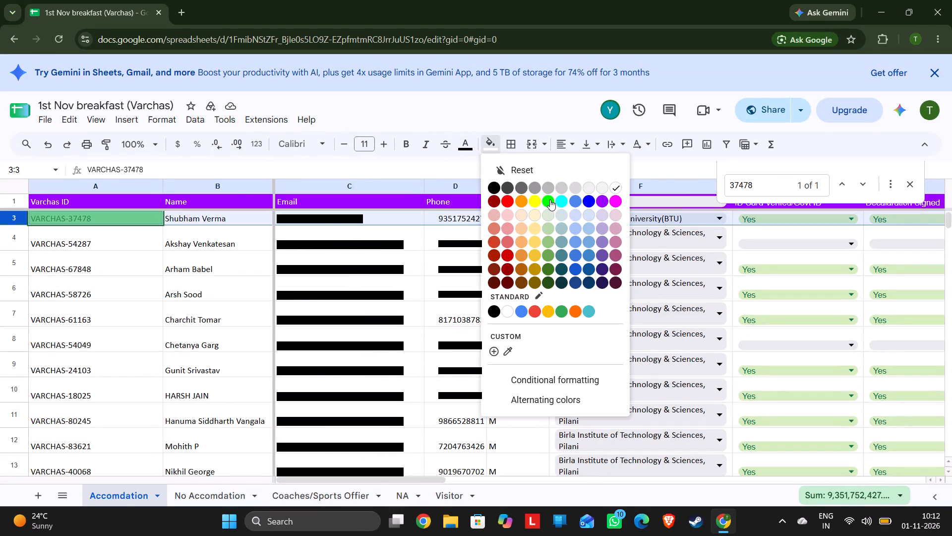
pyautogui.click(550, 200)
pyautogui.doubleClick(765, 188)
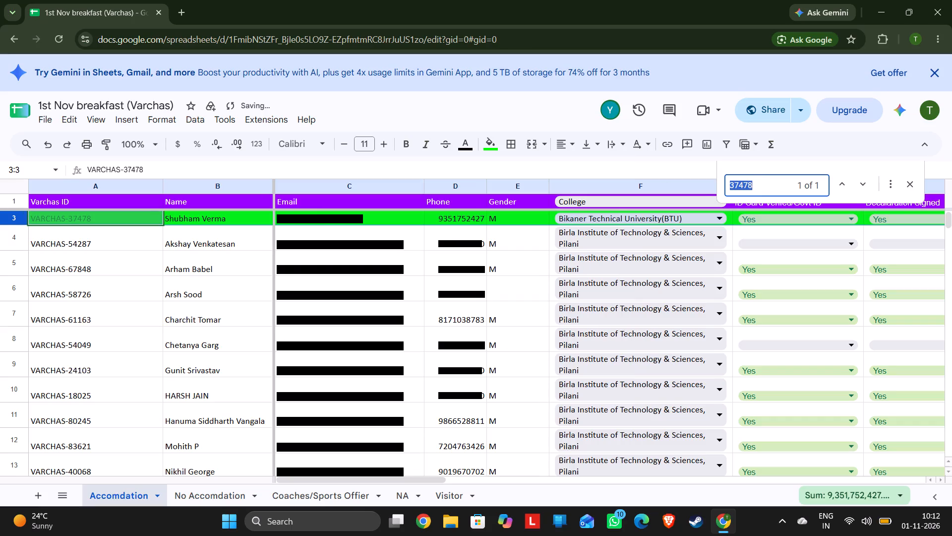
pyautogui.press('BackSpace')
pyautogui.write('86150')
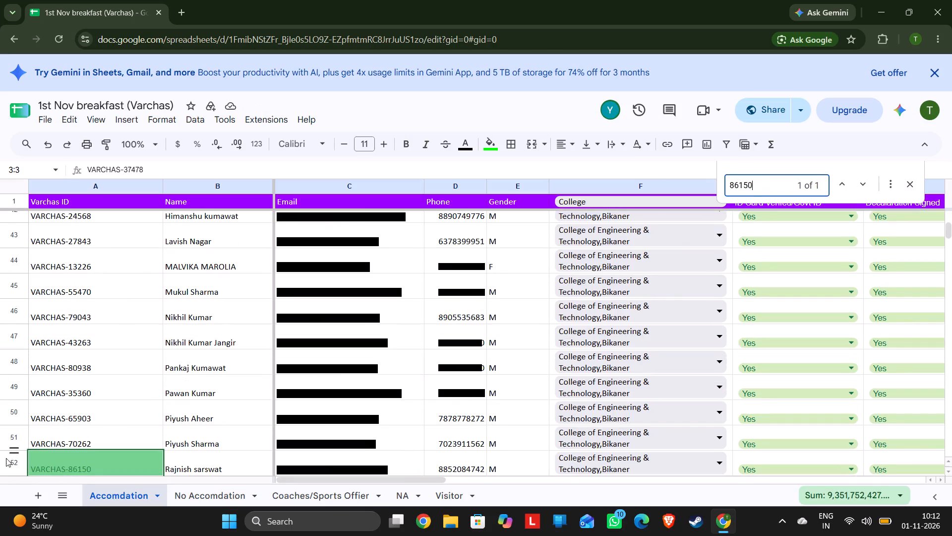
pyautogui.click(14, 473)
pyautogui.click(24, 463)
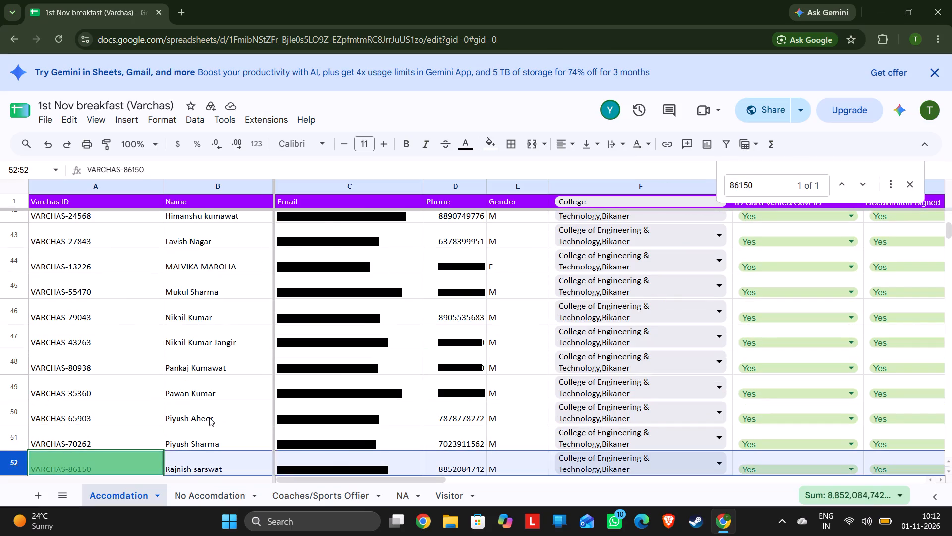
pyautogui.click(487, 141)
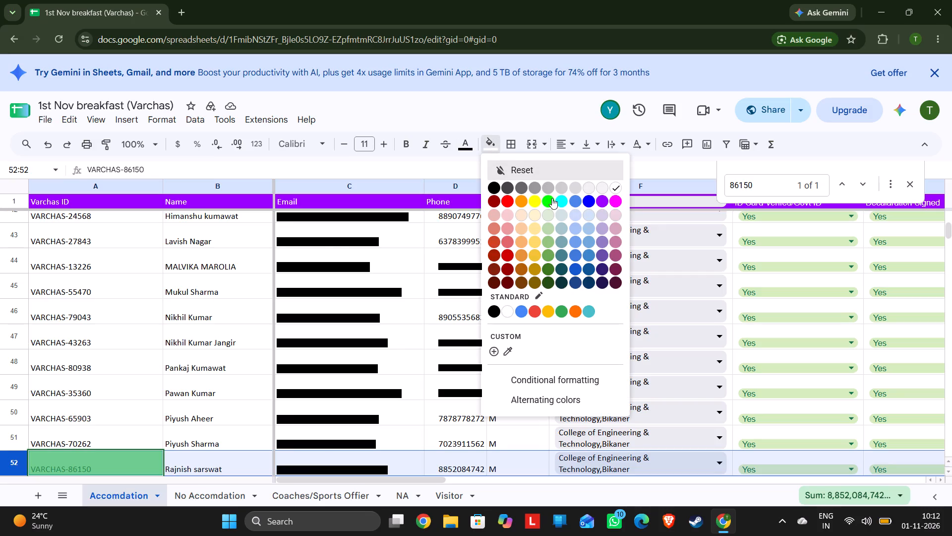
pyautogui.click(548, 205)
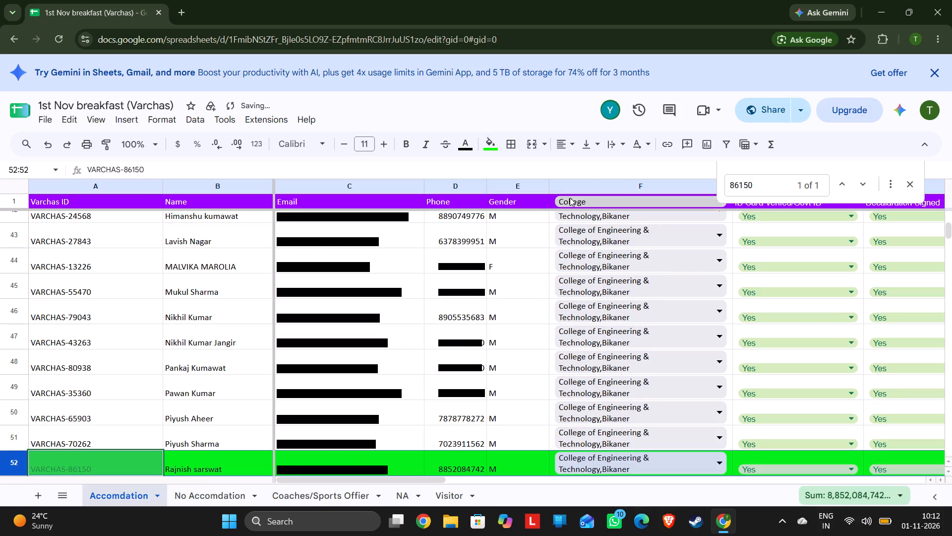
pyautogui.doubleClick(760, 187)
pyautogui.press('BackSpace')
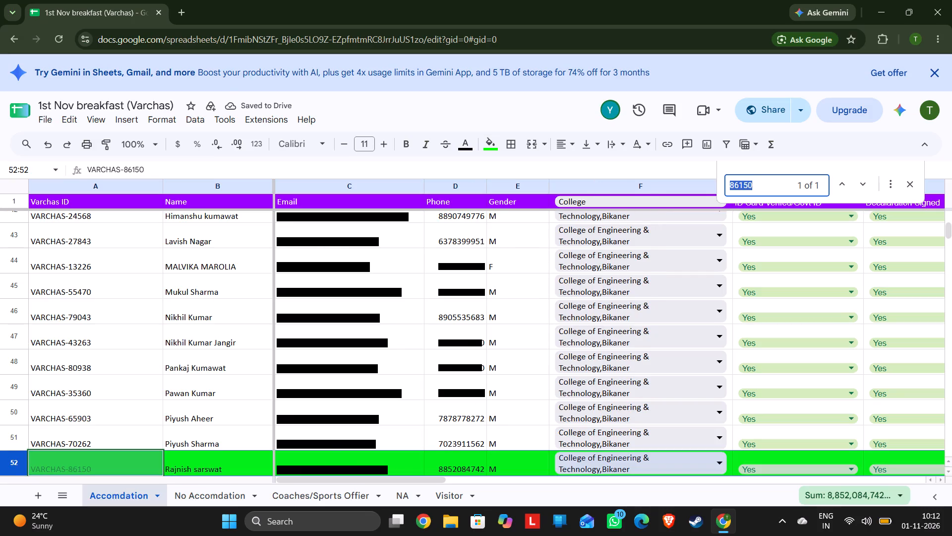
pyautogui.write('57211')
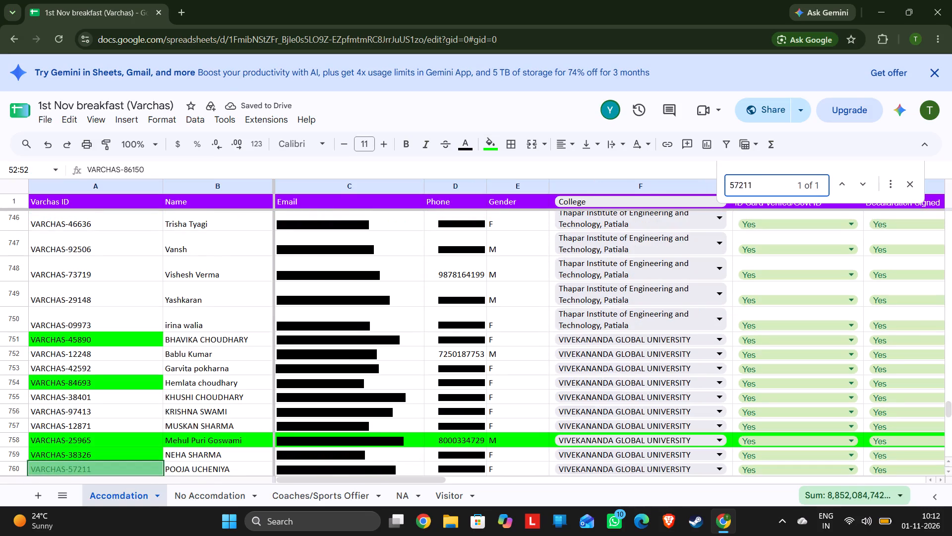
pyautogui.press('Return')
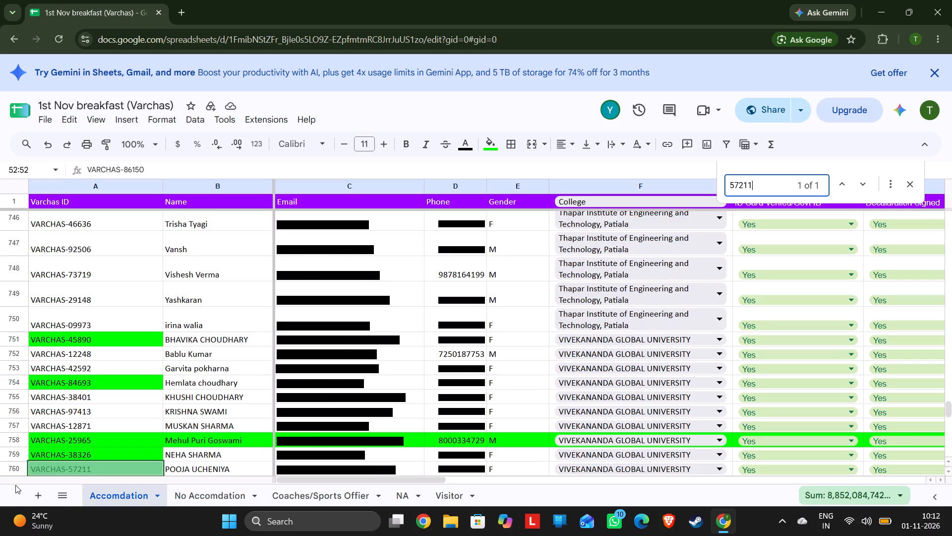
pyautogui.click(14, 467)
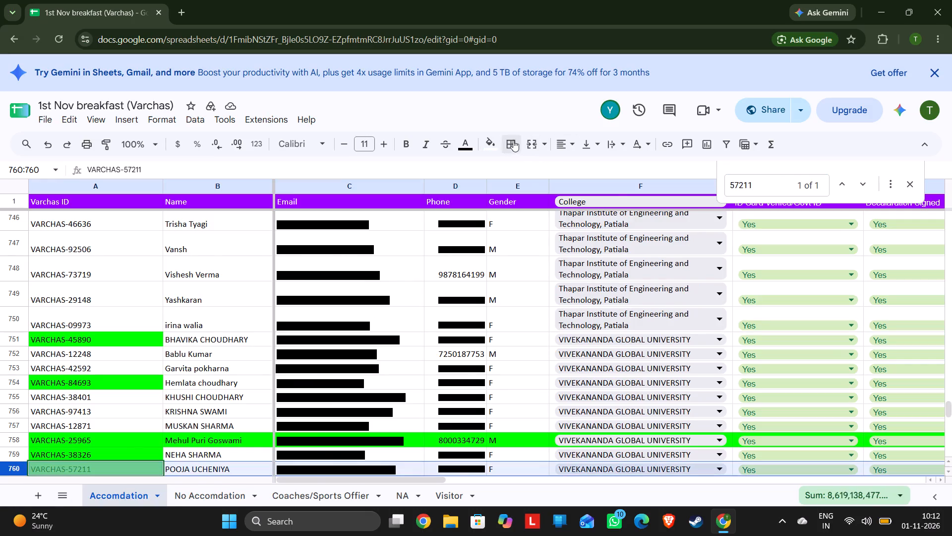
pyautogui.moveTo(486, 147); pyautogui.dragTo(548, 197)
pyautogui.click(548, 197)
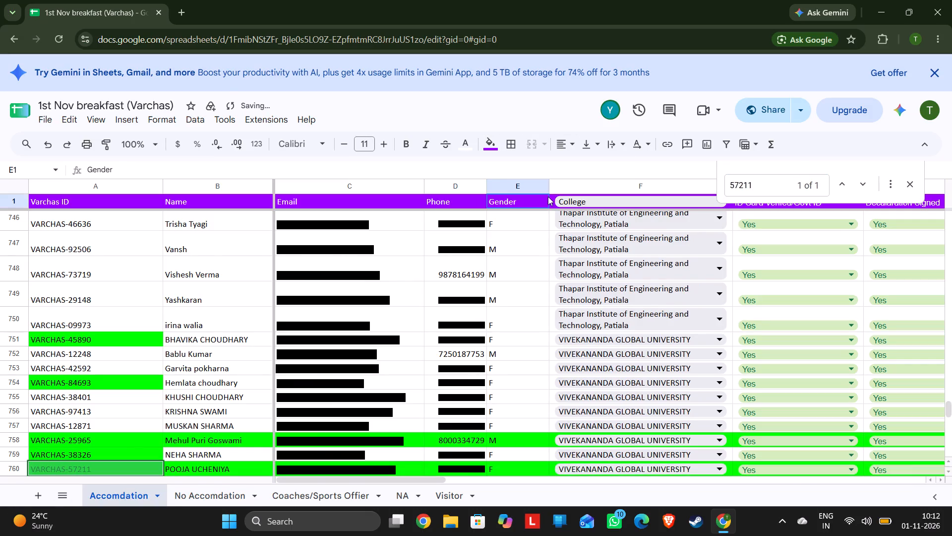
pyautogui.doubleClick(773, 179)
pyautogui.press('BackSpace')
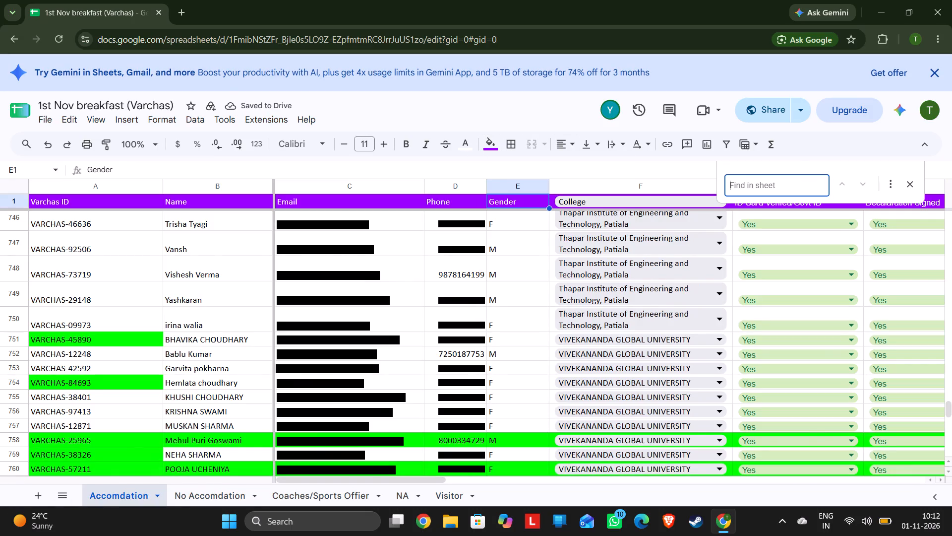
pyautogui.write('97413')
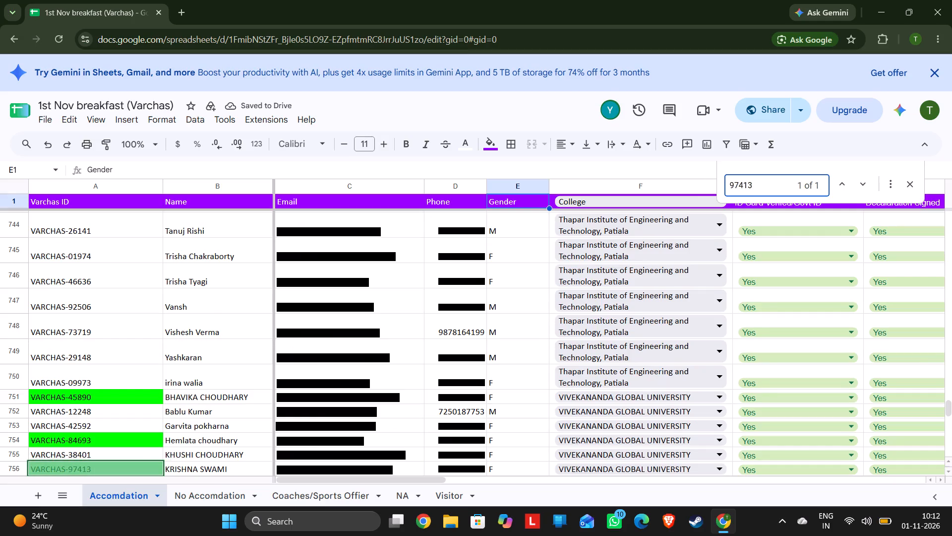
pyautogui.click(24, 468)
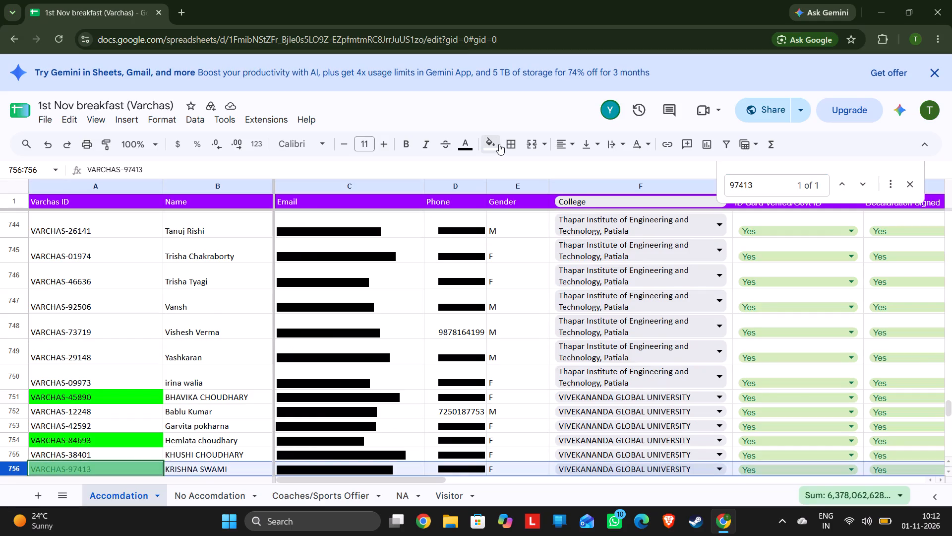
pyautogui.click(499, 144)
pyautogui.click(547, 198)
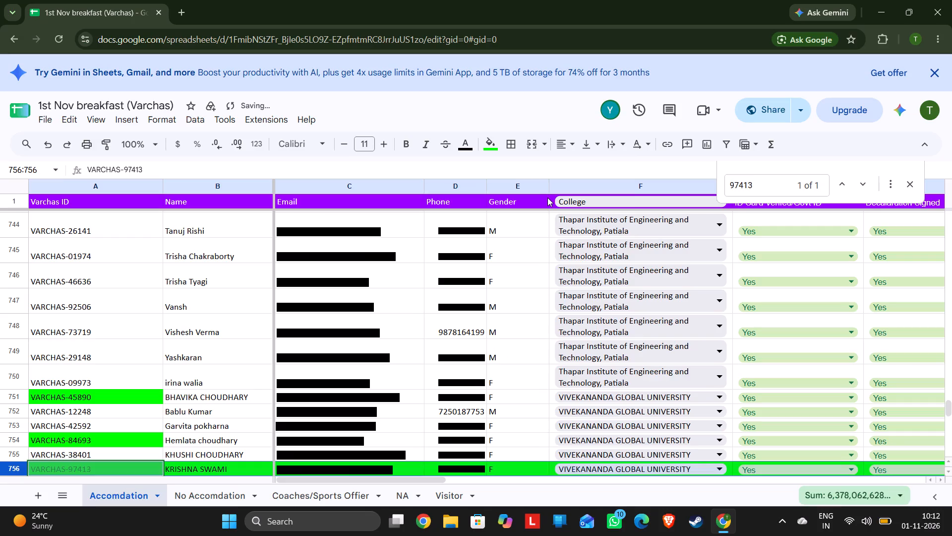
pyautogui.doubleClick(756, 188)
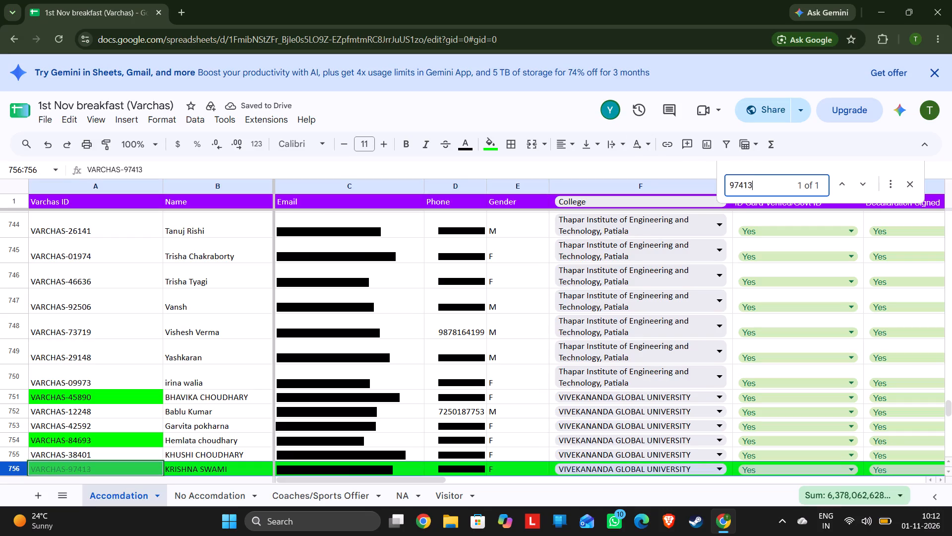
pyautogui.press('BackSpace')
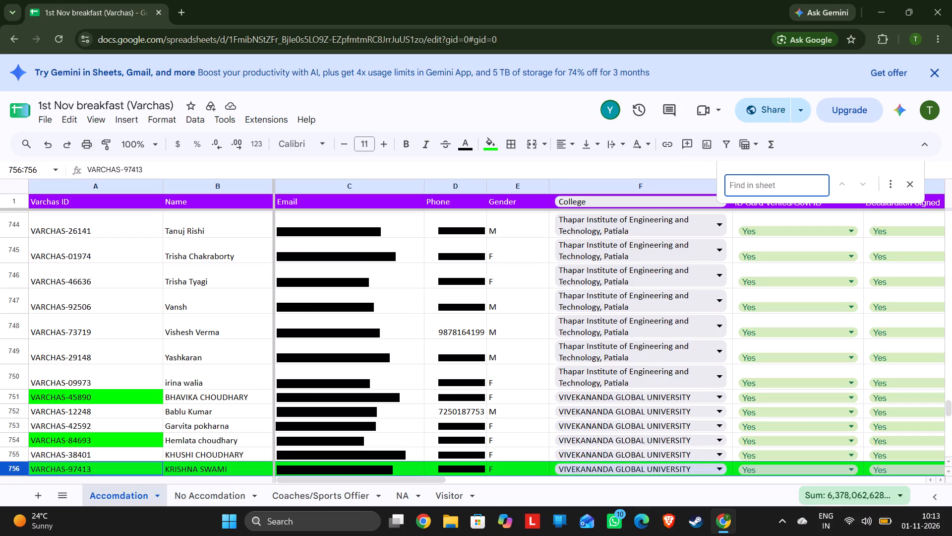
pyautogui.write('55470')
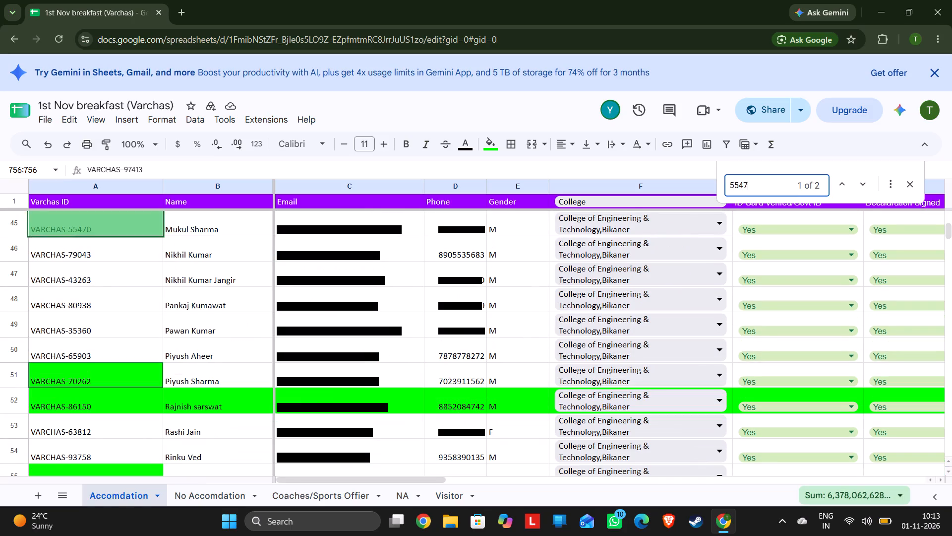
pyautogui.click(13, 224)
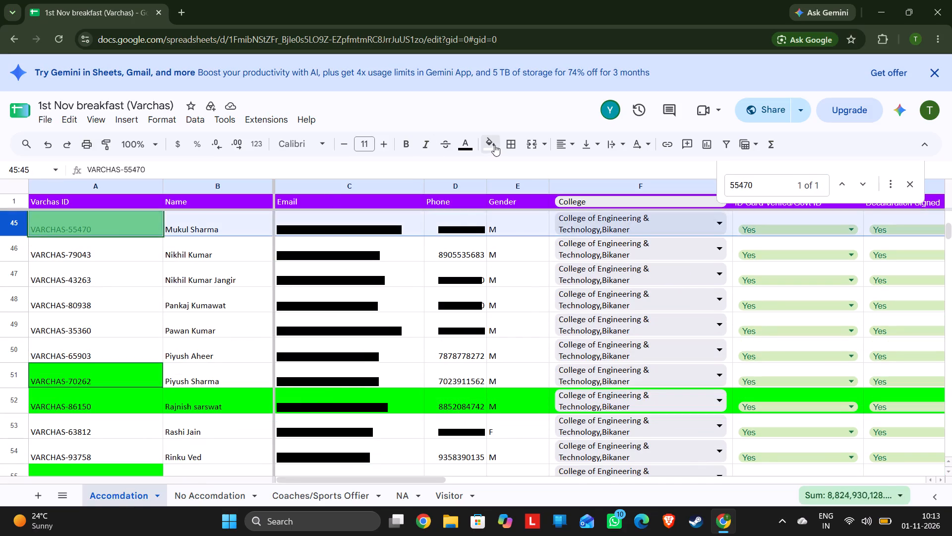
pyautogui.click(495, 145)
pyautogui.click(550, 203)
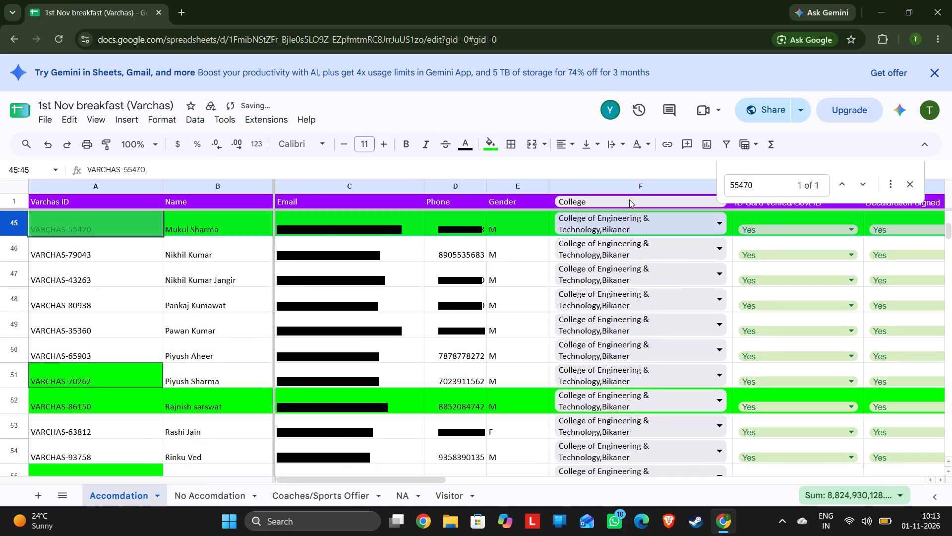
# Clear the previous Varchas ID from the sheet search to look up another participant.
pyautogui.doubleClick(757, 184)
pyautogui.press('BackSpace')
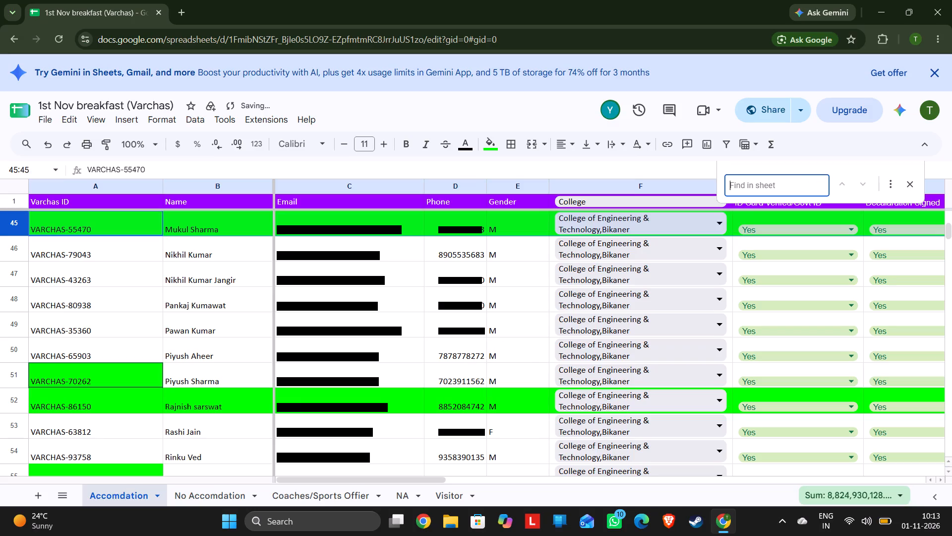
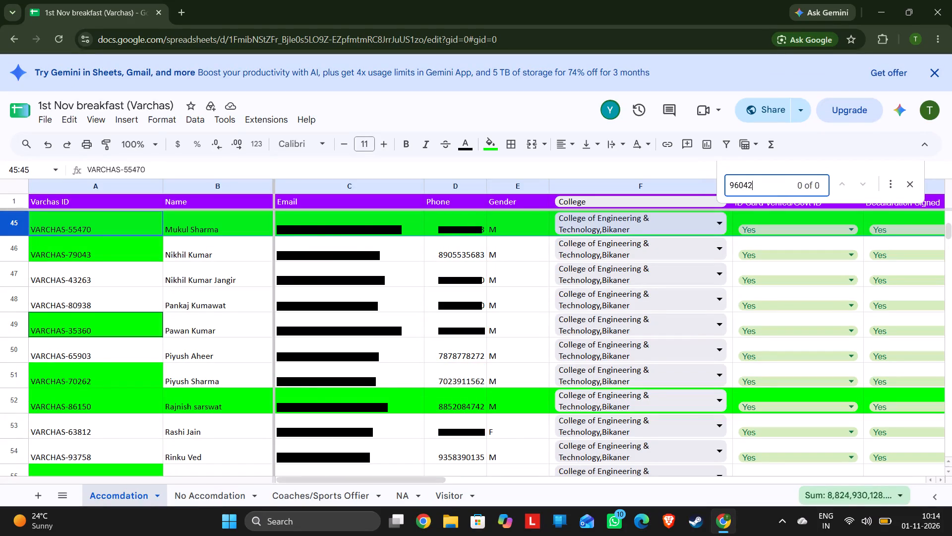
pyautogui.click(745, 186)
pyautogui.press('BackSpace')
pyautogui.press('BackSpace')
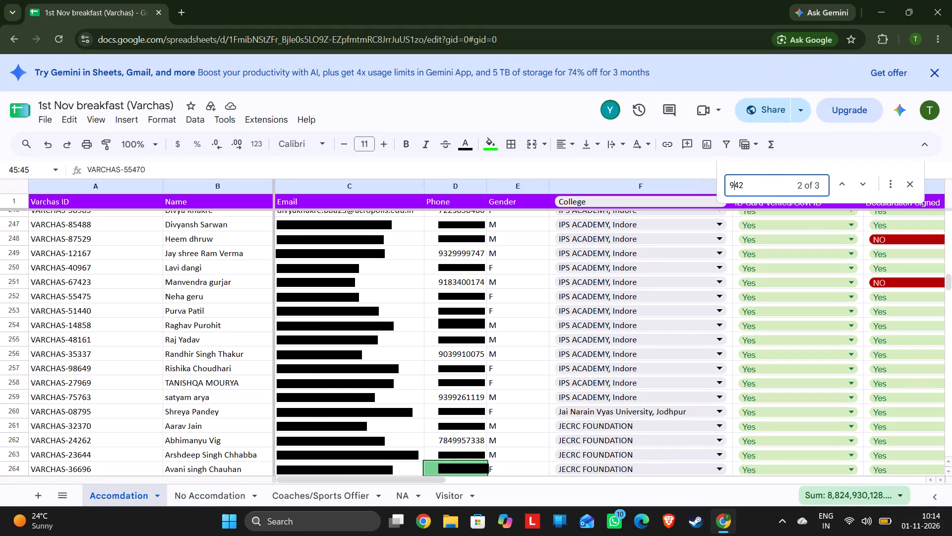
pyautogui.write('33')
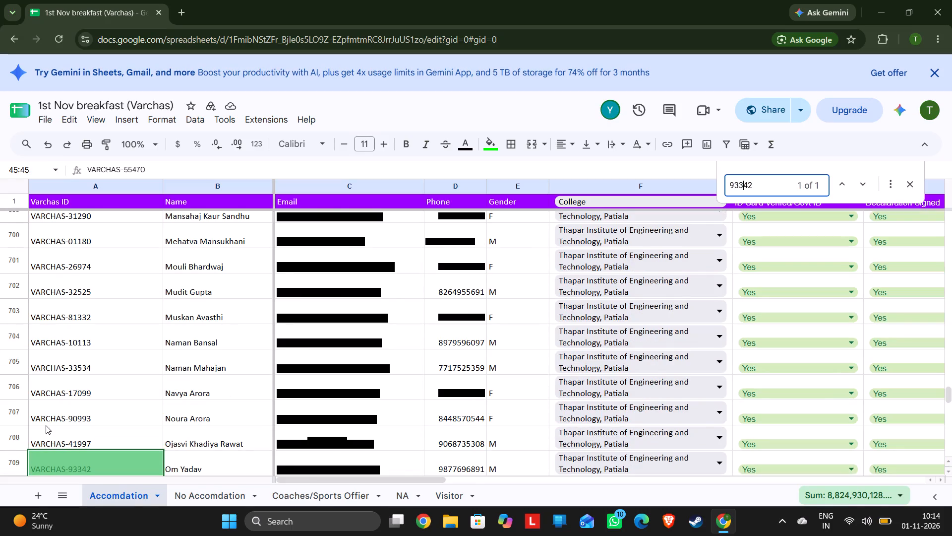
pyautogui.click(15, 456)
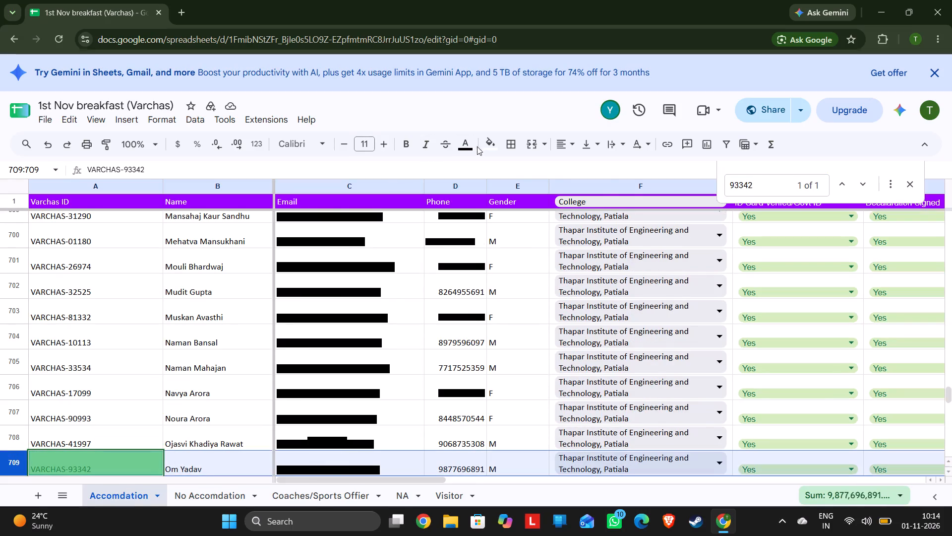
pyautogui.moveTo(481, 145); pyautogui.dragTo(550, 201)
pyautogui.click(550, 201)
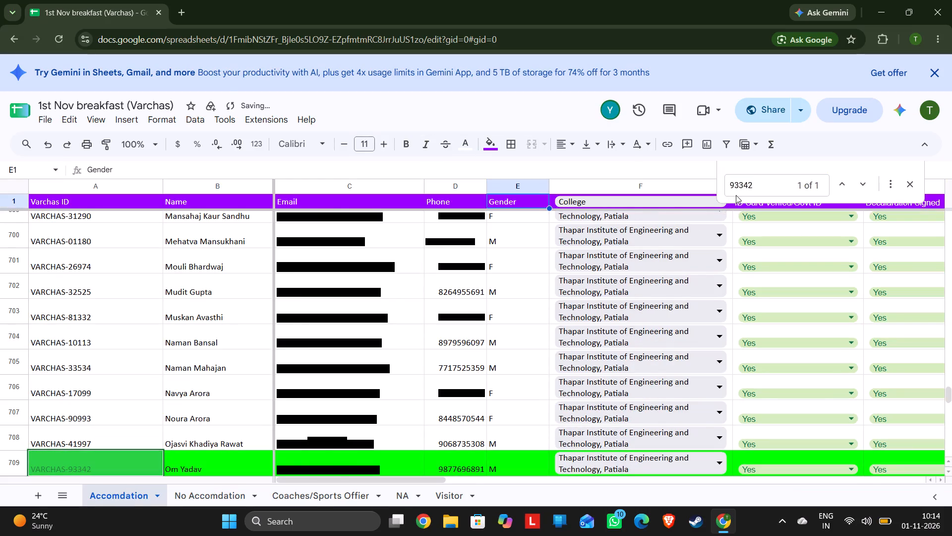
pyautogui.doubleClick(759, 190)
pyautogui.press('BackSpace')
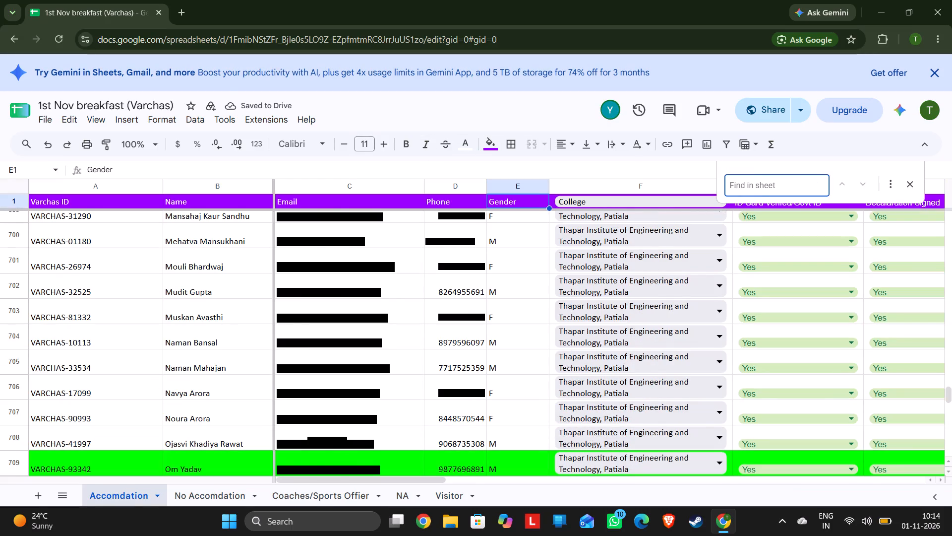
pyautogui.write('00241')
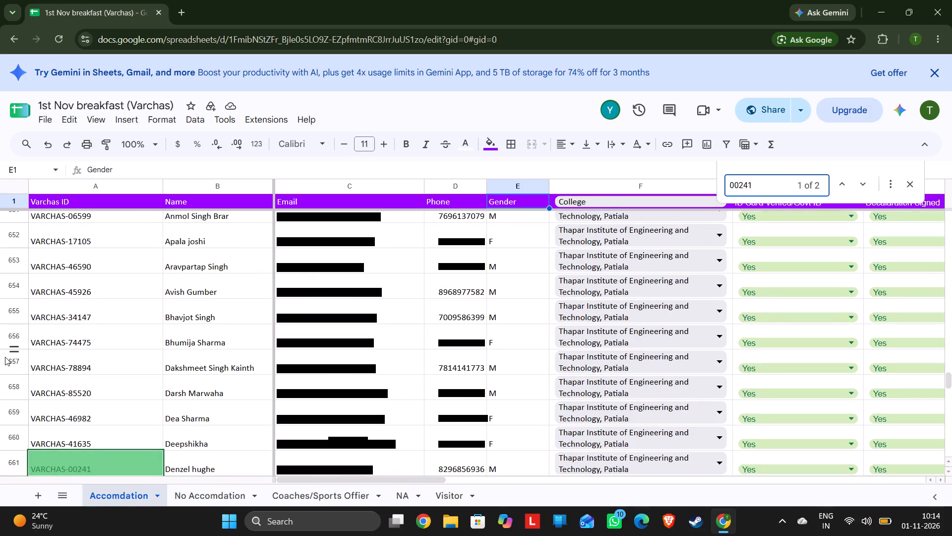
pyautogui.click(18, 465)
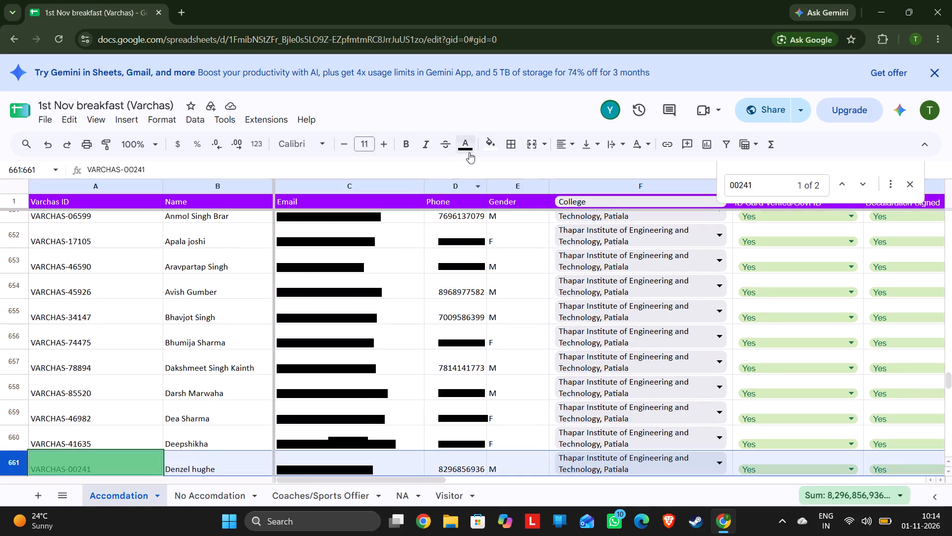
pyautogui.moveTo(490, 141); pyautogui.dragTo(548, 201)
pyautogui.click(548, 201)
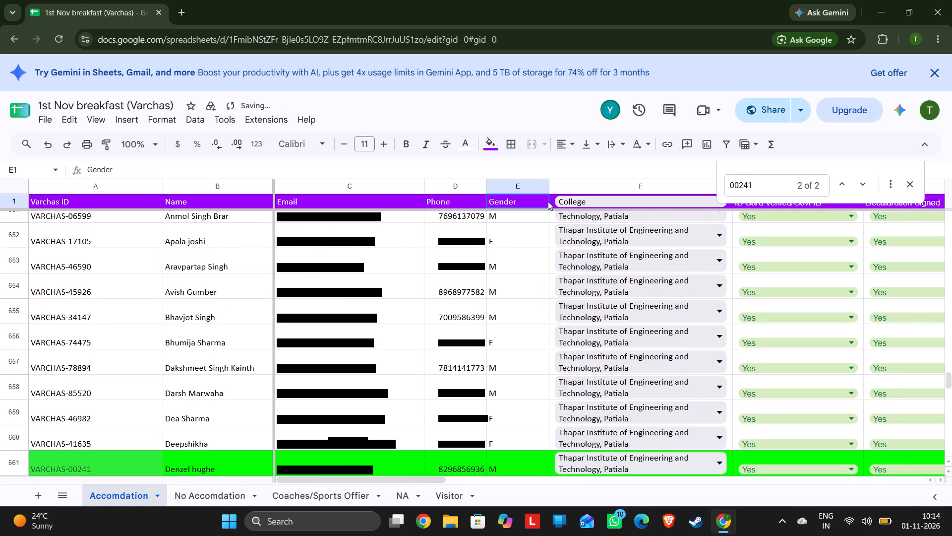
pyautogui.doubleClick(762, 188)
pyautogui.press('BackSpace')
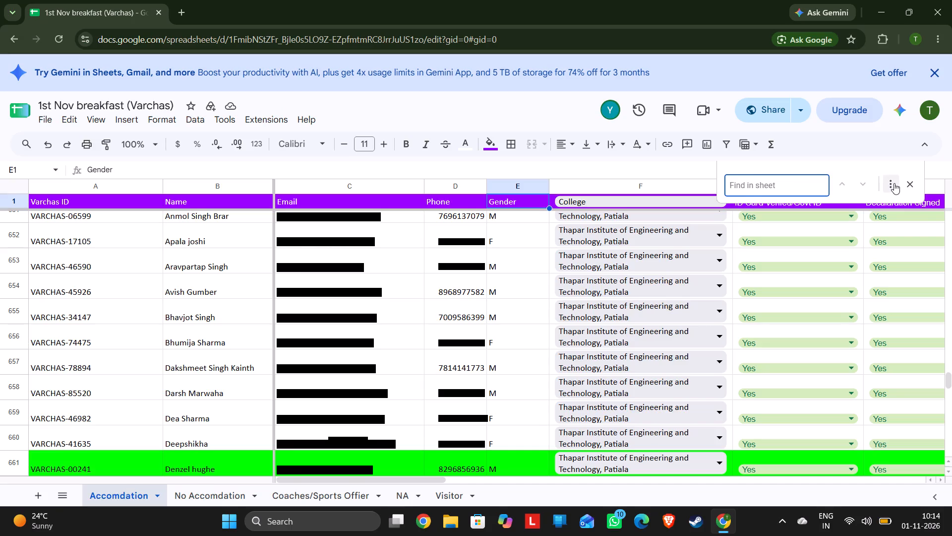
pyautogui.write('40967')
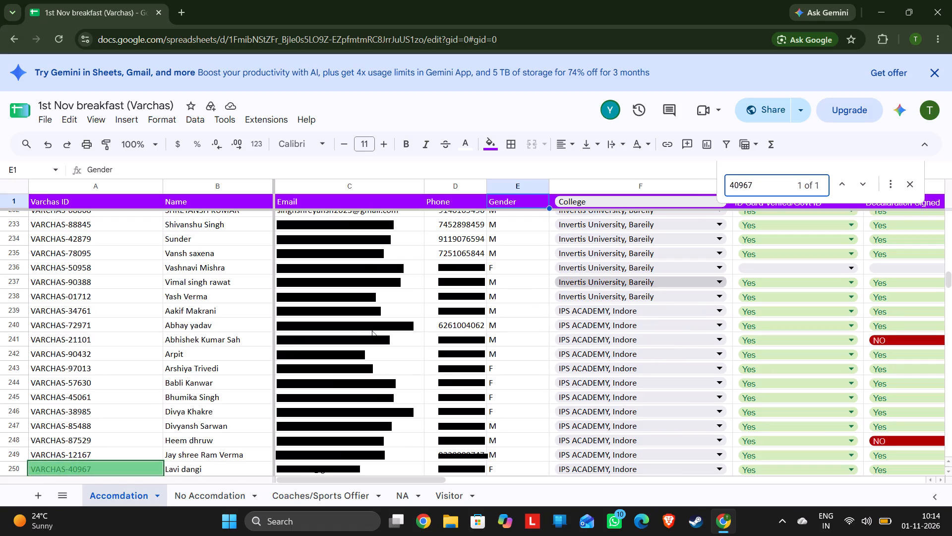
pyautogui.scroll(-2, 345, 333)
pyautogui.scroll(1, 345, 333)
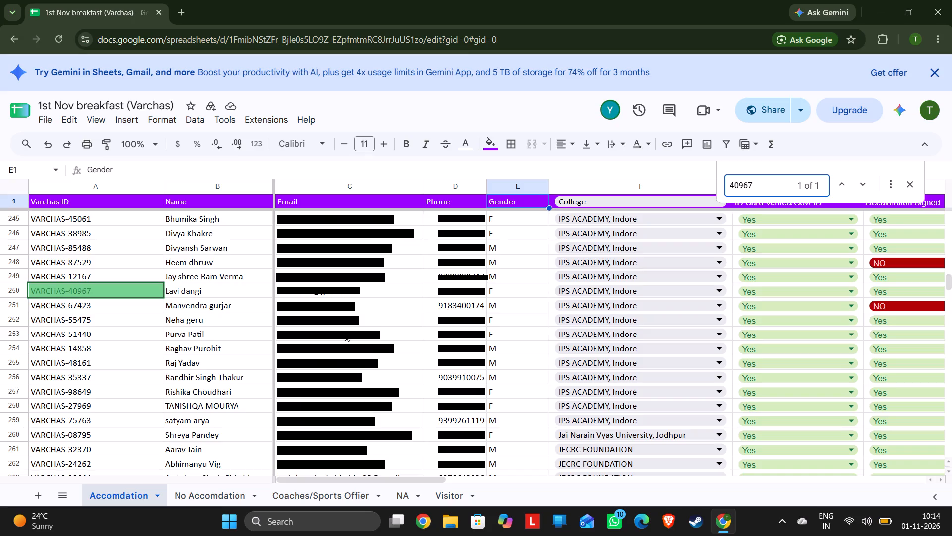
pyautogui.moveTo(18, 296); pyautogui.dragTo(21, 292)
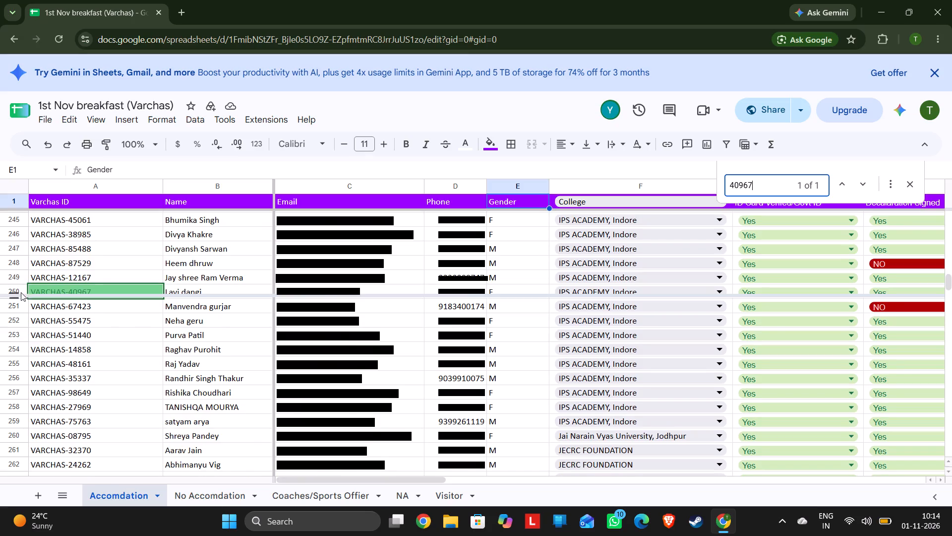
pyautogui.moveTo(21, 292); pyautogui.dragTo(22, 291)
pyautogui.click(15, 289)
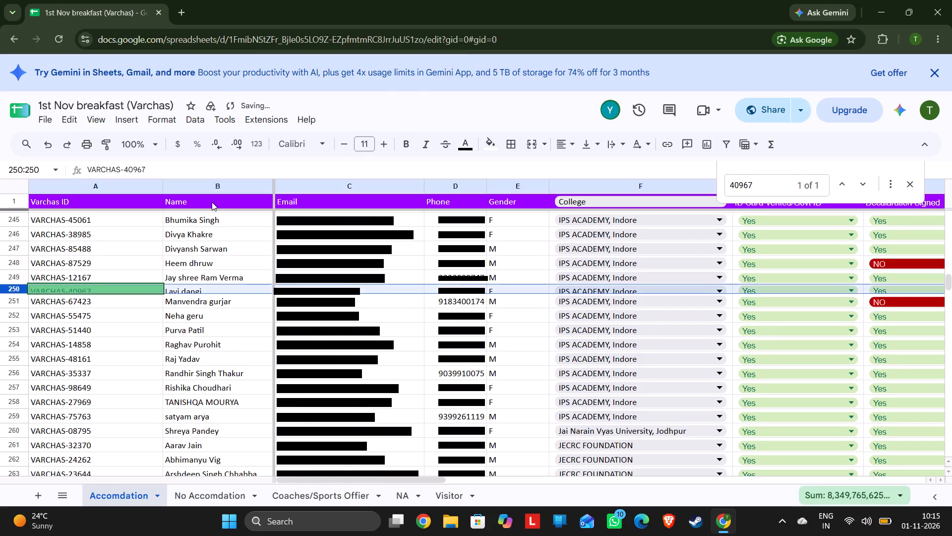
pyautogui.click(486, 141)
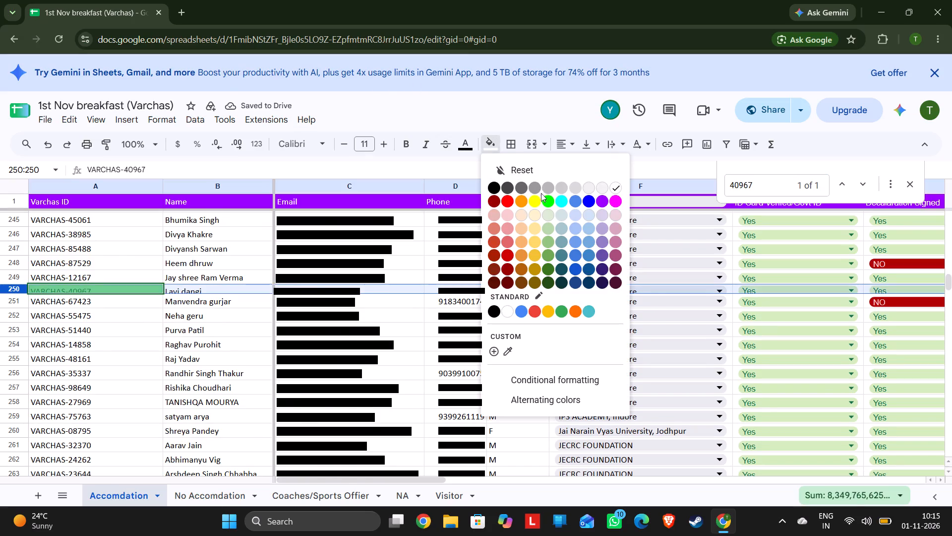
pyautogui.click(550, 201)
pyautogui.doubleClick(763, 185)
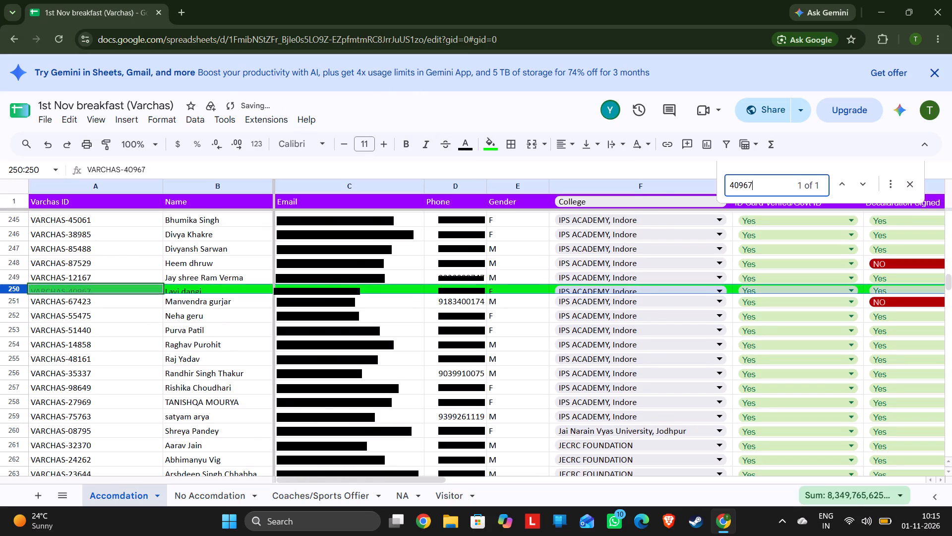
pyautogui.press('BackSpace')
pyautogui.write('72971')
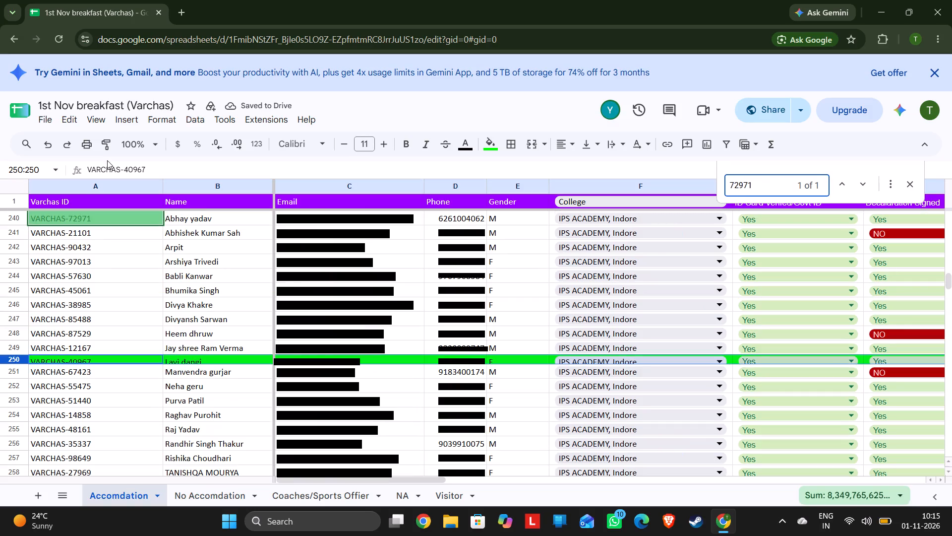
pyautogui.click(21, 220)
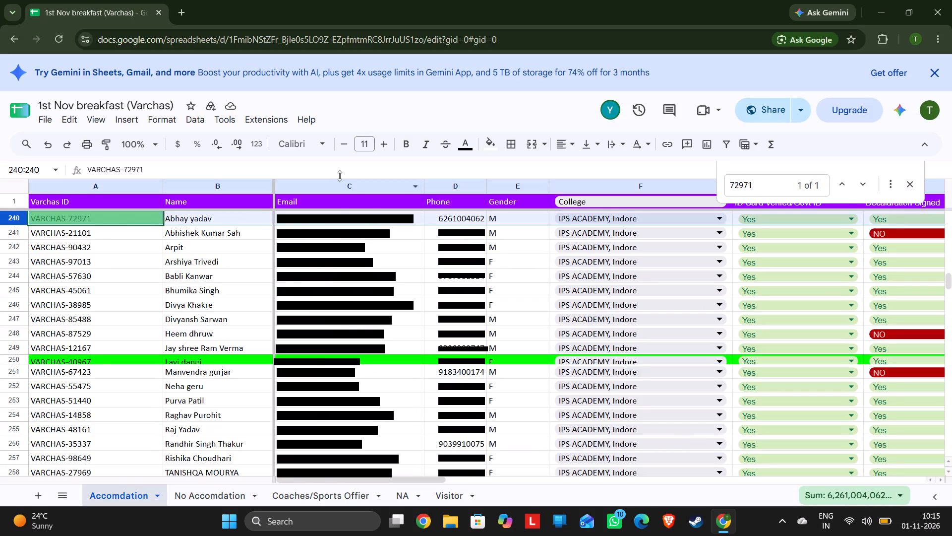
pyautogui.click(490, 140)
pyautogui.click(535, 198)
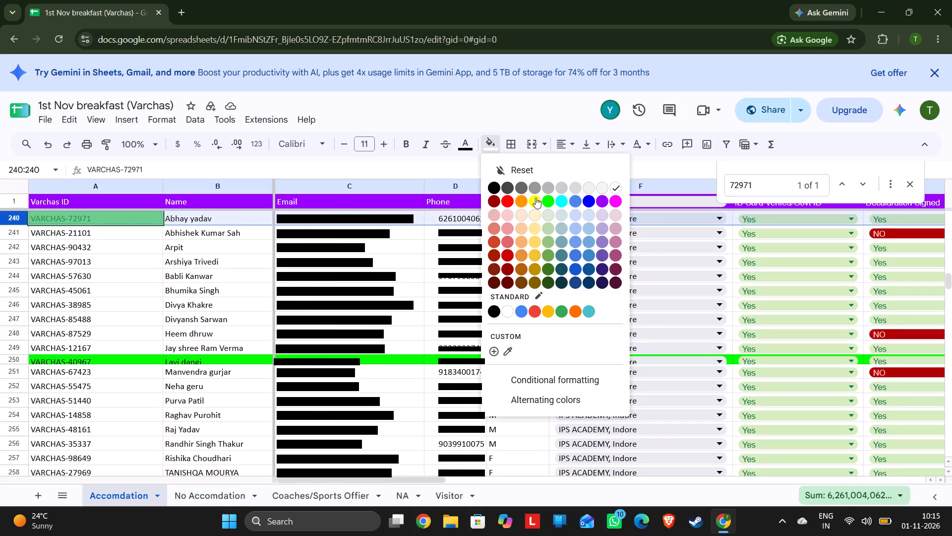
pyautogui.scroll(2, 501, 264)
pyautogui.hscroll(1, 501, 264)
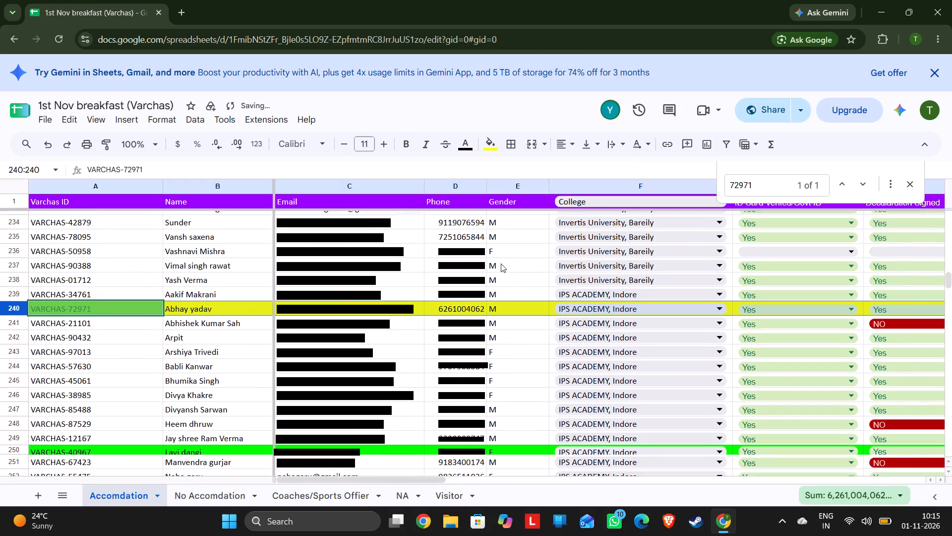
pyautogui.hscroll(1, 501, 264)
pyautogui.scroll(1, 501, 264)
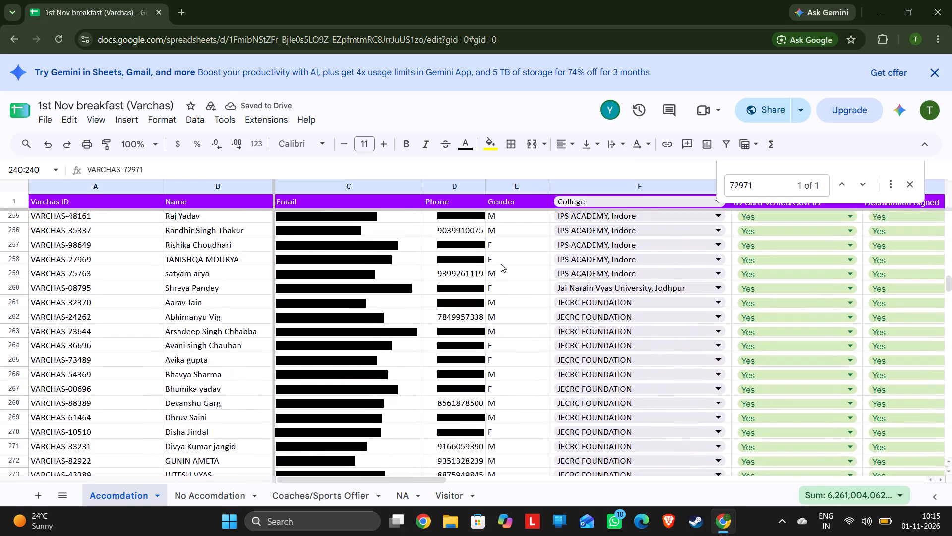
pyautogui.scroll(2, 501, 264)
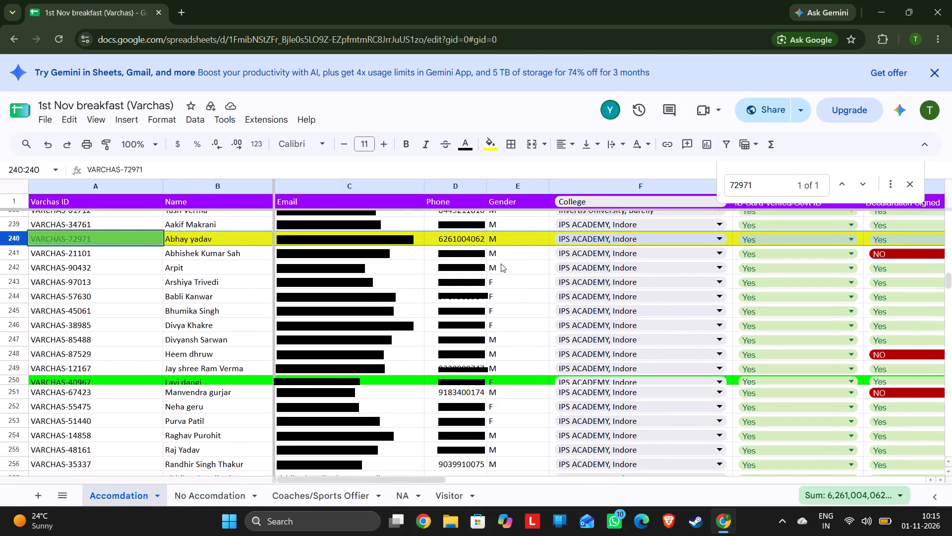
pyautogui.scroll(1, 501, 264)
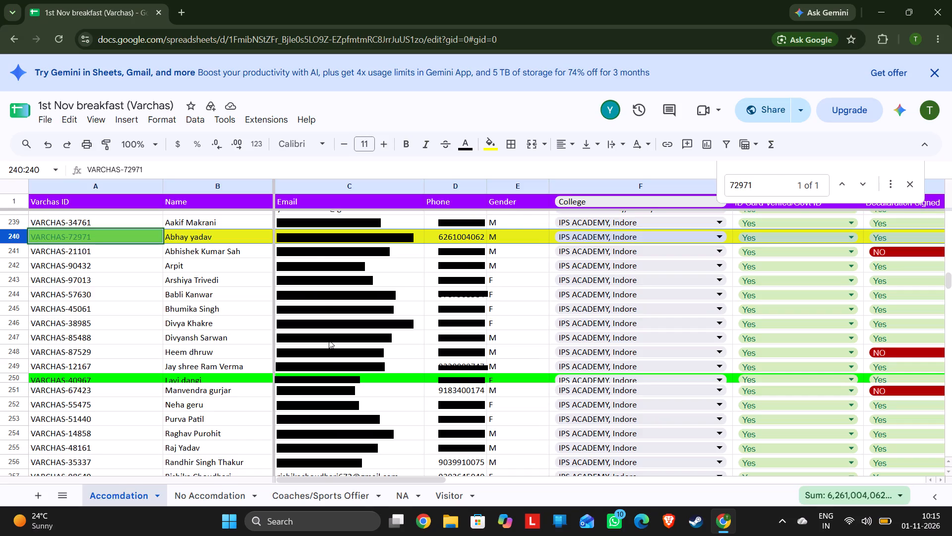
pyautogui.scroll(-1, 334, 362)
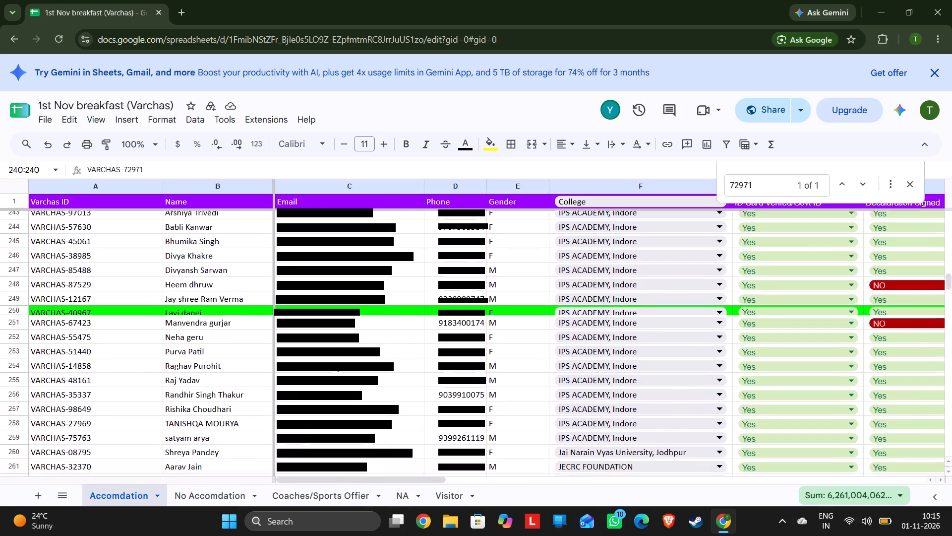
pyautogui.scroll(-1, 334, 362)
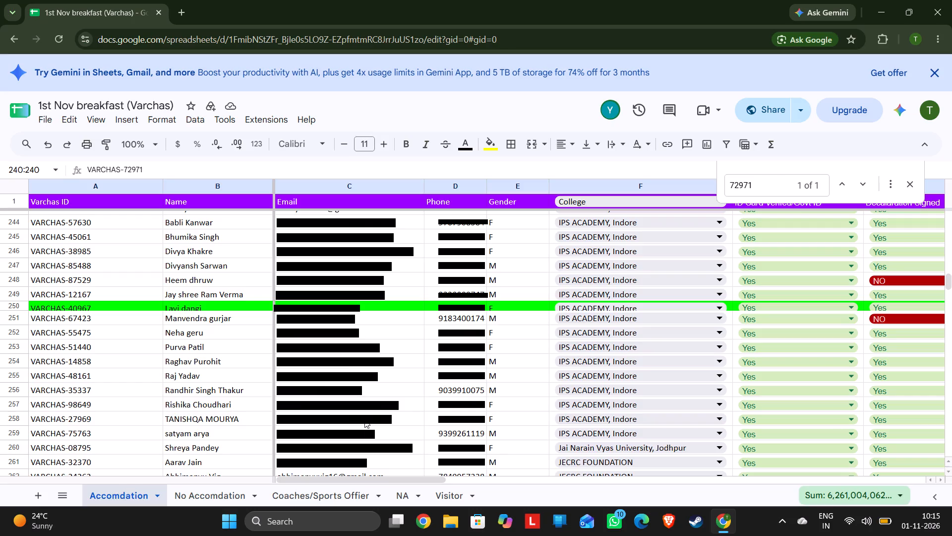
pyautogui.scroll(2, 367, 429)
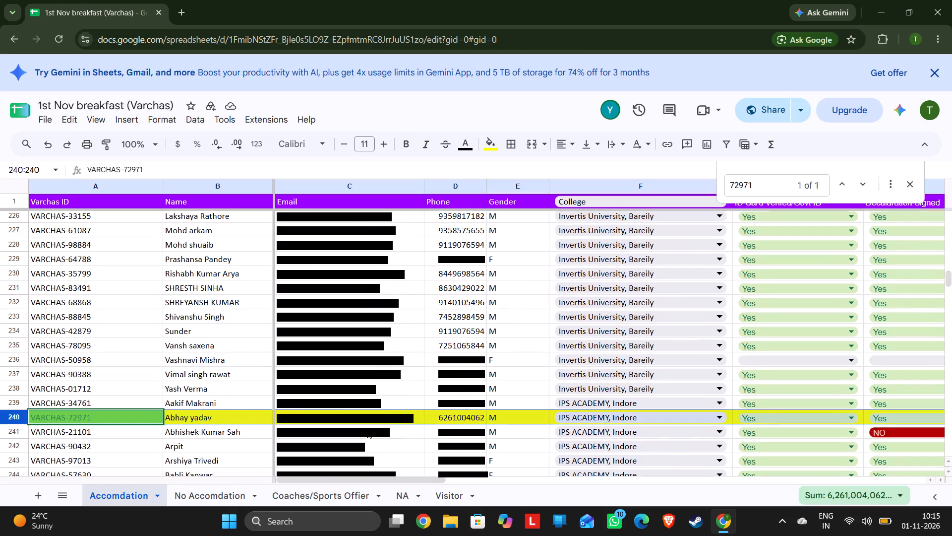
pyautogui.scroll(2, 367, 429)
pyautogui.scroll(-2, 349, 430)
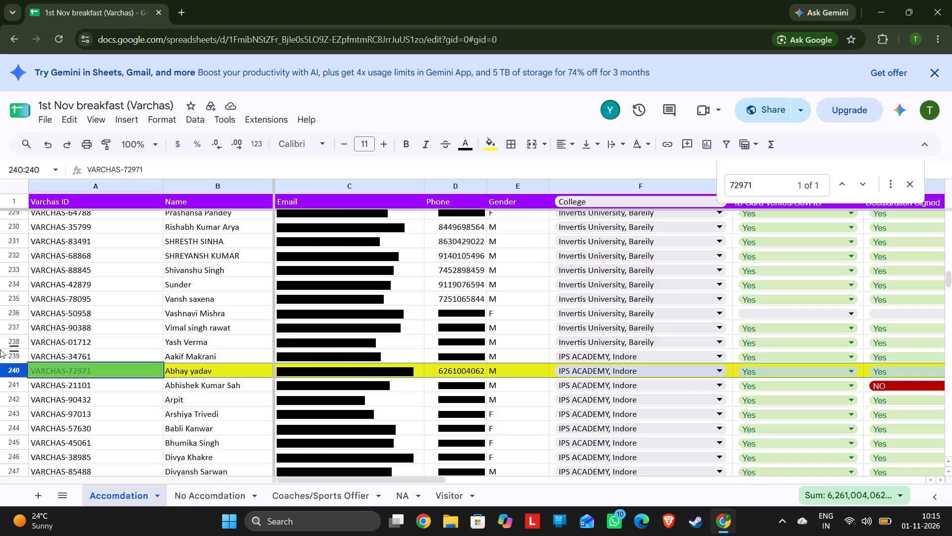
# Fill all IPS ACADEMY, Indore rows, from row 239 through row 259, with bright green.
pyautogui.moveTo(0, 349); pyautogui.dragTo(39, 388)
pyautogui.click(75, 297)
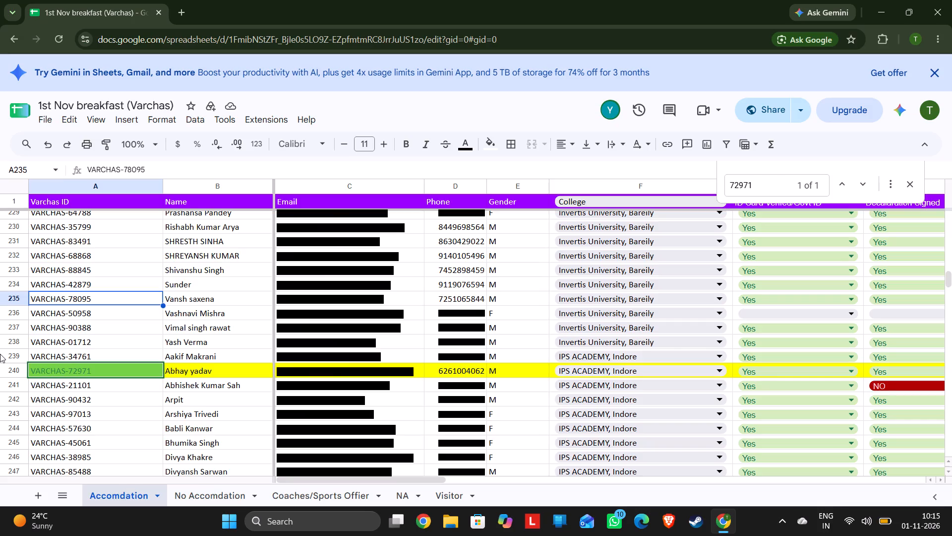
pyautogui.moveTo(0, 354); pyautogui.dragTo(80, 481)
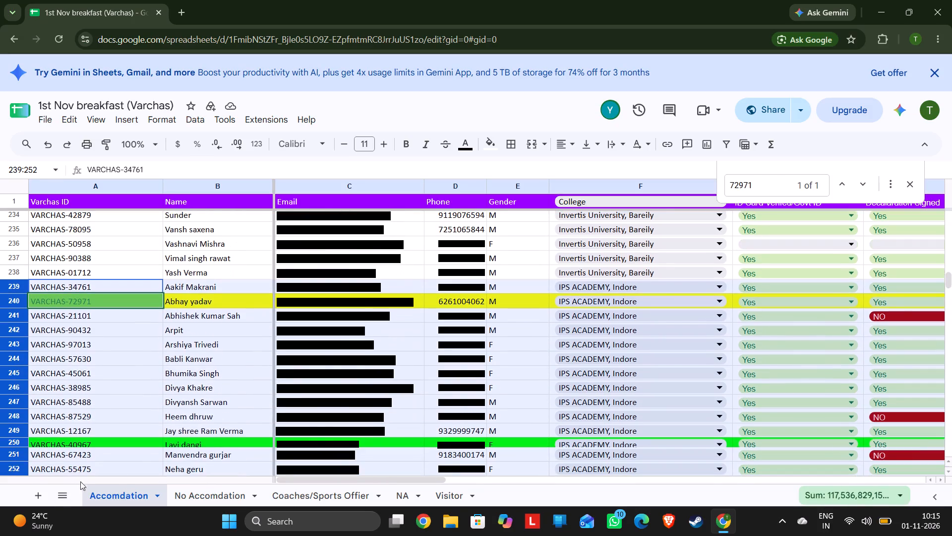
pyautogui.moveTo(80, 481); pyautogui.dragTo(105, 396)
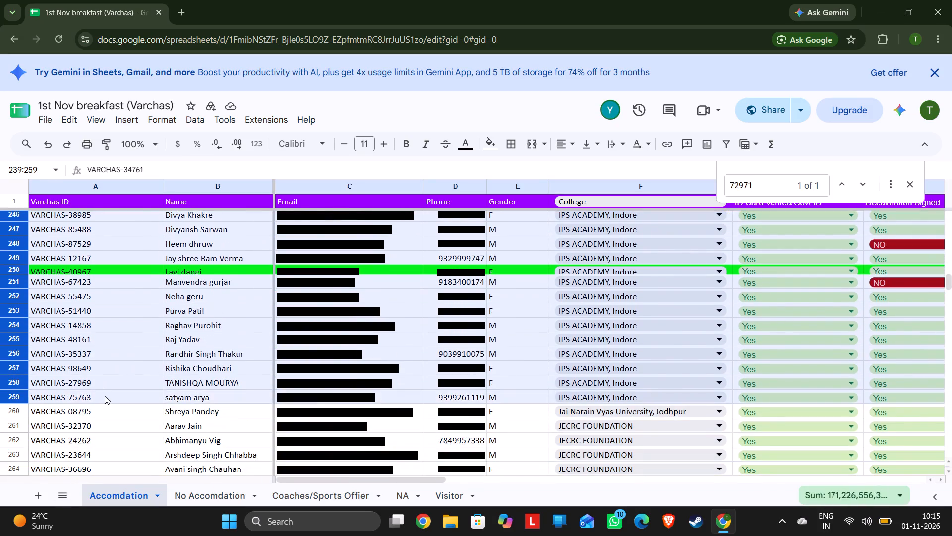
pyautogui.moveTo(105, 396); pyautogui.dragTo(105, 397)
pyautogui.click(496, 140)
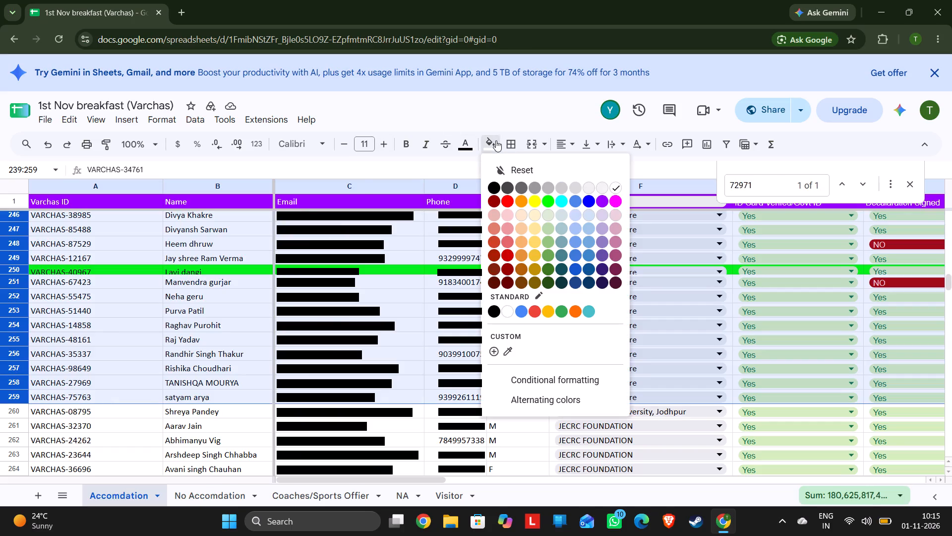
pyautogui.click(547, 203)
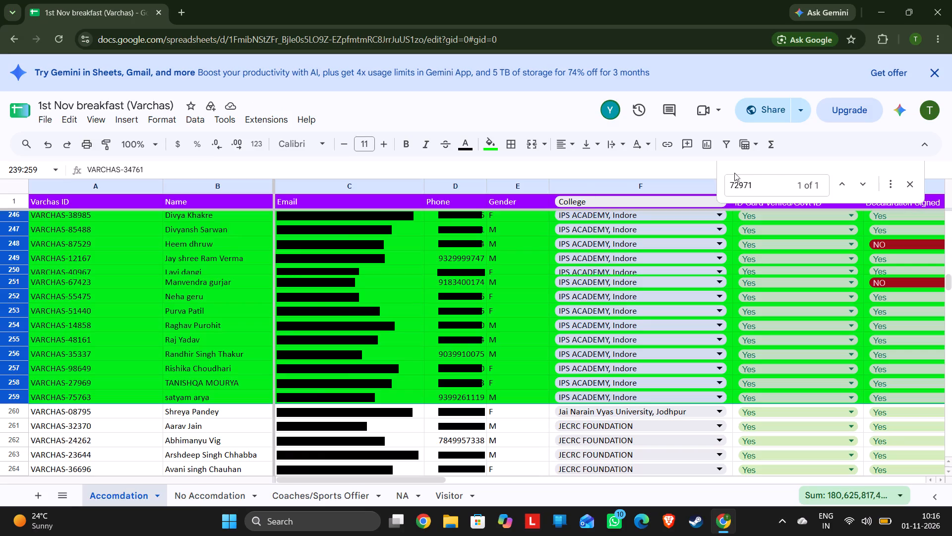
pyautogui.doubleClick(768, 191)
pyautogui.press('BackSpace')
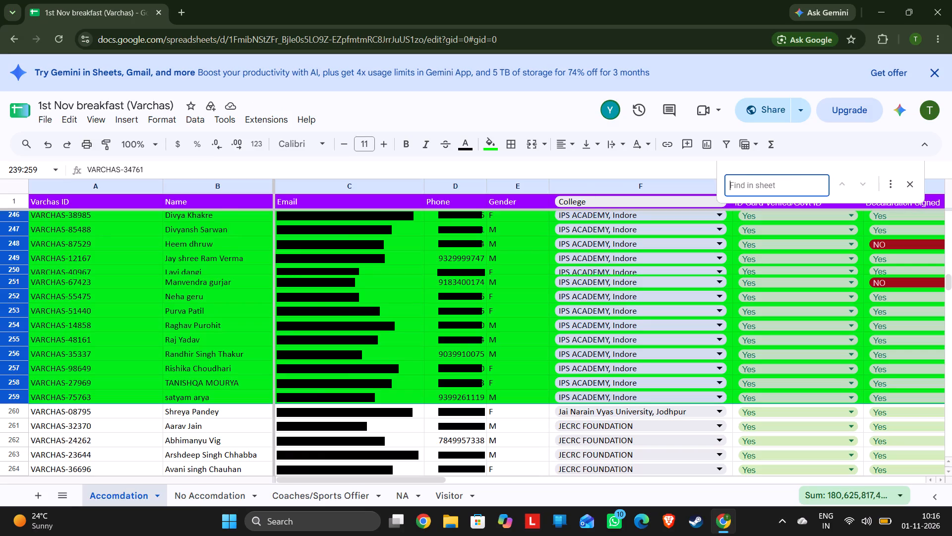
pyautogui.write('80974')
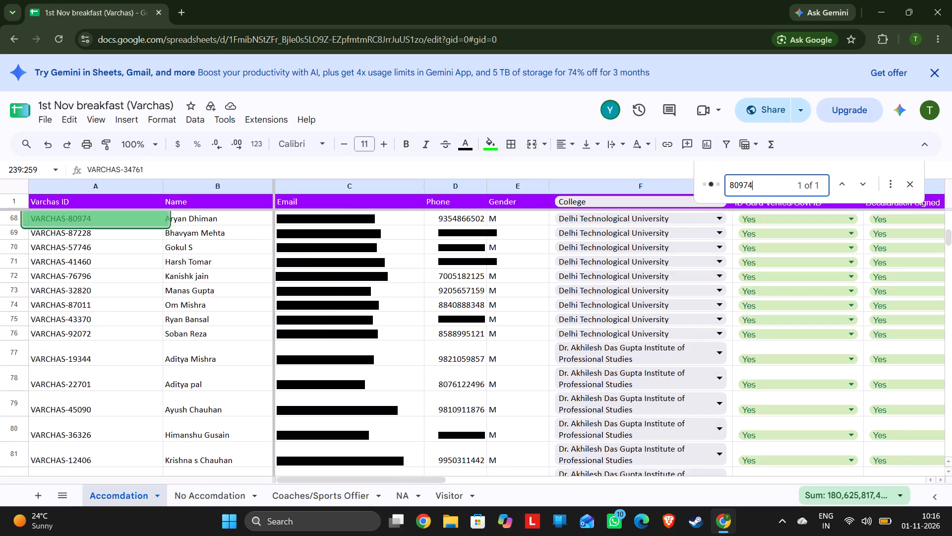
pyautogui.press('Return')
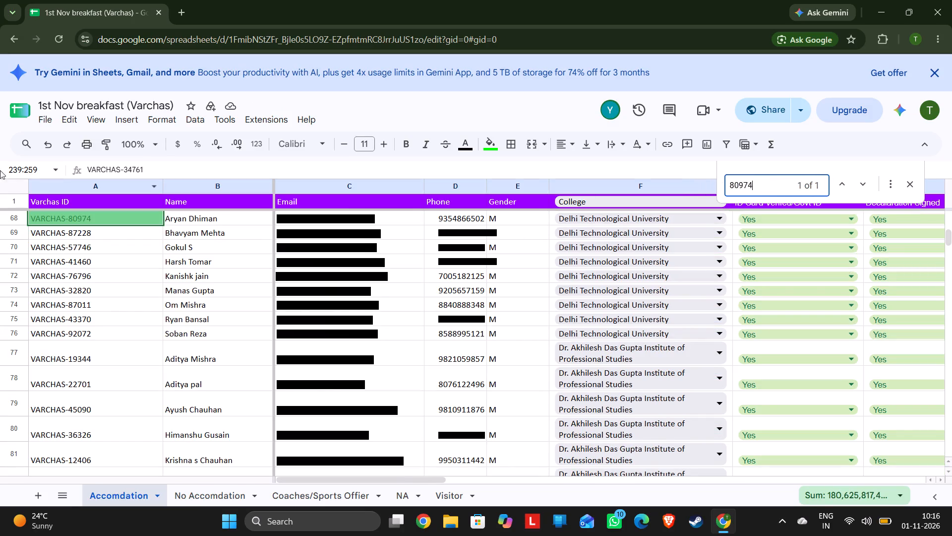
pyautogui.click(22, 221)
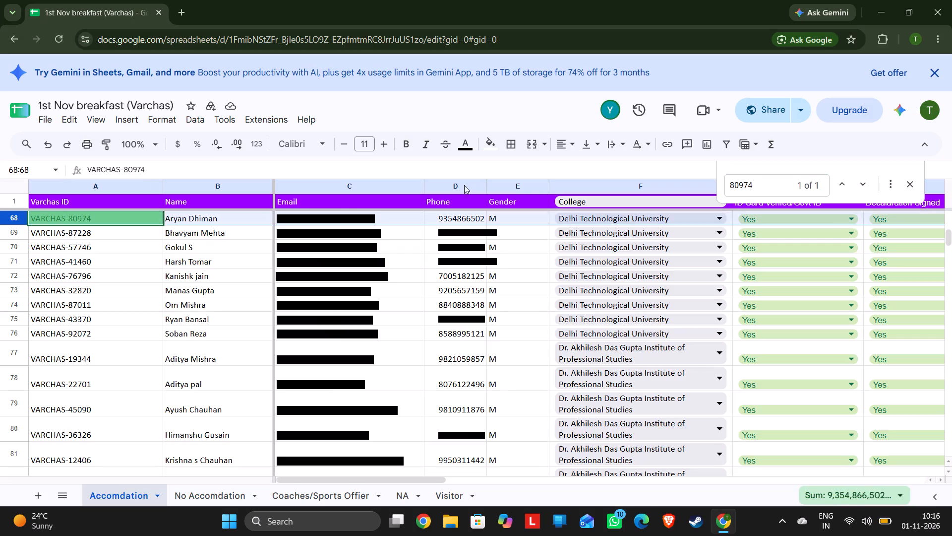
pyautogui.click(495, 146)
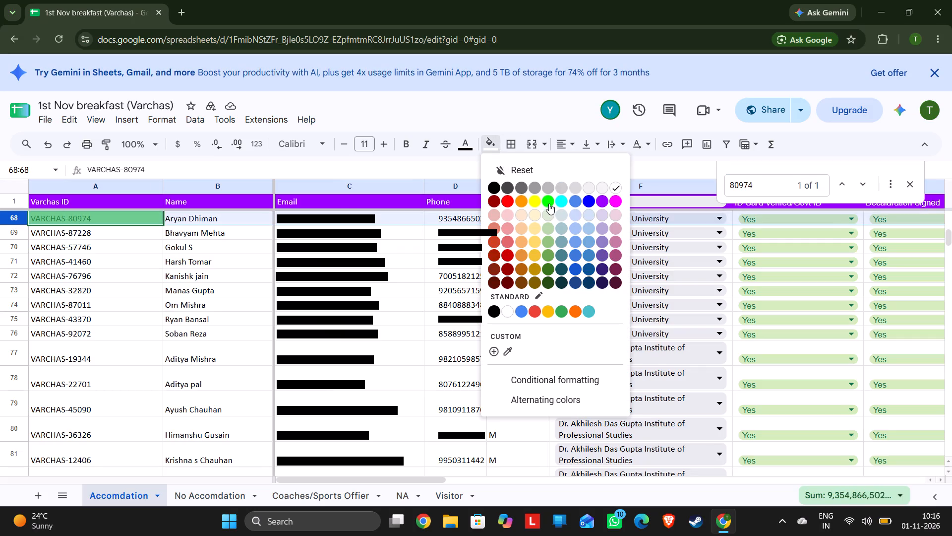
pyautogui.click(549, 203)
pyautogui.doubleClick(753, 186)
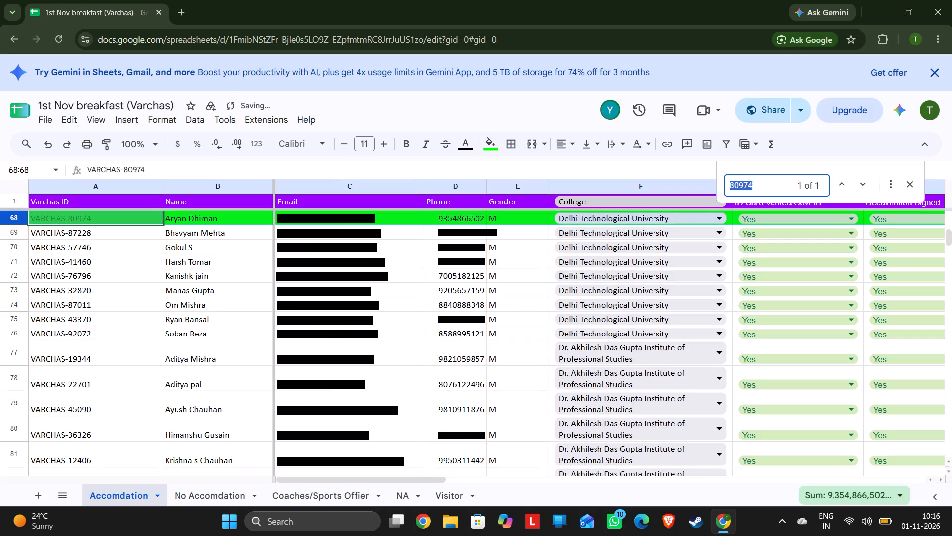
pyautogui.press('BackSpace')
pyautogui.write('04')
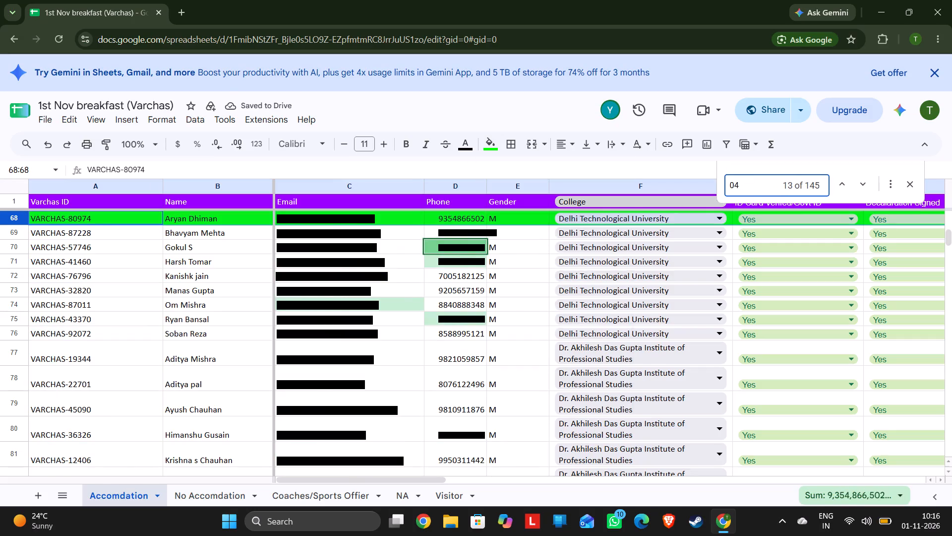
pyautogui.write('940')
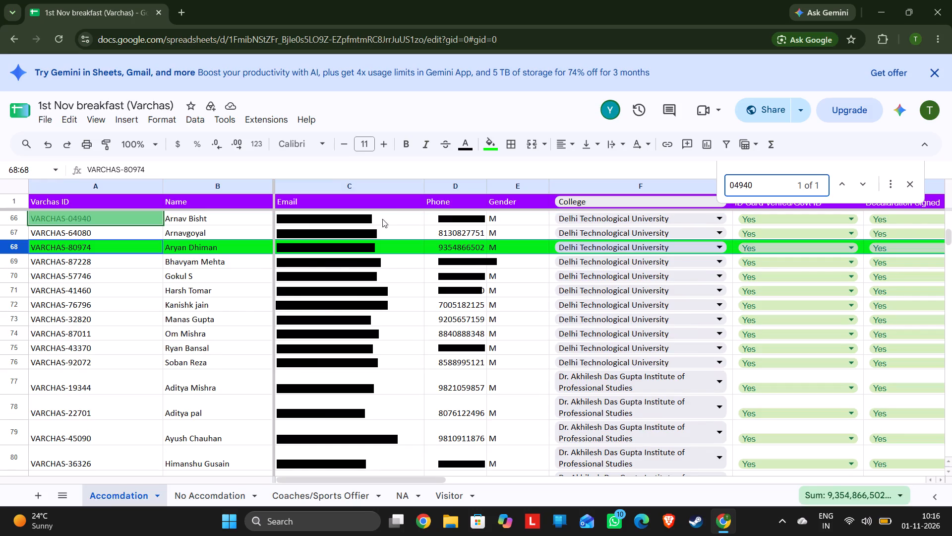
pyautogui.click(9, 216)
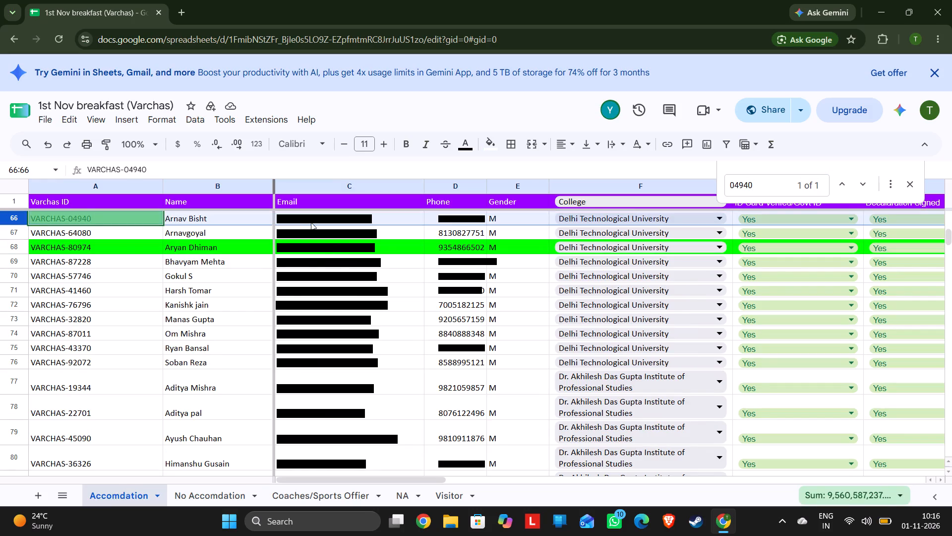
pyautogui.click(493, 151)
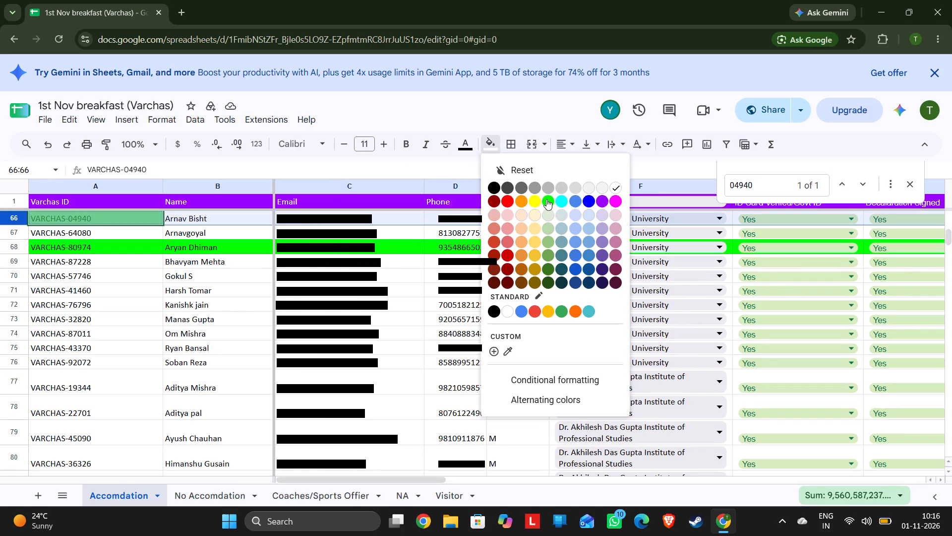
pyautogui.click(547, 199)
pyautogui.scroll(1, 384, 292)
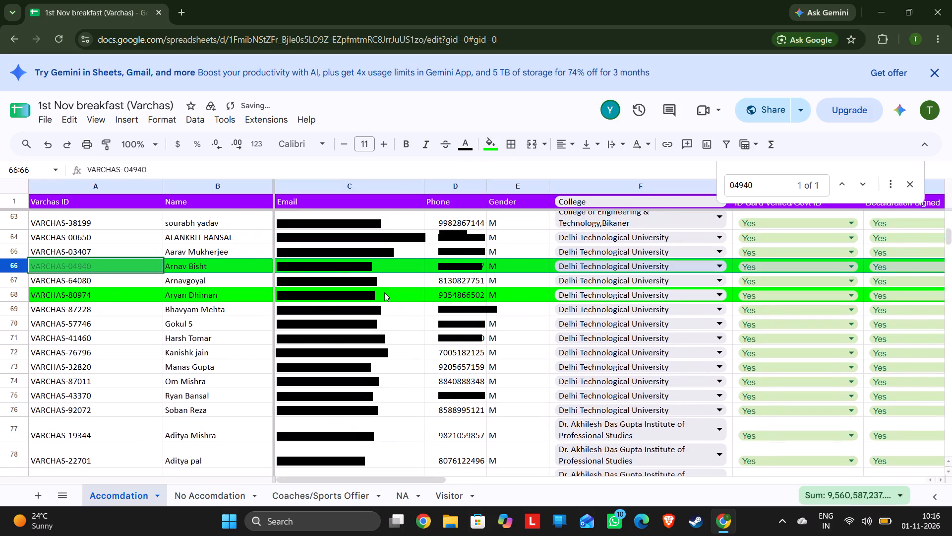
pyautogui.click(7, 249)
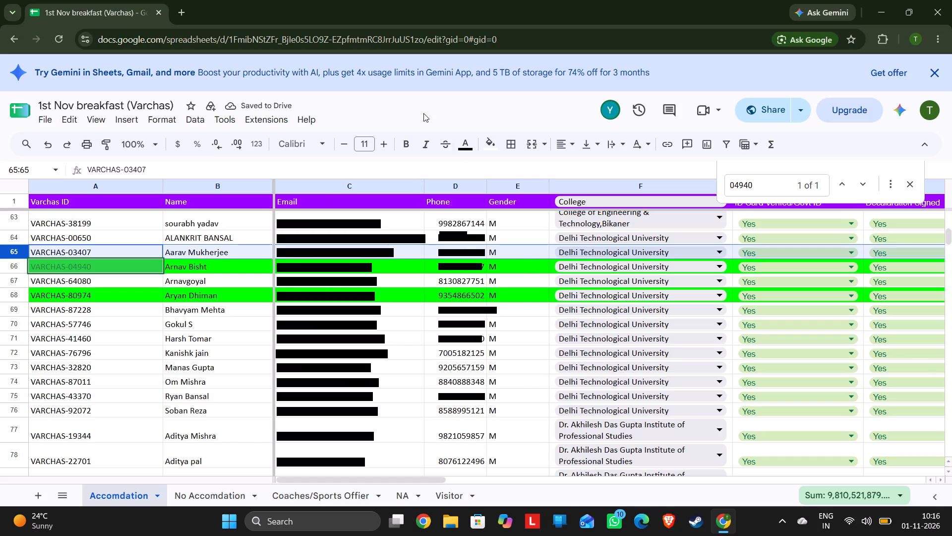
pyautogui.click(494, 152)
pyautogui.click(549, 202)
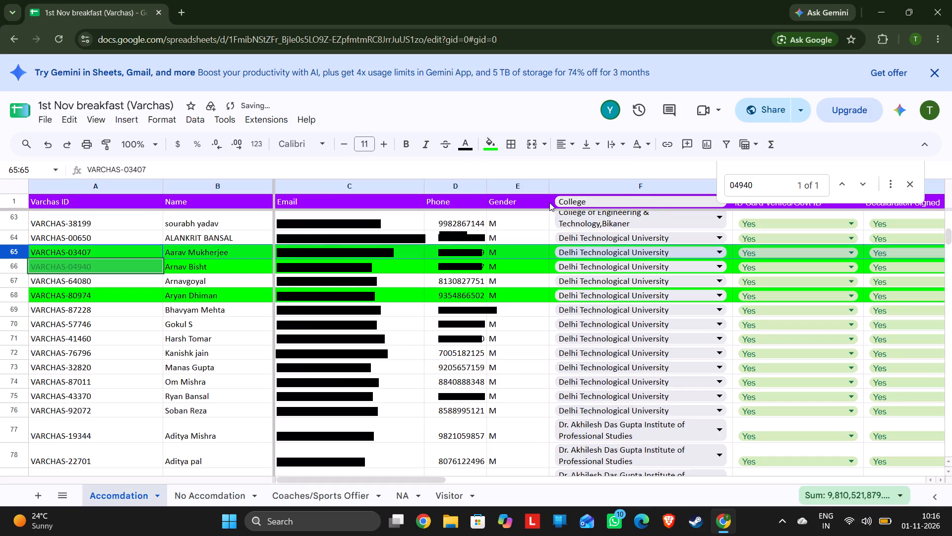
pyautogui.click(19, 239)
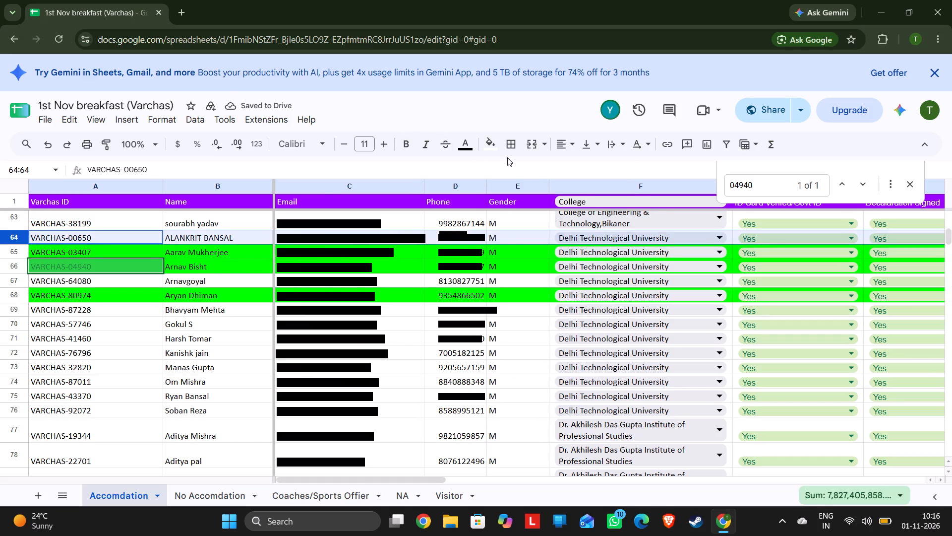
pyautogui.click(494, 148)
pyautogui.click(547, 204)
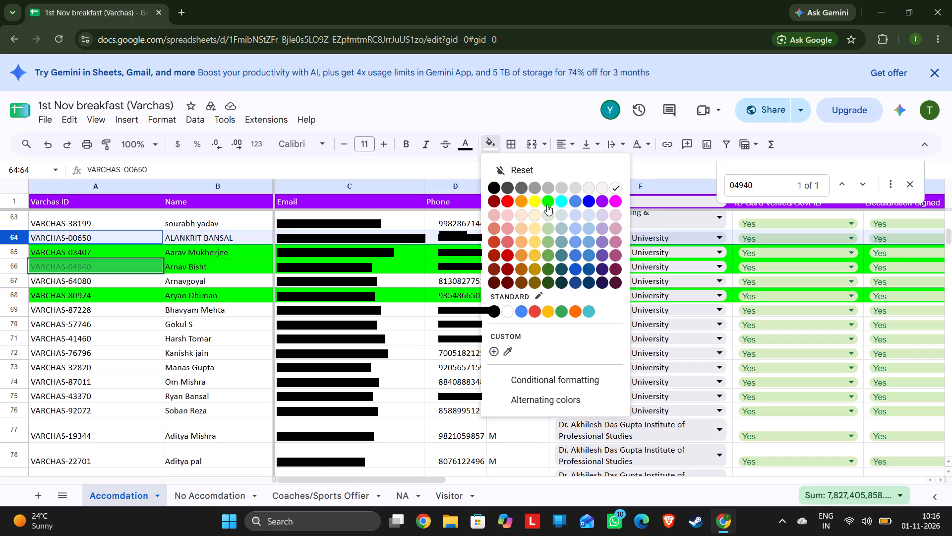
pyautogui.doubleClick(756, 189)
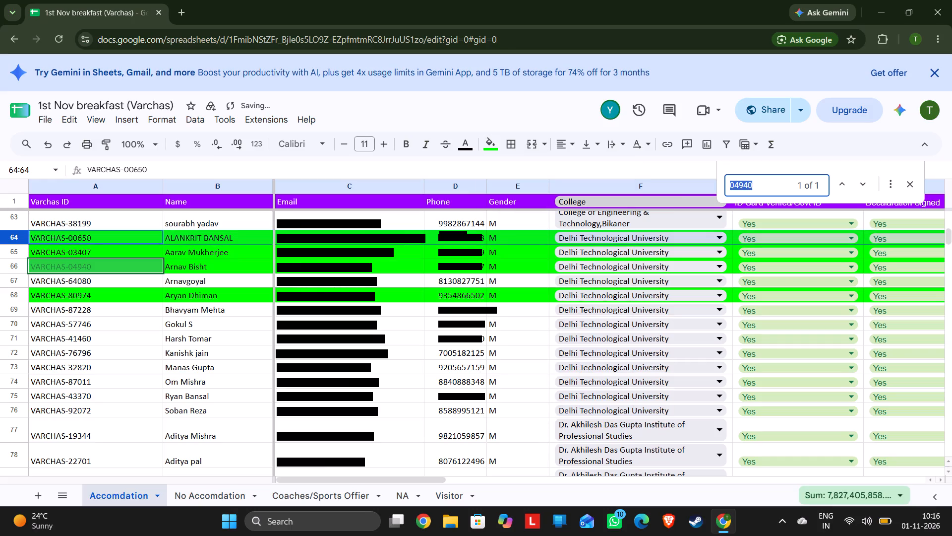
pyautogui.press('BackSpace')
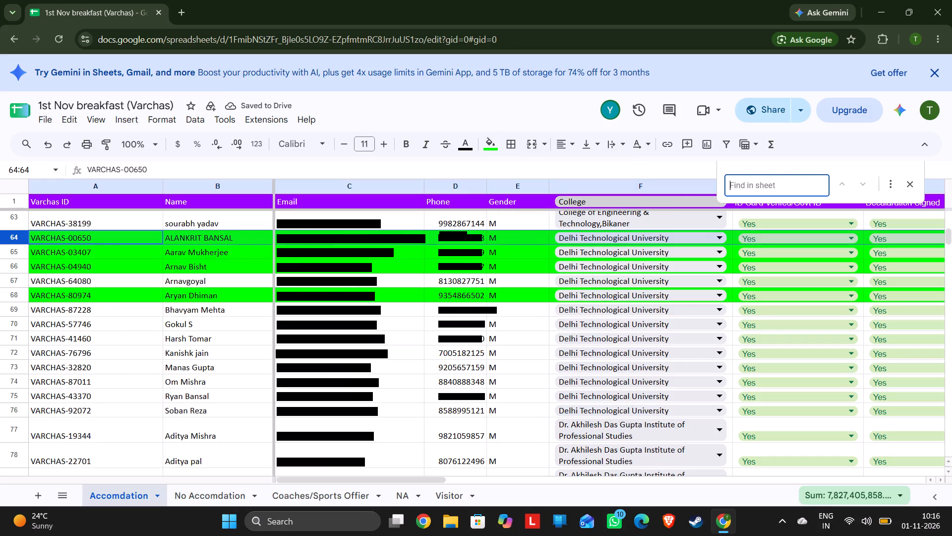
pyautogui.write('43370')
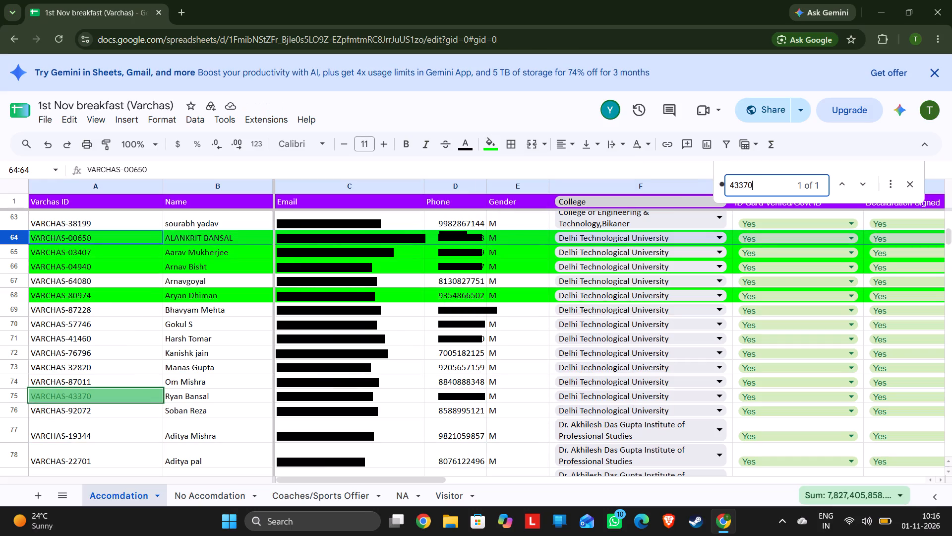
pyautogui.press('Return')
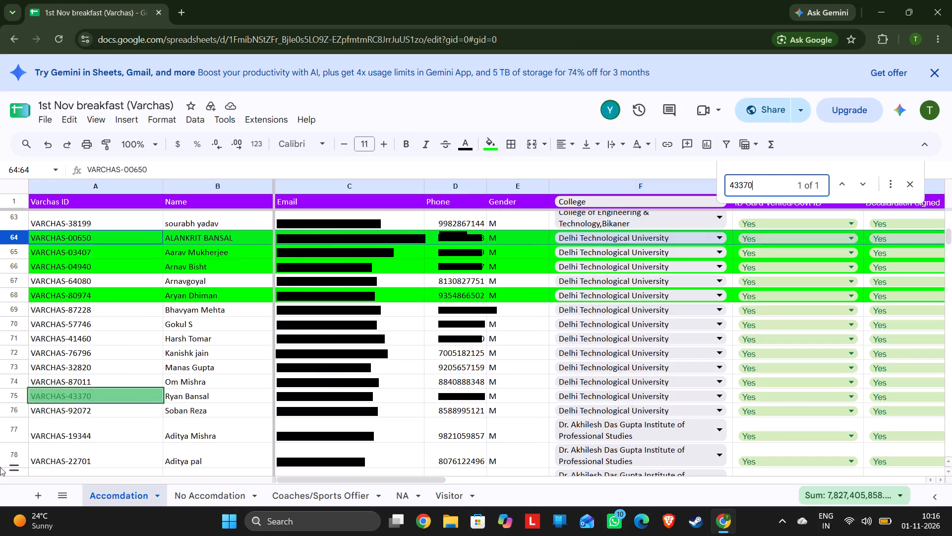
pyautogui.click(22, 393)
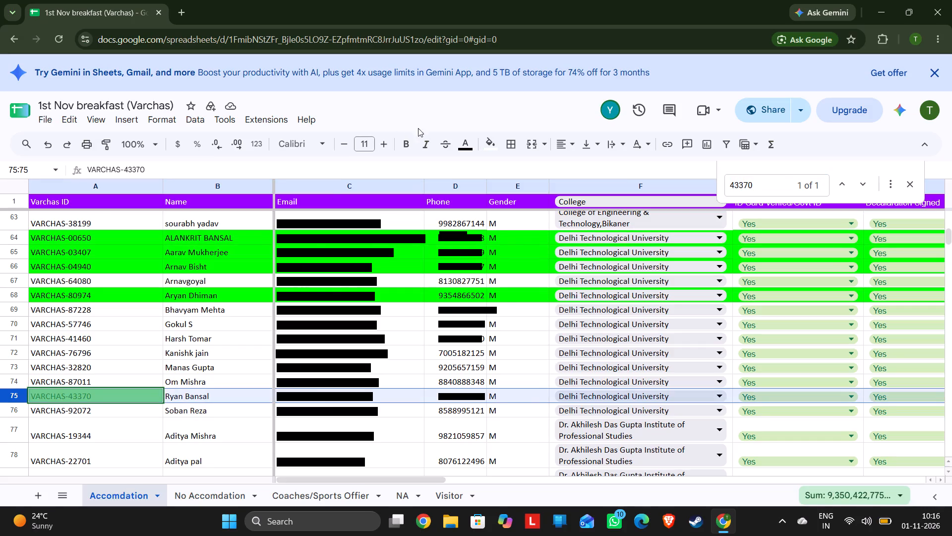
pyautogui.click(489, 139)
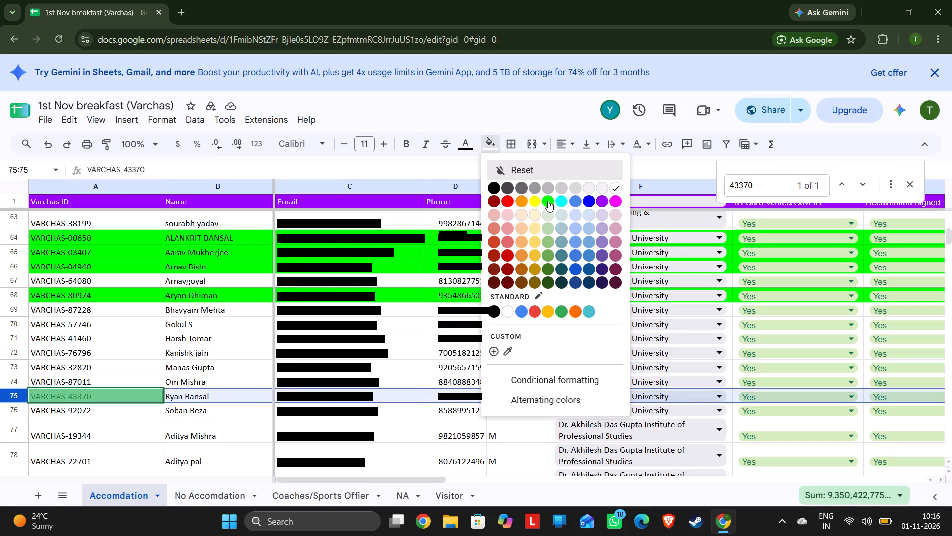
pyautogui.click(548, 201)
pyautogui.doubleClick(759, 182)
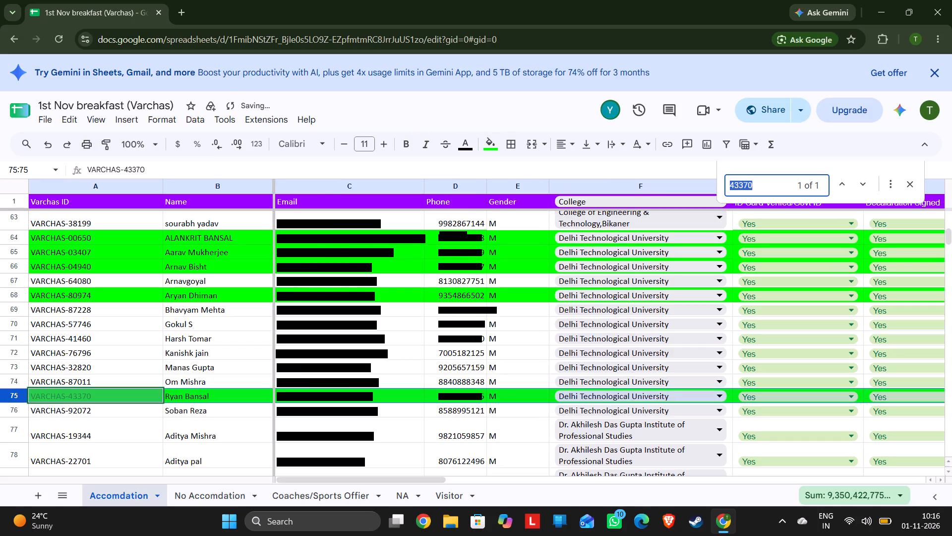
pyautogui.press('BackSpace')
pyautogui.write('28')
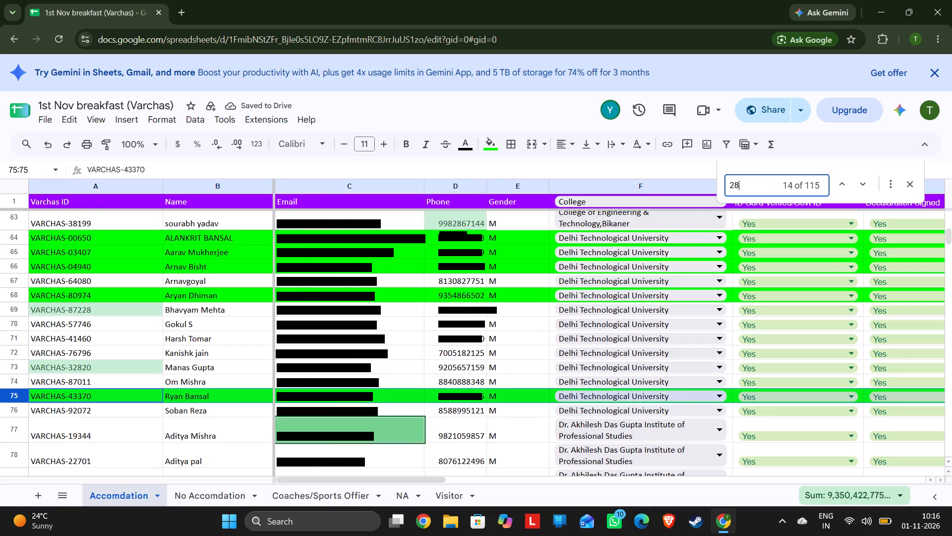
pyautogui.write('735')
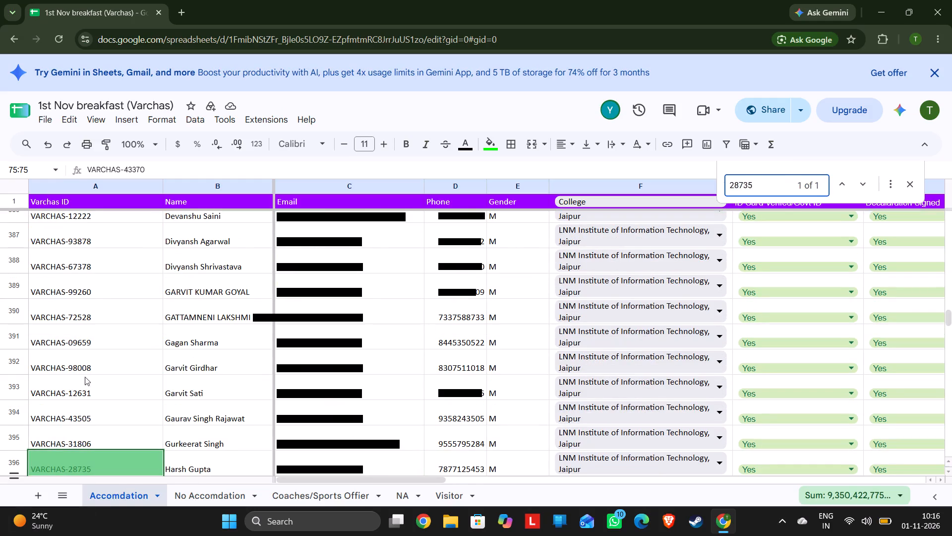
pyautogui.click(15, 464)
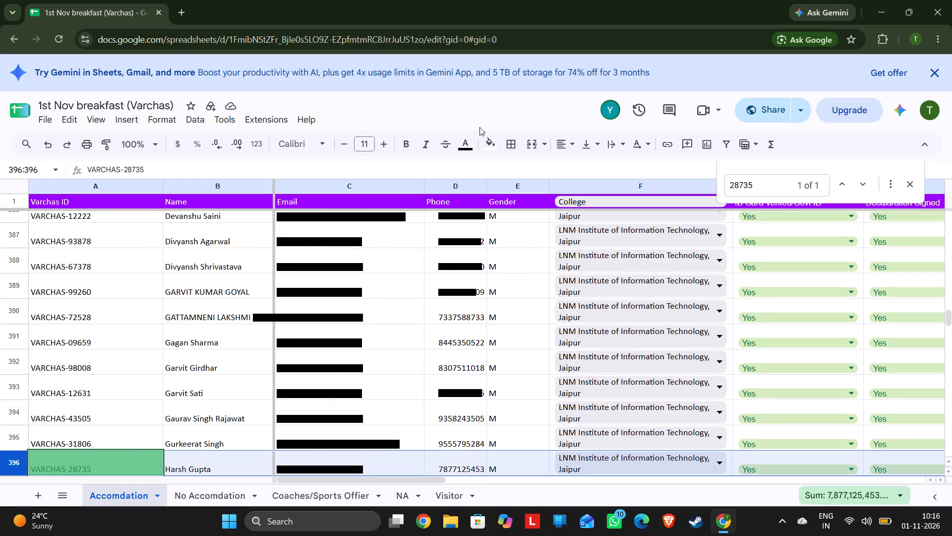
pyautogui.moveTo(495, 149); pyautogui.dragTo(546, 200)
pyautogui.click(546, 200)
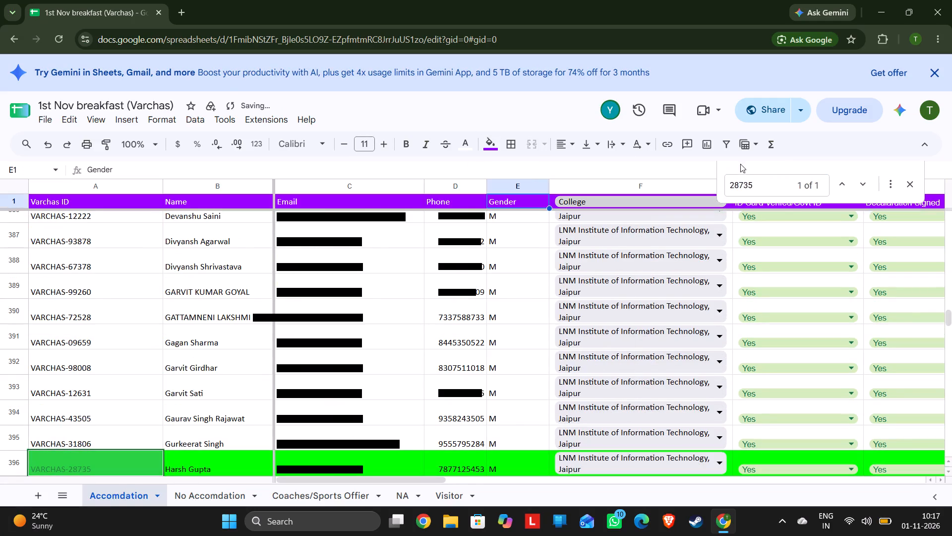
pyautogui.doubleClick(757, 183)
pyautogui.press('BackSpace')
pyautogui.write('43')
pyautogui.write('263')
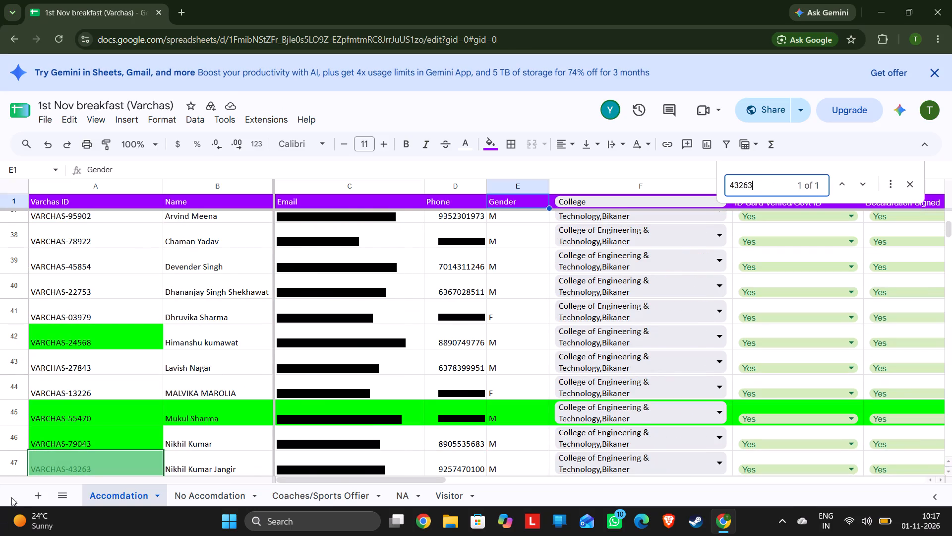
pyautogui.click(14, 465)
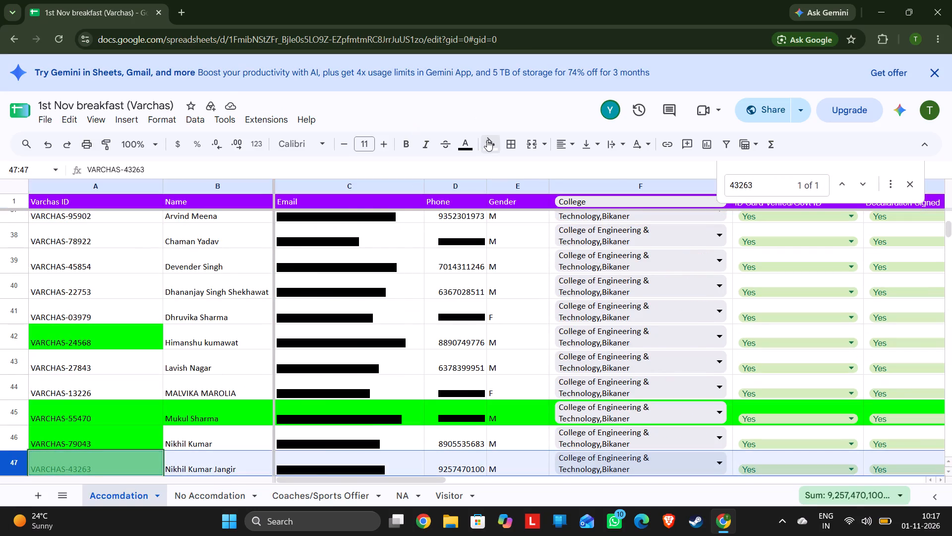
pyautogui.click(487, 140)
pyautogui.click(551, 201)
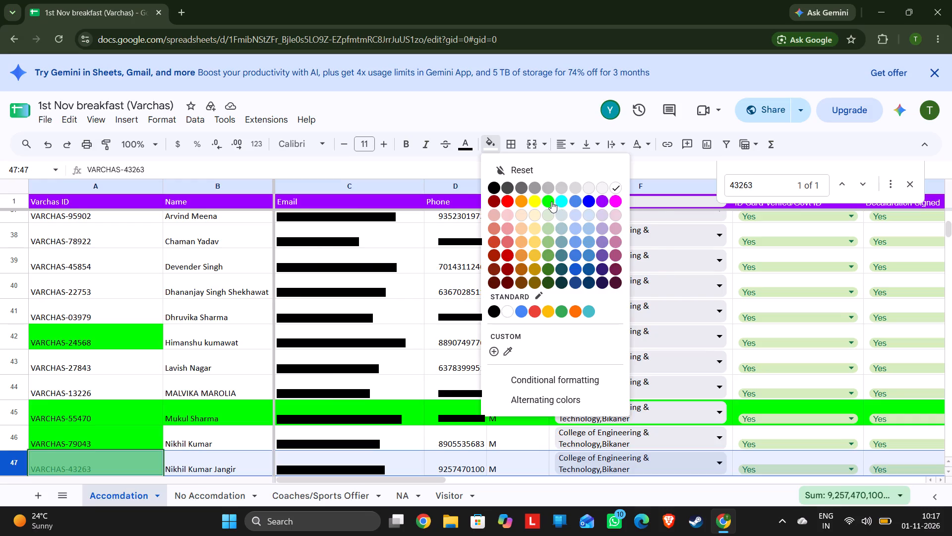
pyautogui.doubleClick(760, 181)
pyautogui.press('BackSpace')
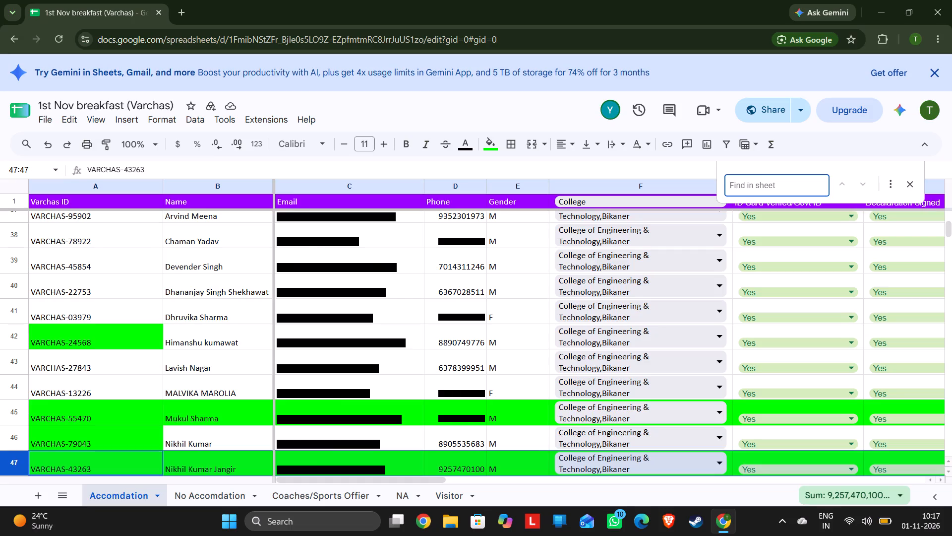
pyautogui.click(774, 182)
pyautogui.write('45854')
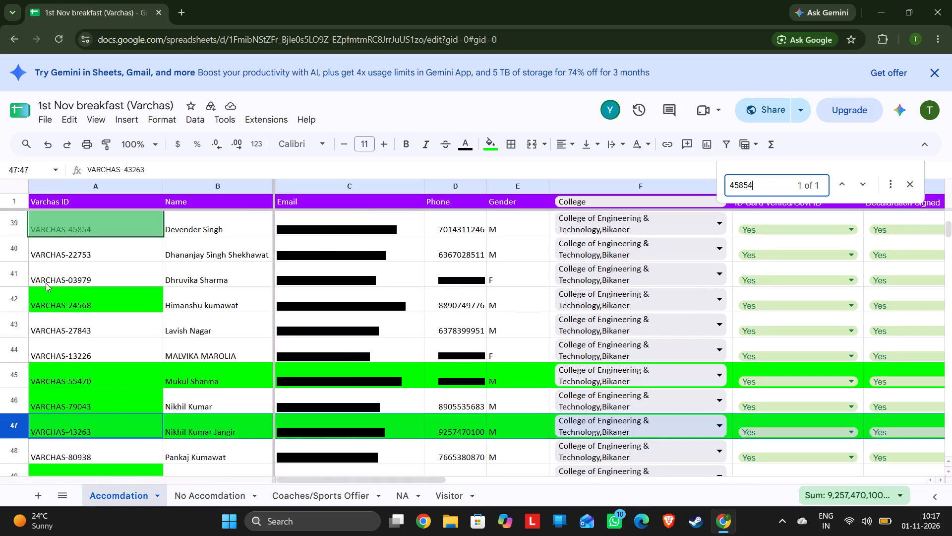
pyautogui.click(13, 228)
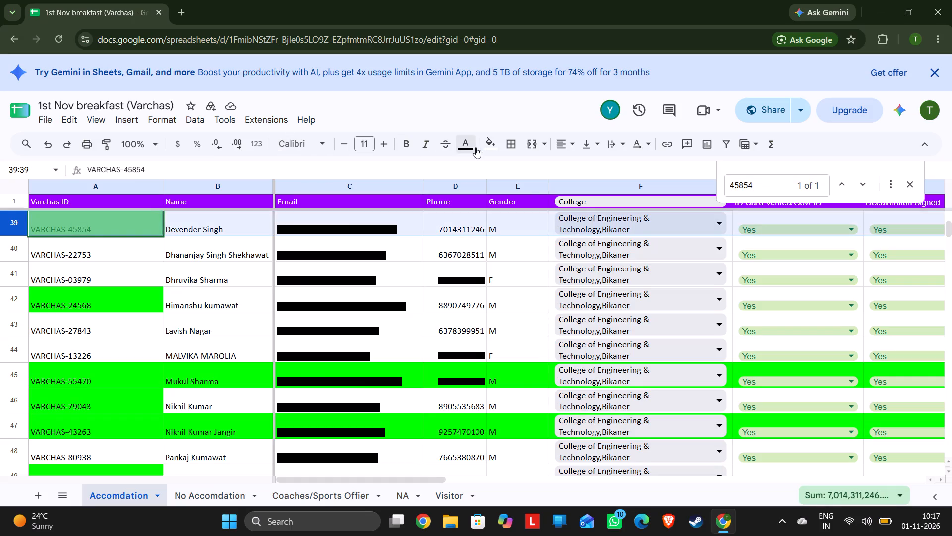
pyautogui.click(490, 145)
pyautogui.click(548, 195)
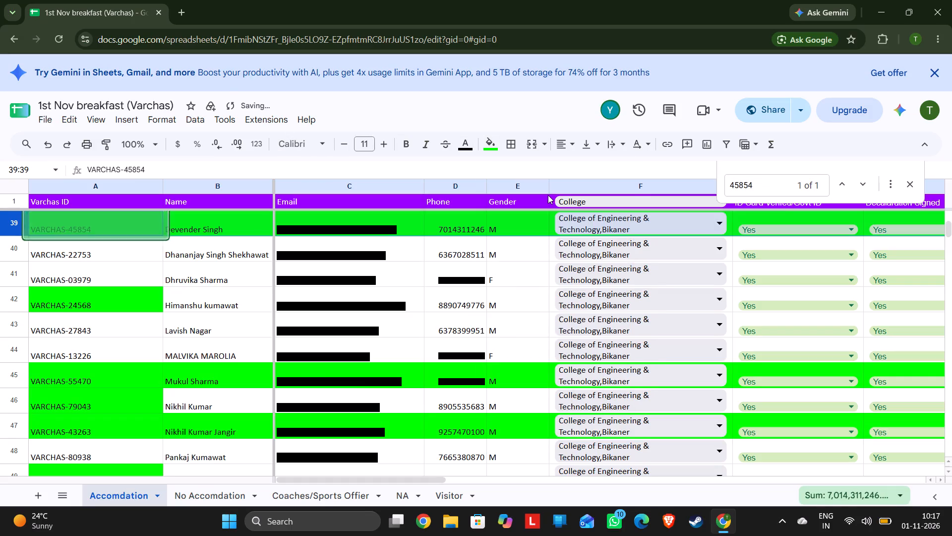
pyautogui.doubleClick(753, 191)
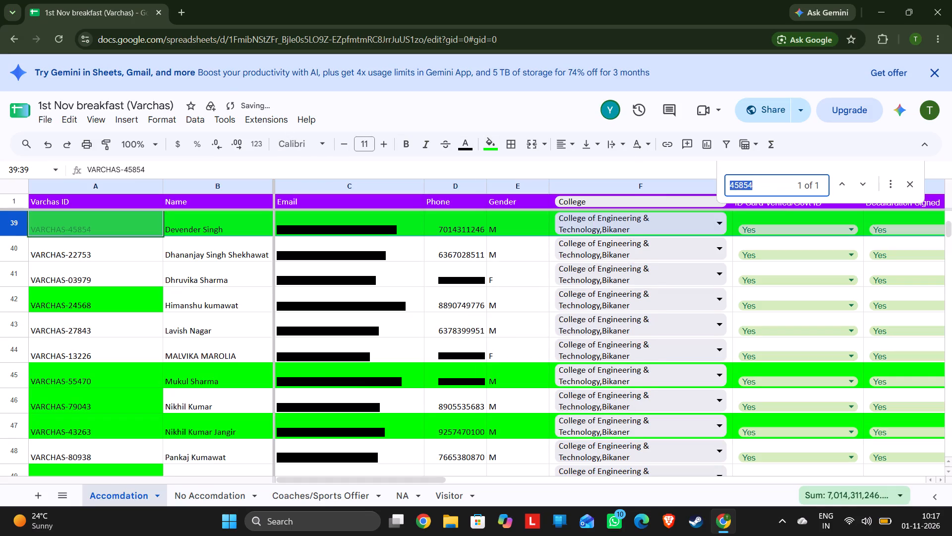
pyautogui.press('BackSpace')
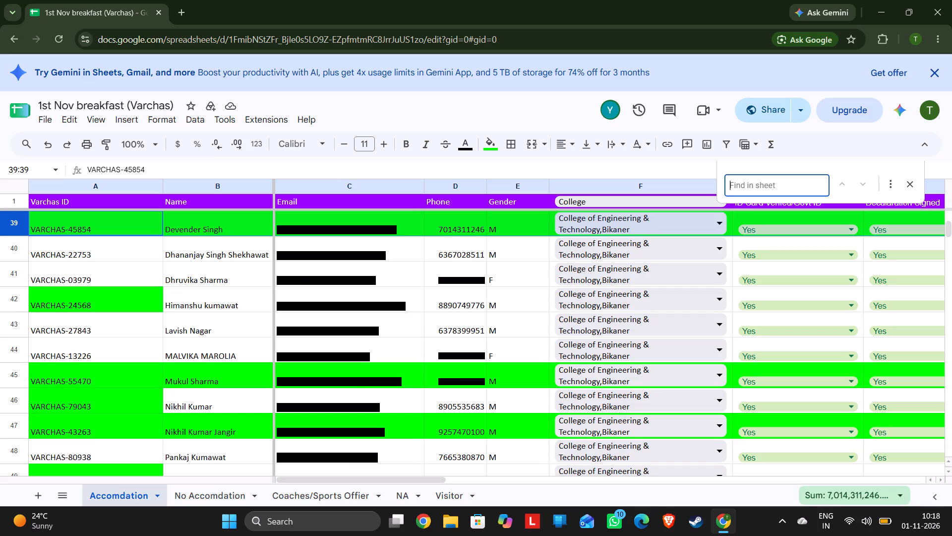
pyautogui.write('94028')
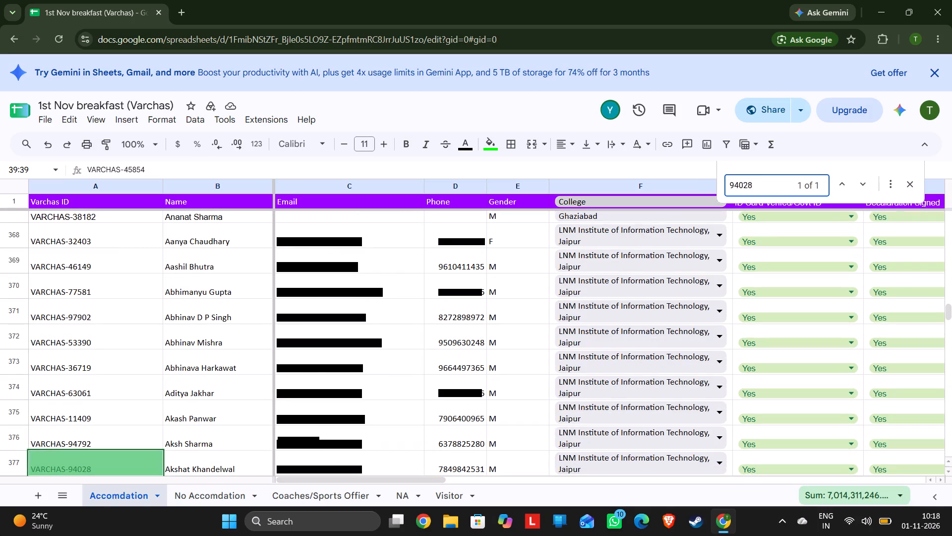
pyautogui.click(15, 465)
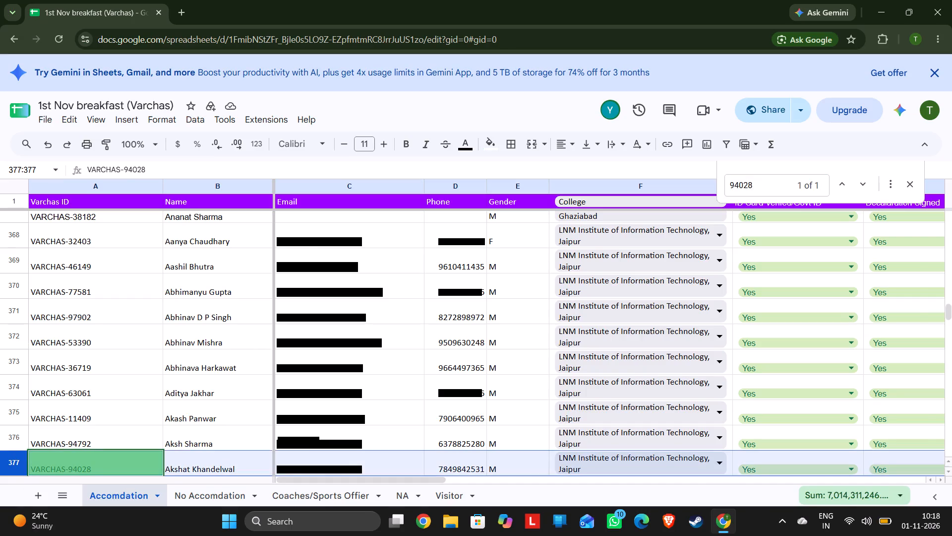
pyautogui.click(492, 146)
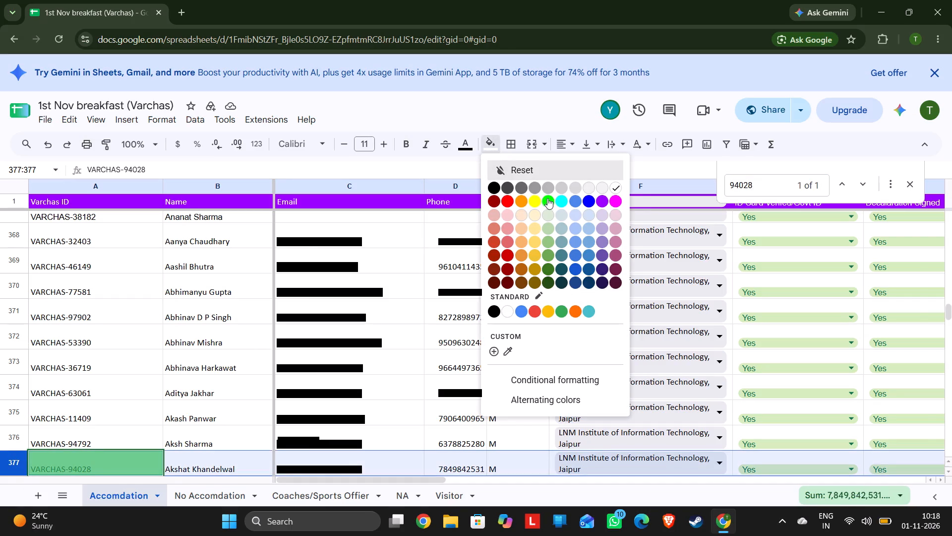
pyautogui.click(549, 199)
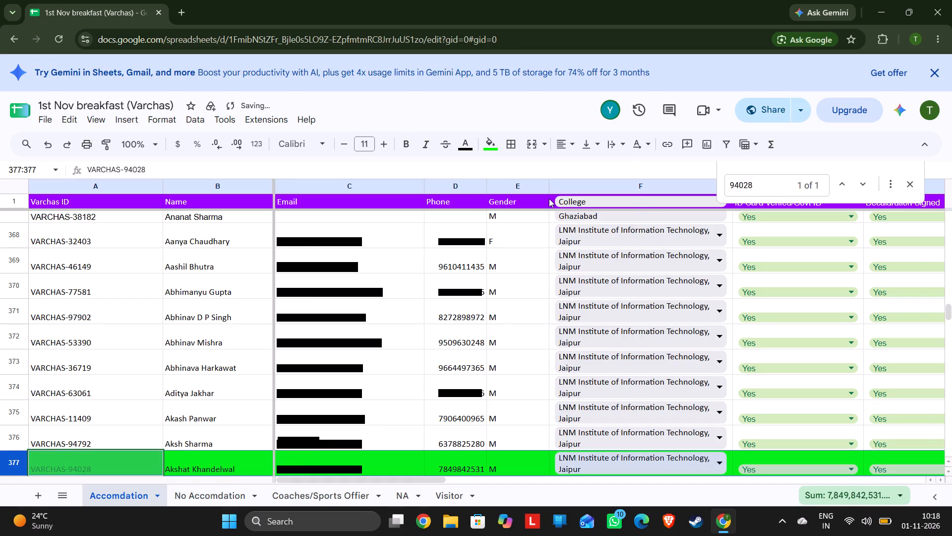
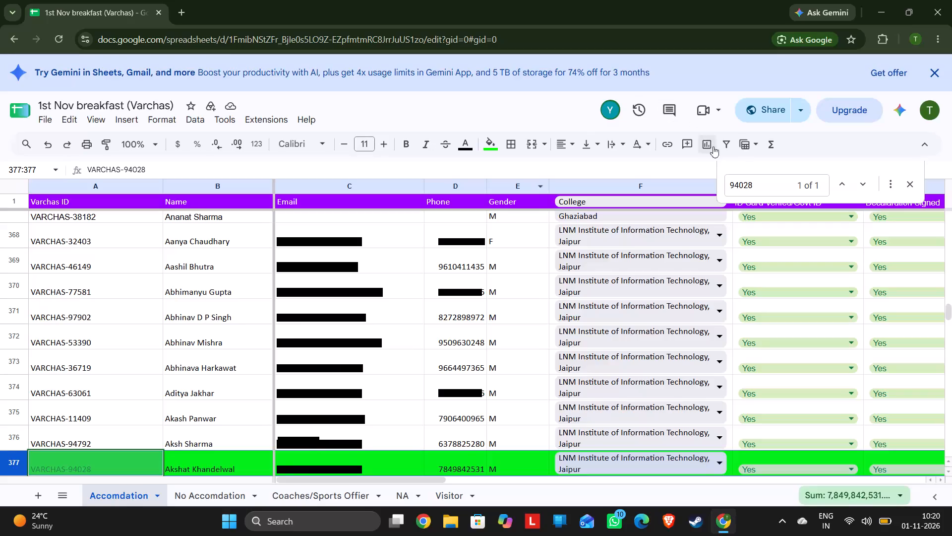
pyautogui.doubleClick(761, 182)
pyautogui.press('BackSpace')
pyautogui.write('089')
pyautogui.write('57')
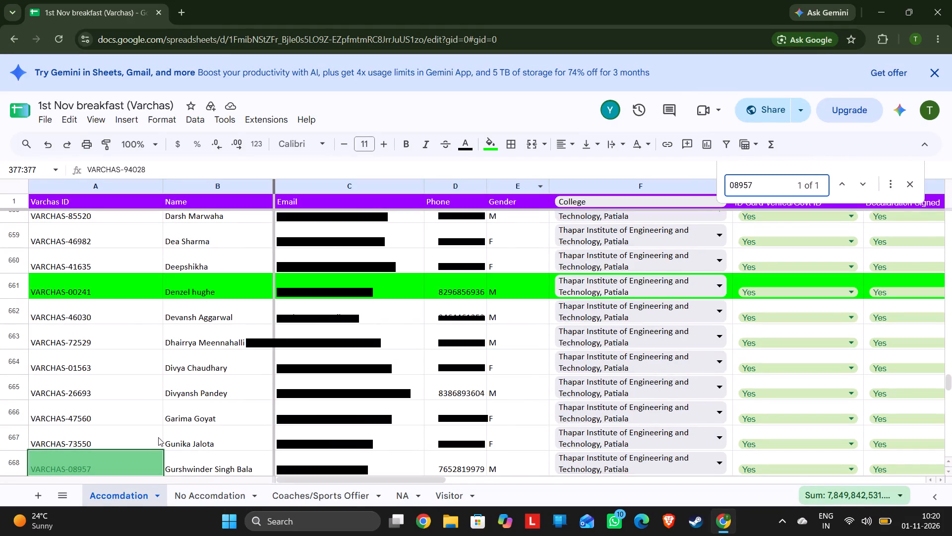
pyautogui.click(15, 463)
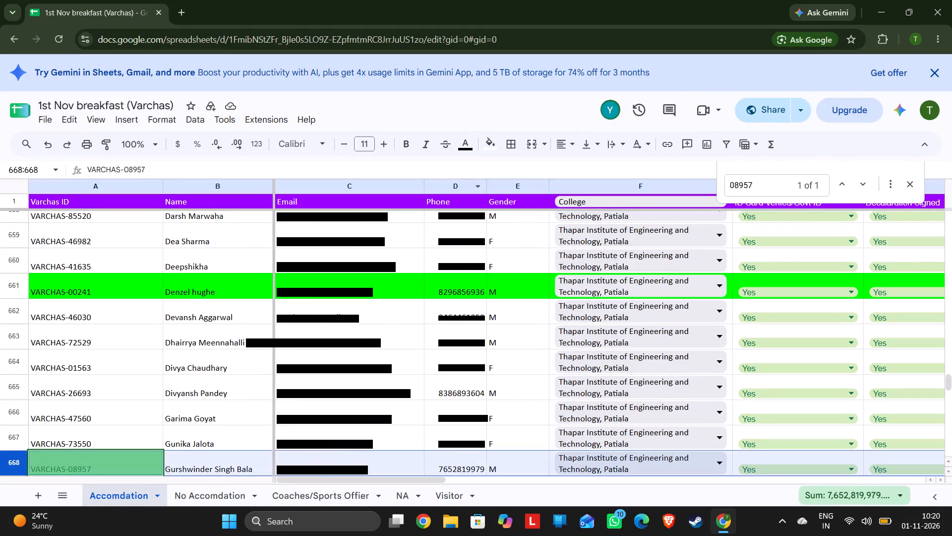
pyautogui.click(485, 139)
pyautogui.click(549, 197)
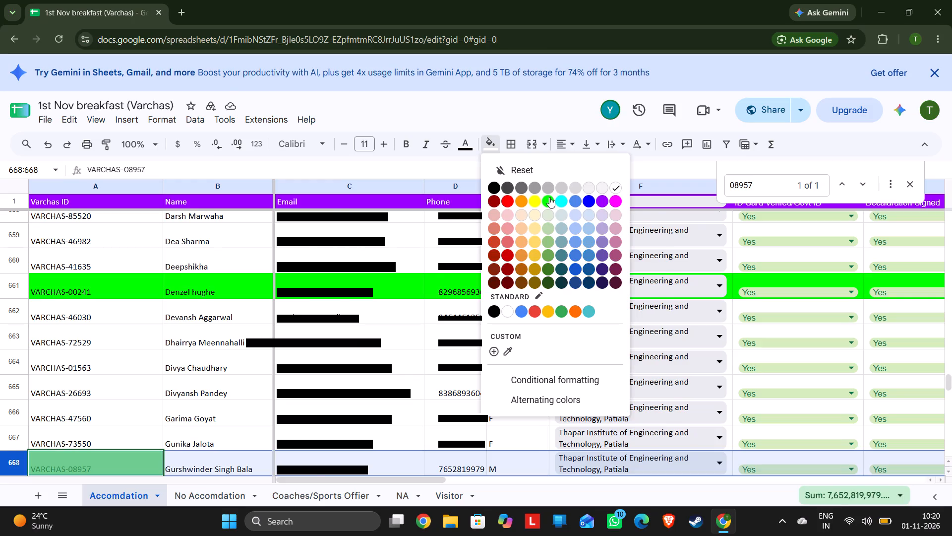
pyautogui.doubleClick(762, 185)
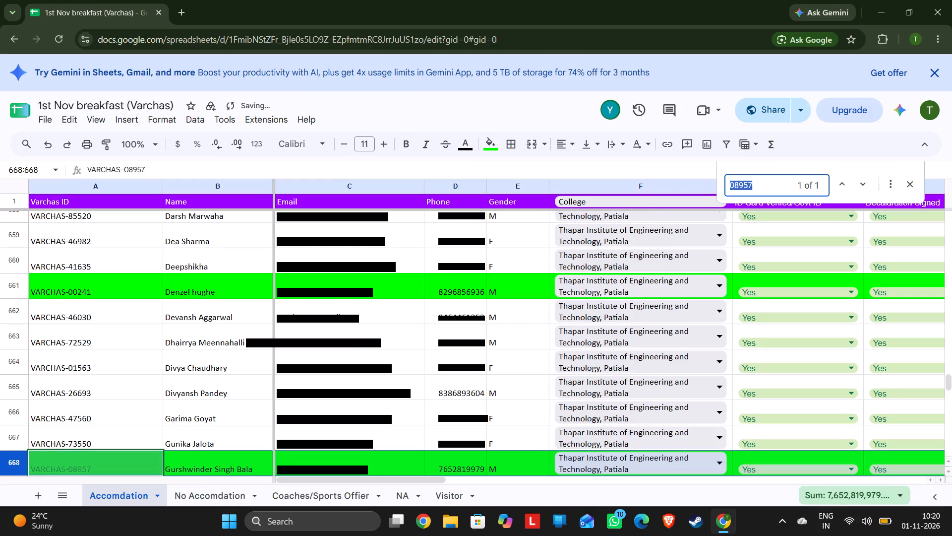
pyautogui.press('BackSpace')
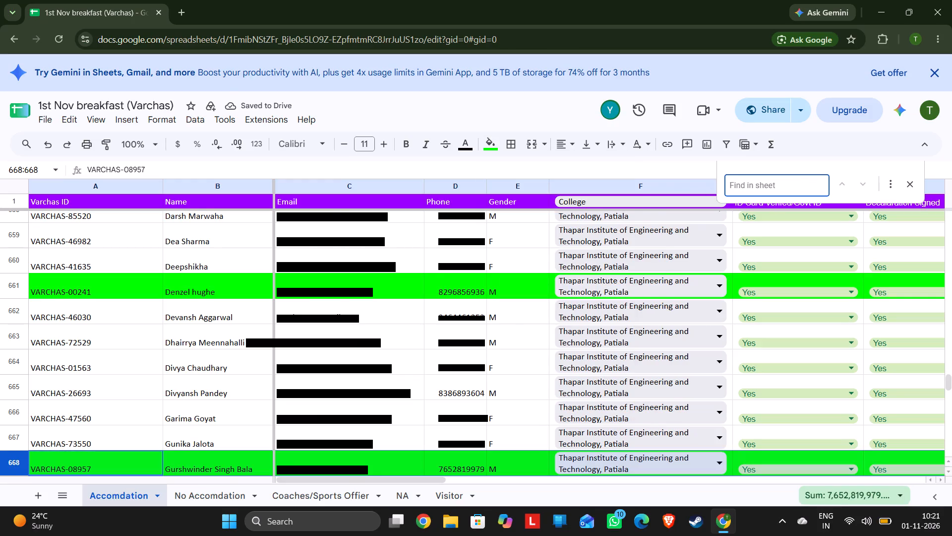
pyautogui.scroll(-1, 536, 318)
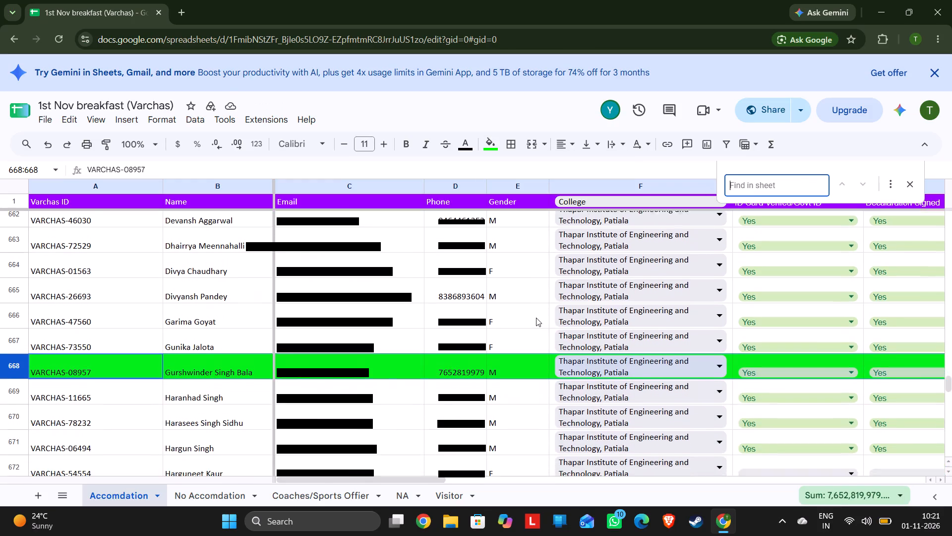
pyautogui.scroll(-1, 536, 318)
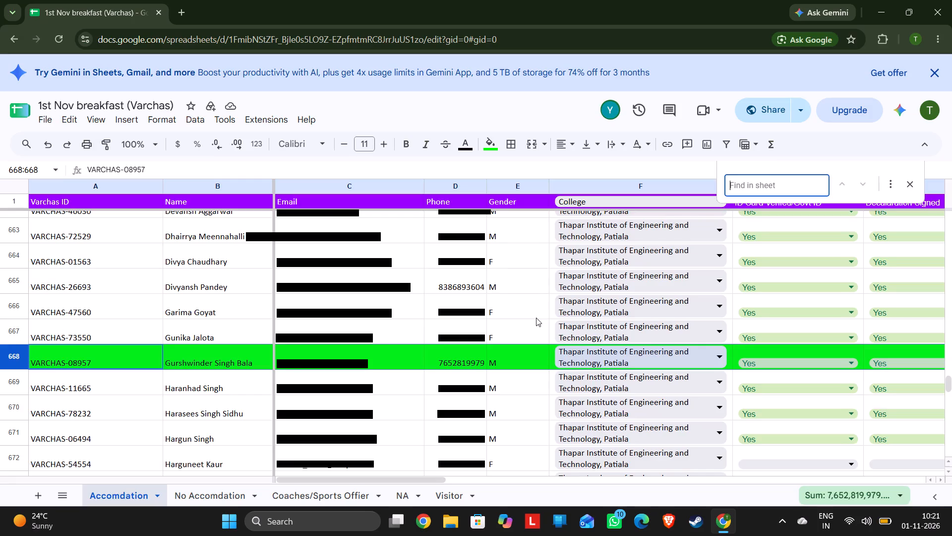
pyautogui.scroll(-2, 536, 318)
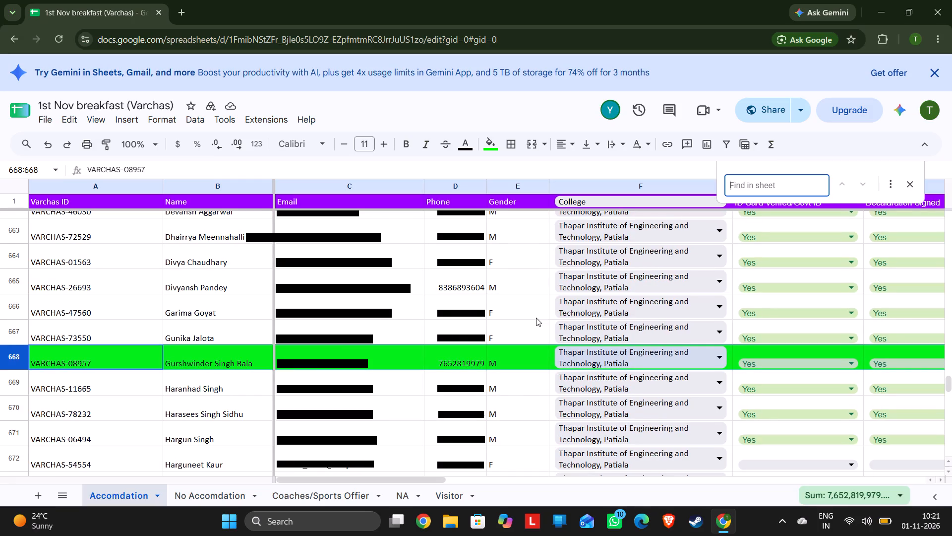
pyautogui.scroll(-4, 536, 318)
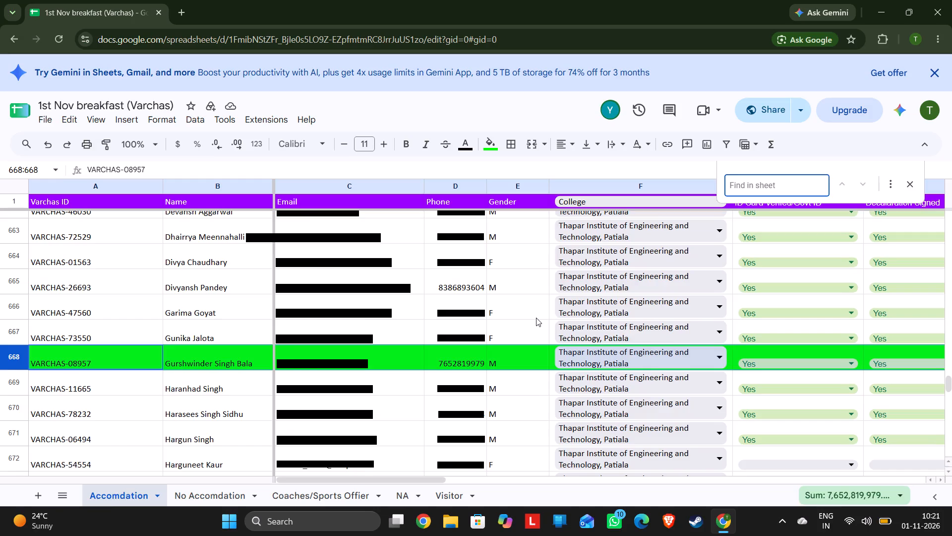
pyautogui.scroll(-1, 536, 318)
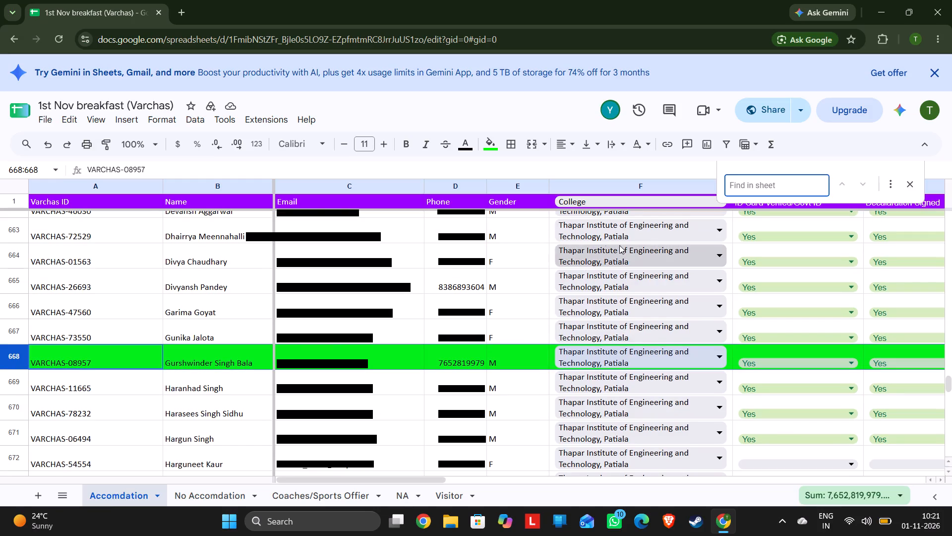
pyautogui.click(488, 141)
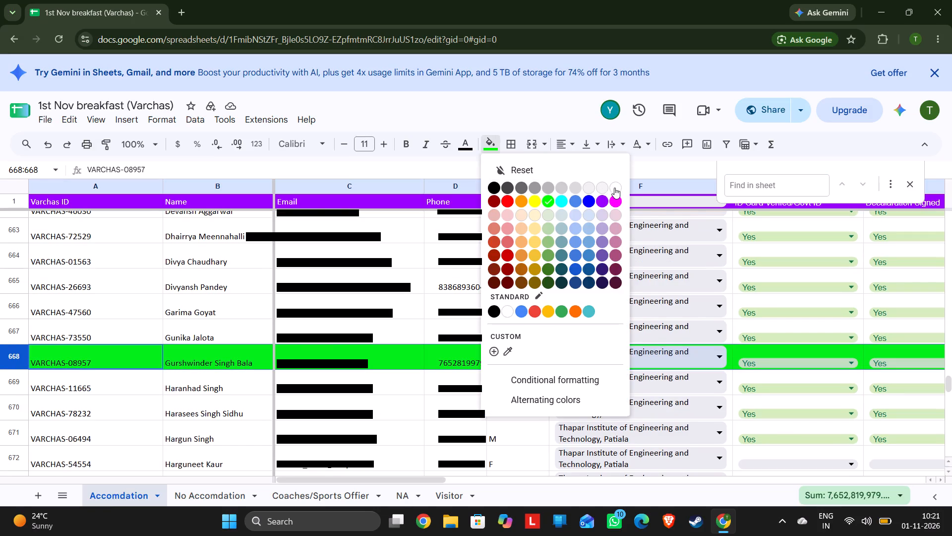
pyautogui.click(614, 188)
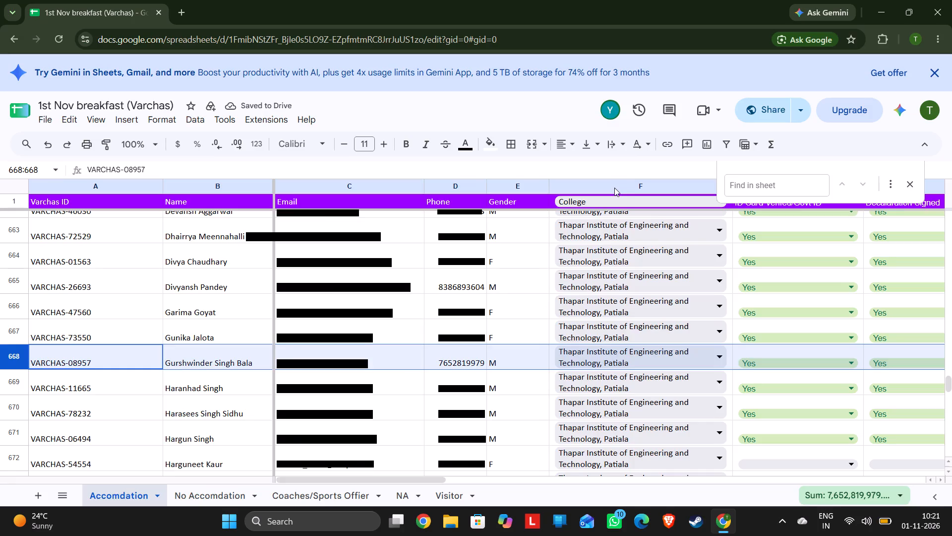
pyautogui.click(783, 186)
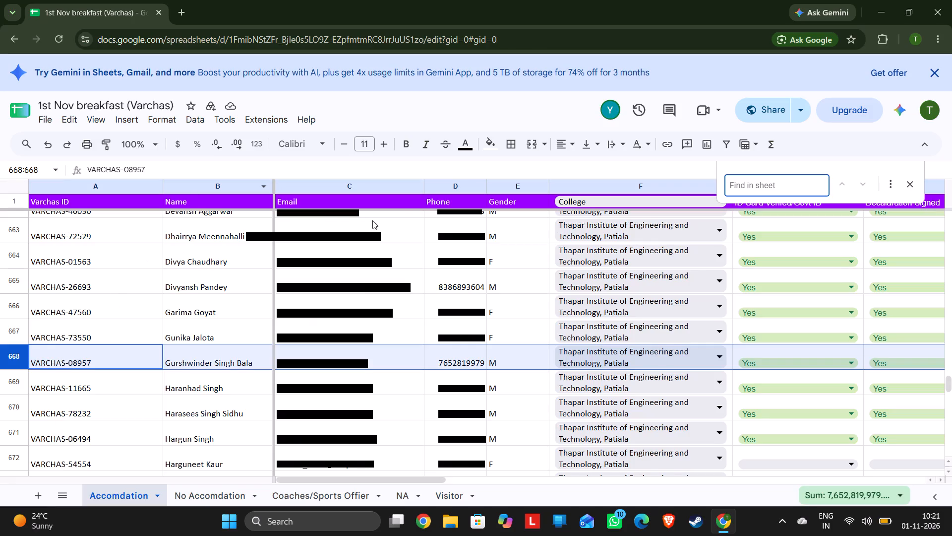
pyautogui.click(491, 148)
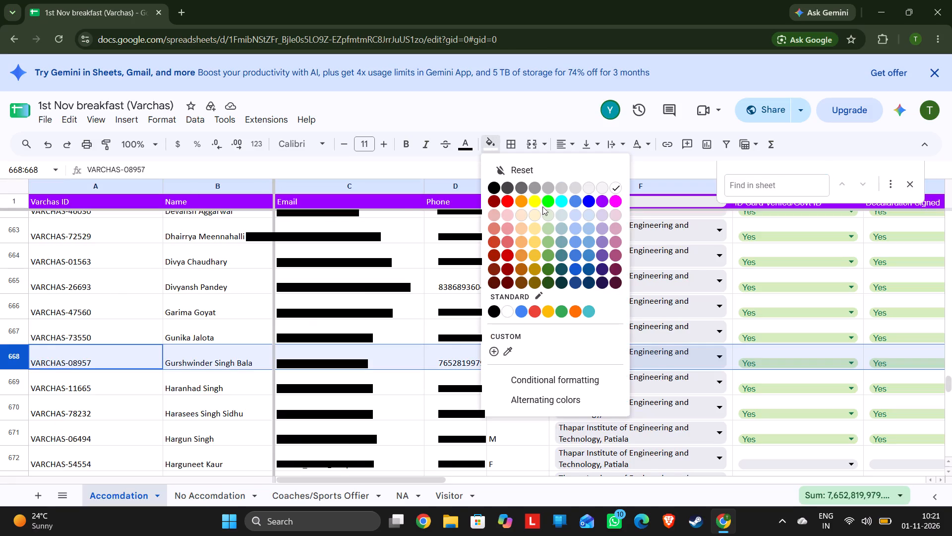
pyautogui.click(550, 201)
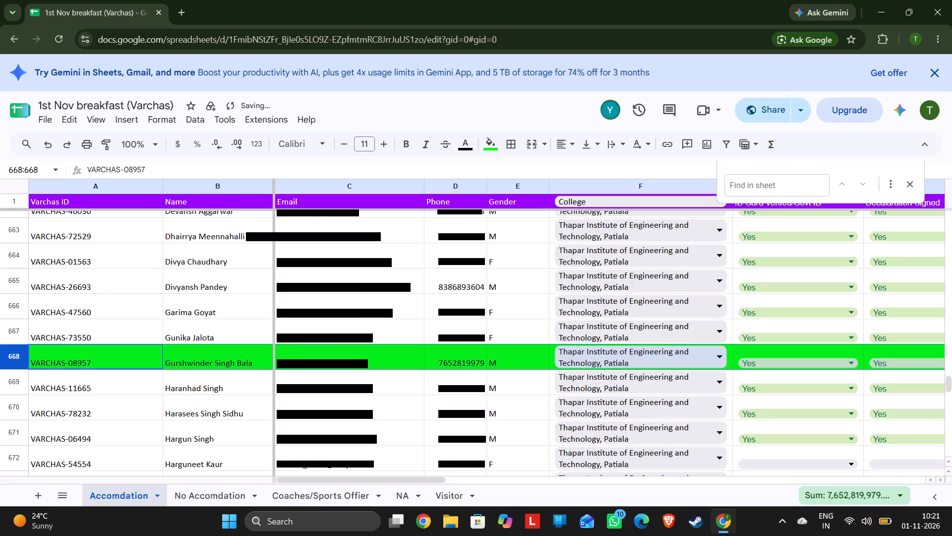
pyautogui.click(792, 178)
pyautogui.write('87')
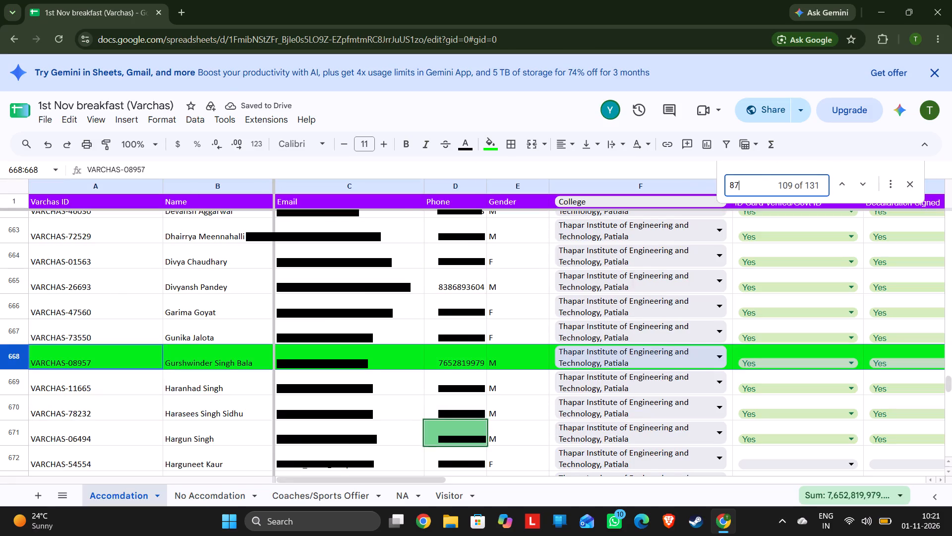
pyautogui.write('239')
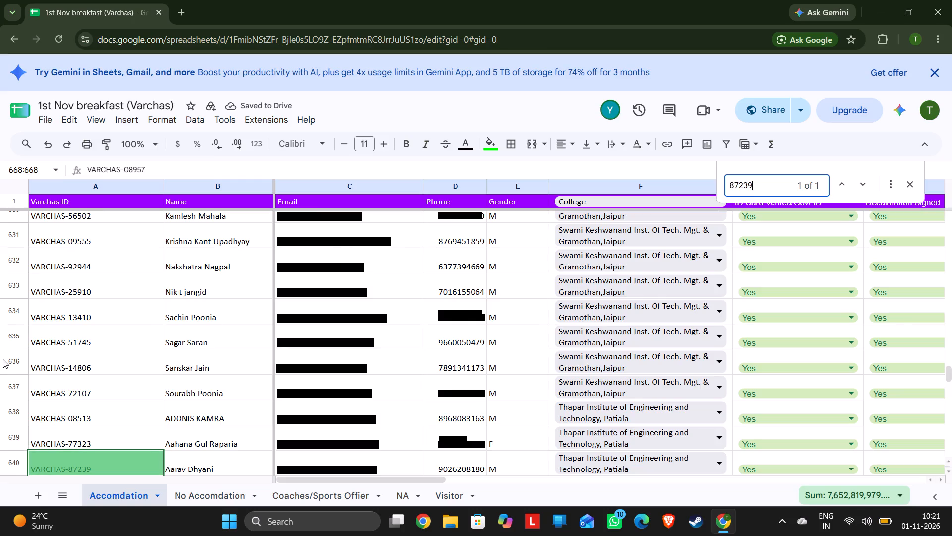
pyautogui.click(16, 473)
pyautogui.click(20, 464)
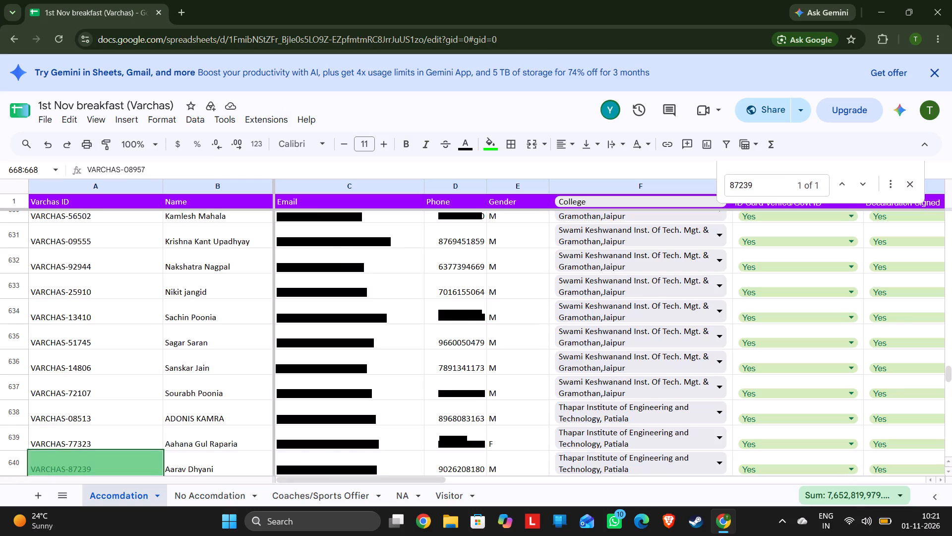
pyautogui.moveTo(490, 142); pyautogui.dragTo(511, 167)
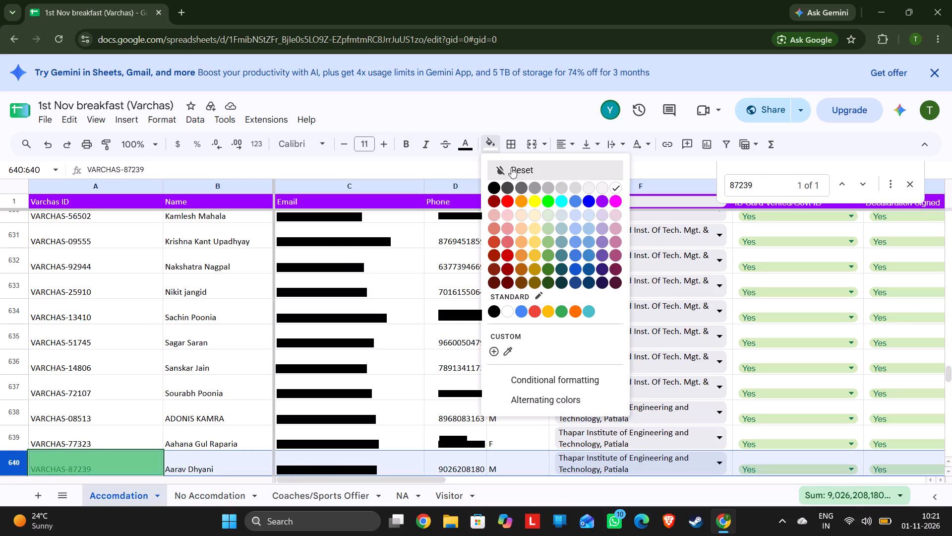
pyautogui.moveTo(511, 167); pyautogui.dragTo(553, 199)
pyautogui.click(553, 199)
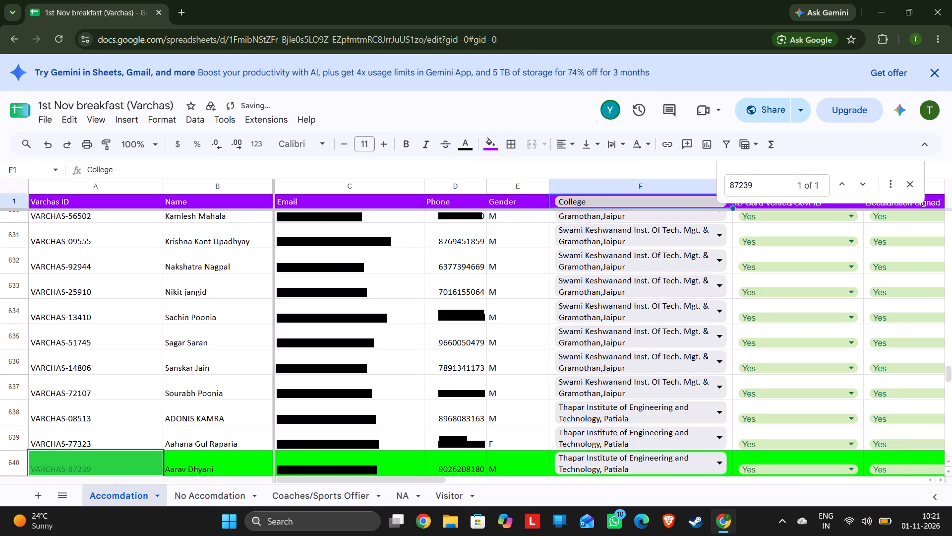
pyautogui.doubleClick(756, 183)
pyautogui.press('BackSpace')
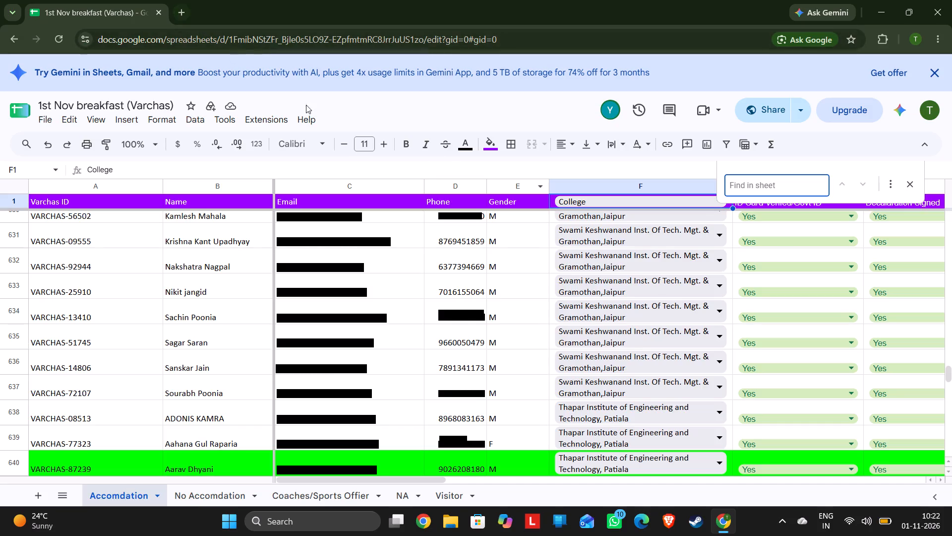
pyautogui.click(763, 191)
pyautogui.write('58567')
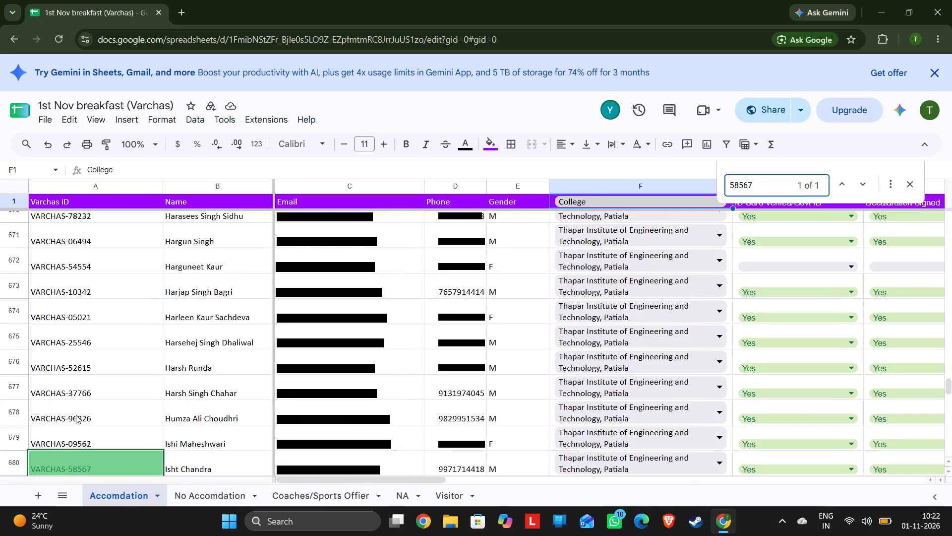
pyautogui.click(20, 469)
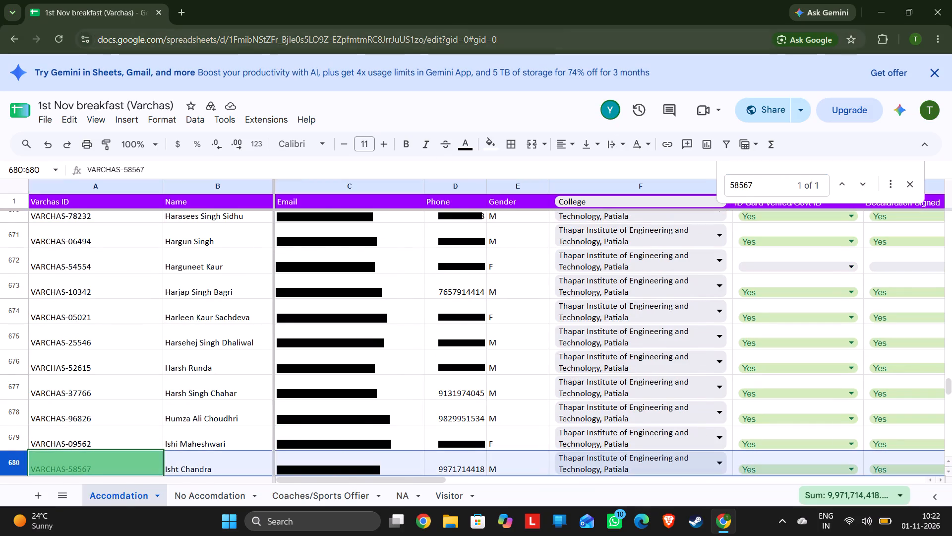
pyautogui.click(491, 143)
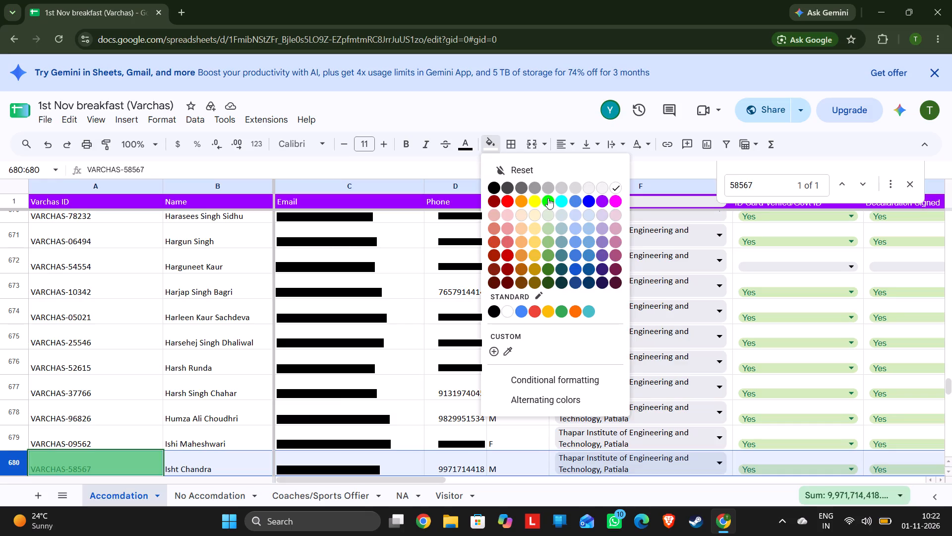
pyautogui.click(548, 198)
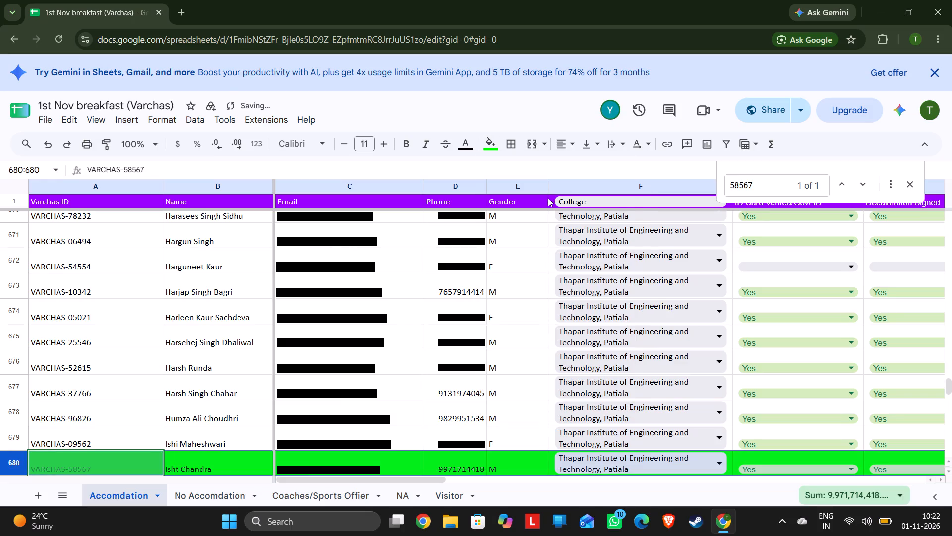
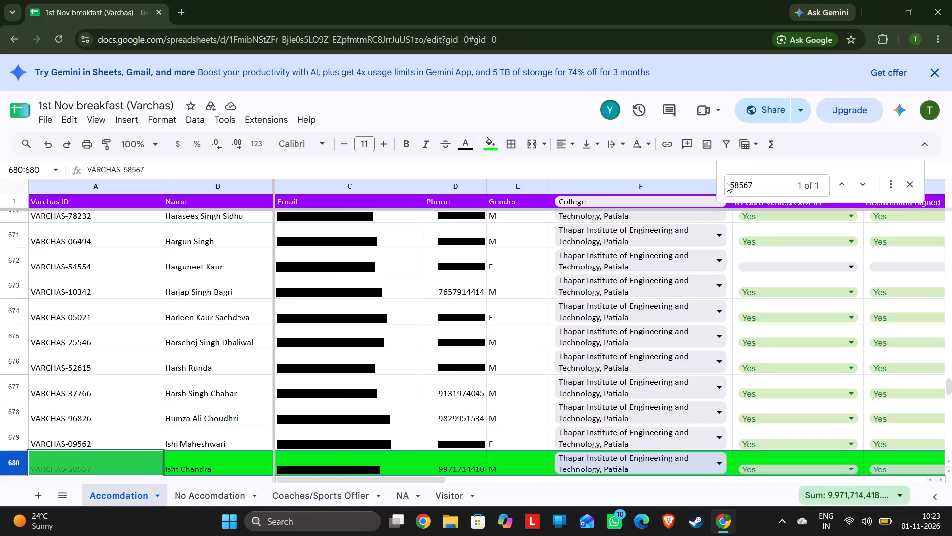
pyautogui.doubleClick(745, 185)
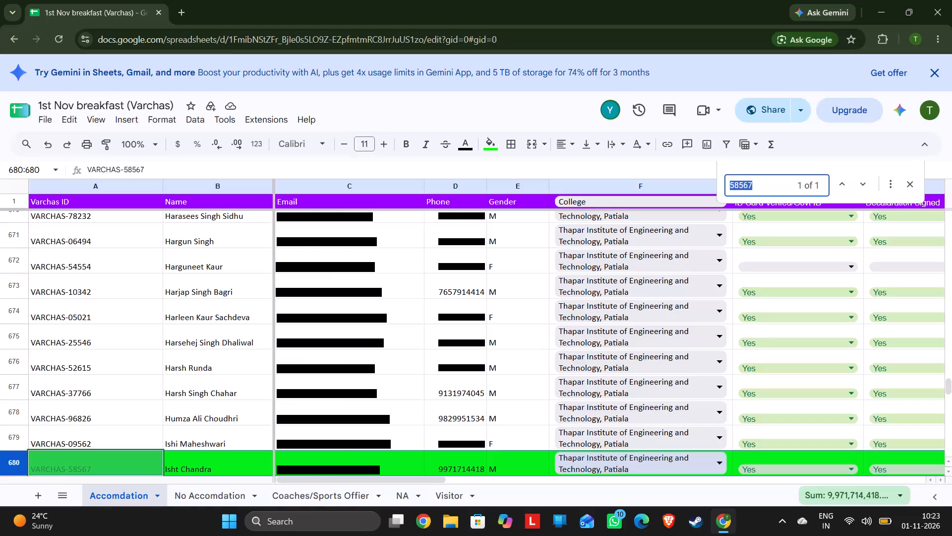
pyautogui.press('BackSpace')
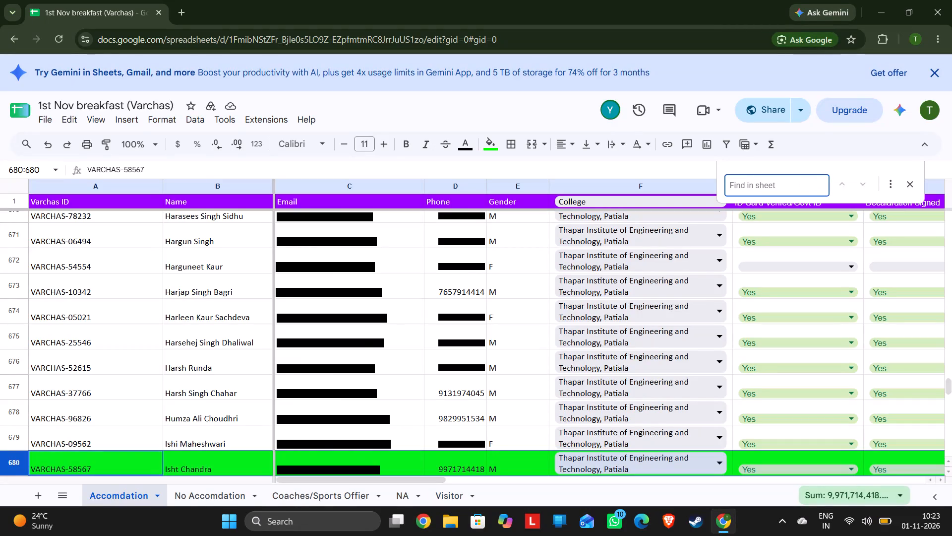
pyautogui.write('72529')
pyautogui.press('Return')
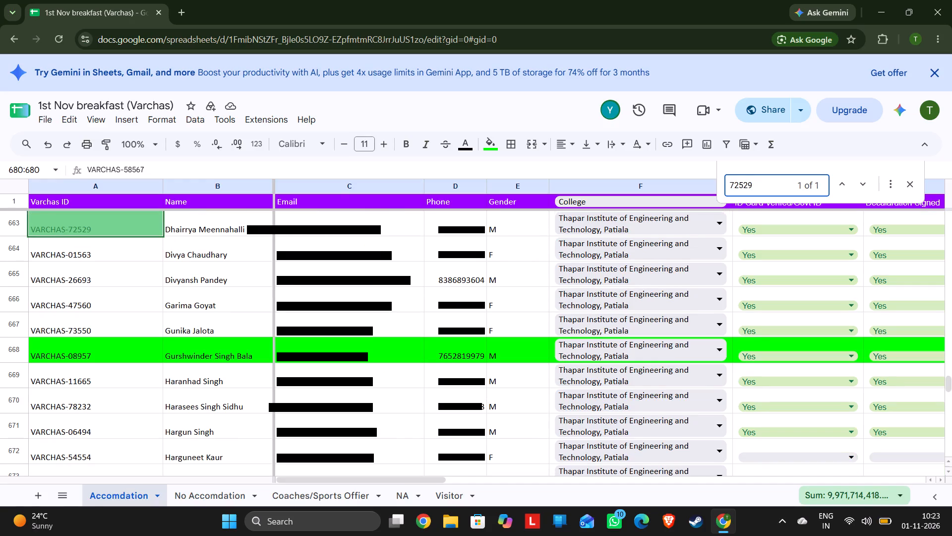
pyautogui.click(21, 226)
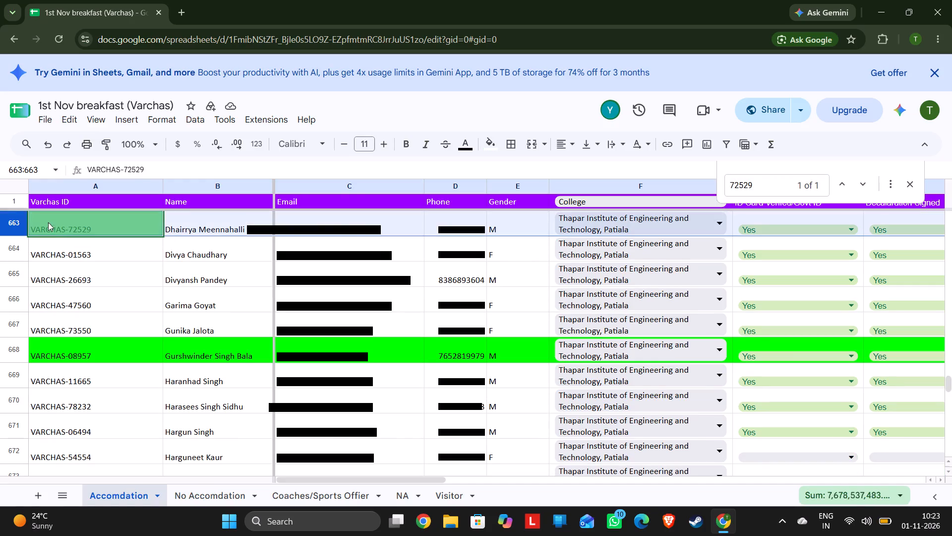
pyautogui.click(482, 145)
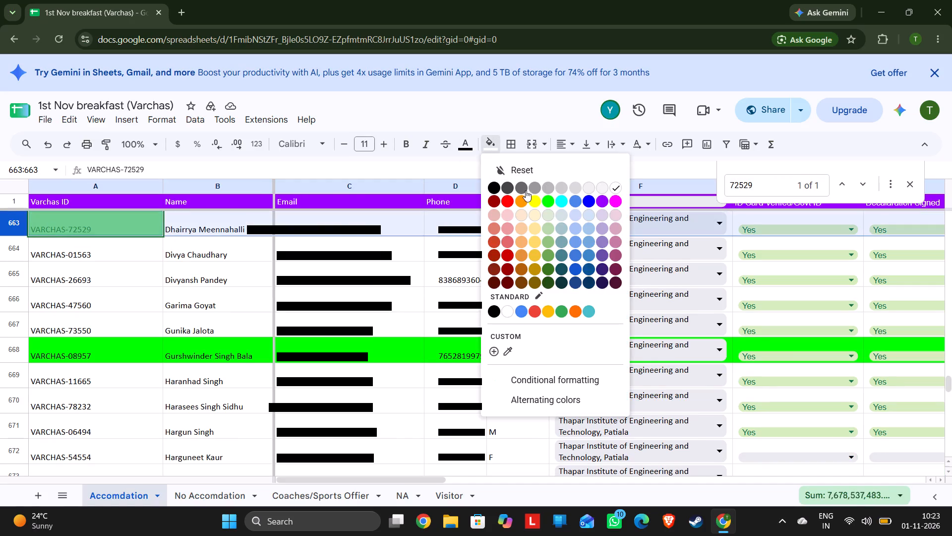
pyautogui.click(548, 201)
pyautogui.doubleClick(771, 183)
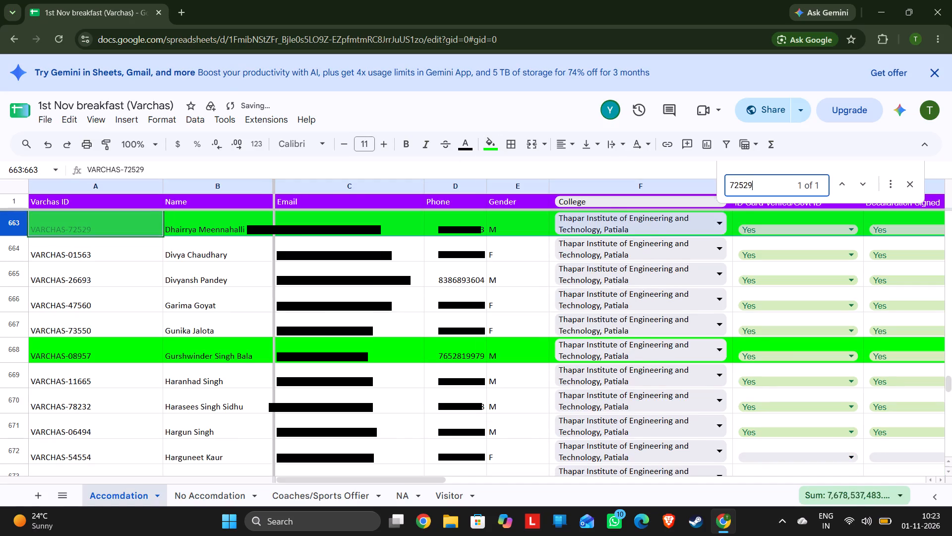
pyautogui.press('BackSpace')
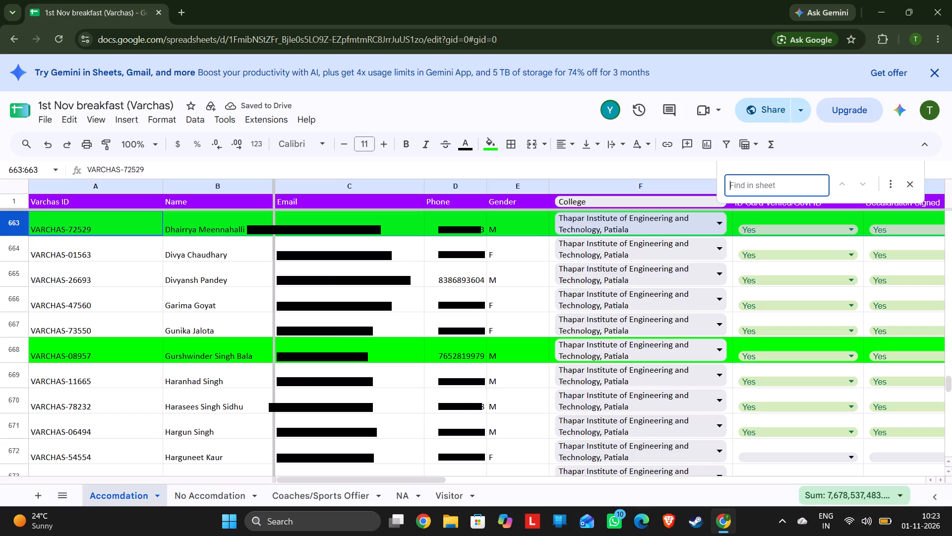
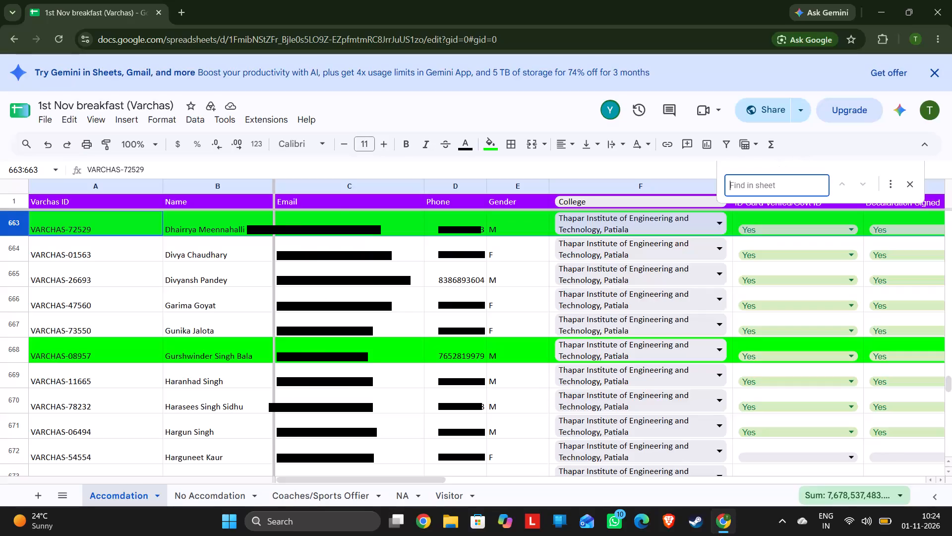
pyautogui.click(773, 189)
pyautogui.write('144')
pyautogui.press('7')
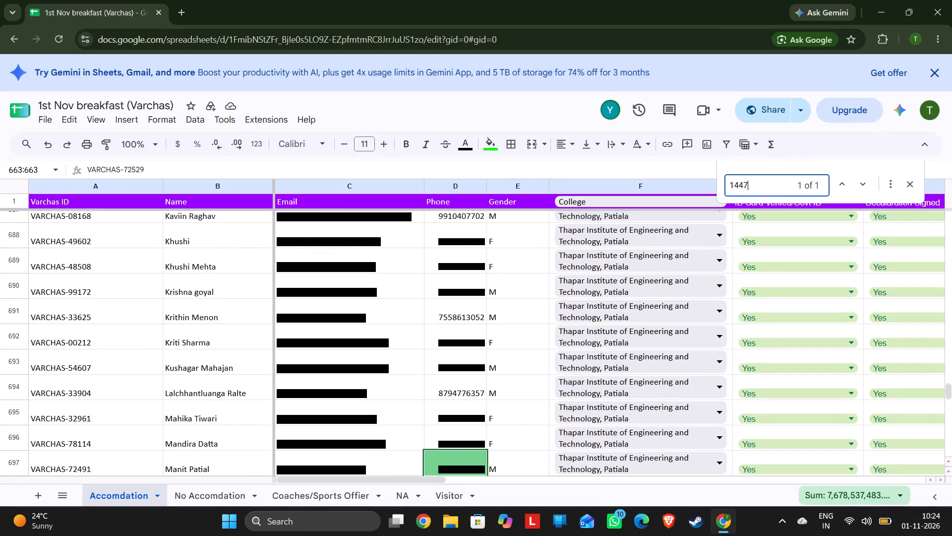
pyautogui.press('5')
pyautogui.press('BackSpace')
pyautogui.click(735, 187)
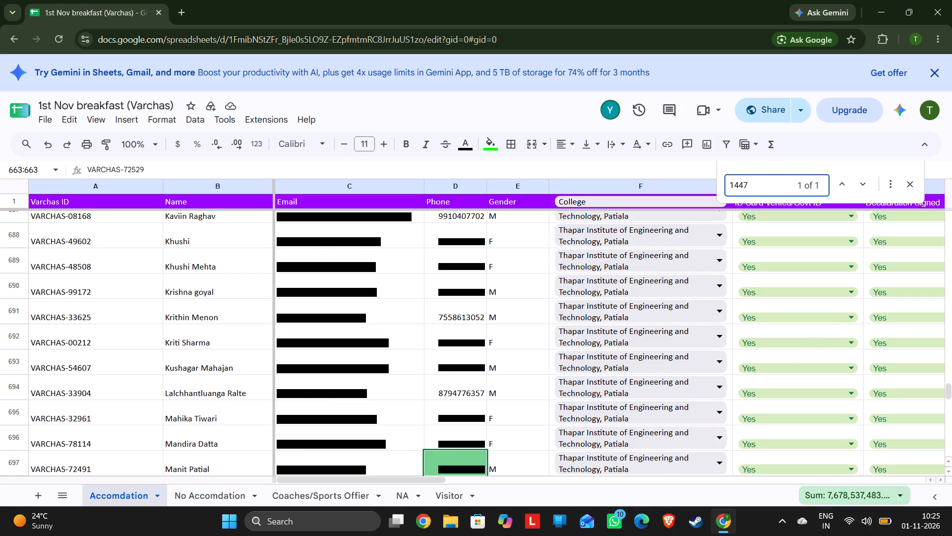
pyautogui.press('BackSpace')
pyautogui.press('7')
pyautogui.click(759, 191)
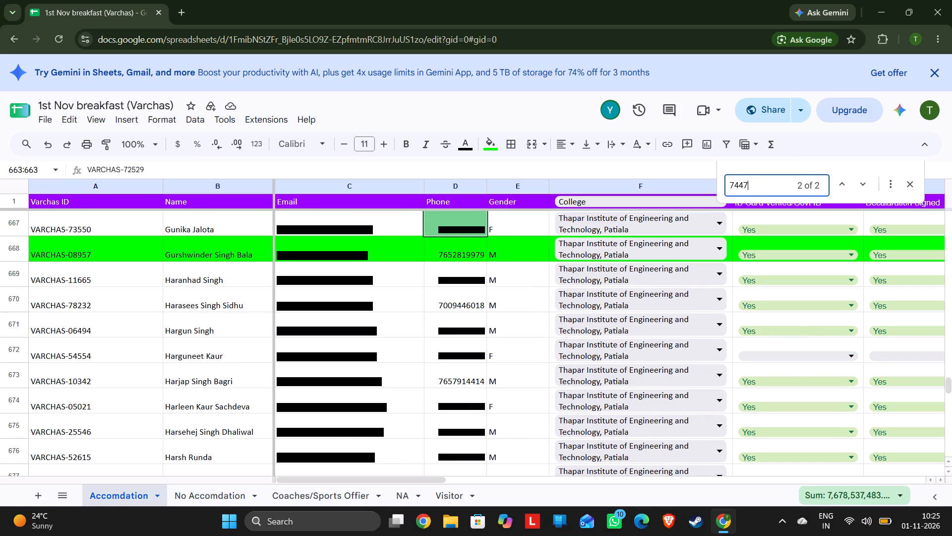
pyautogui.press('5')
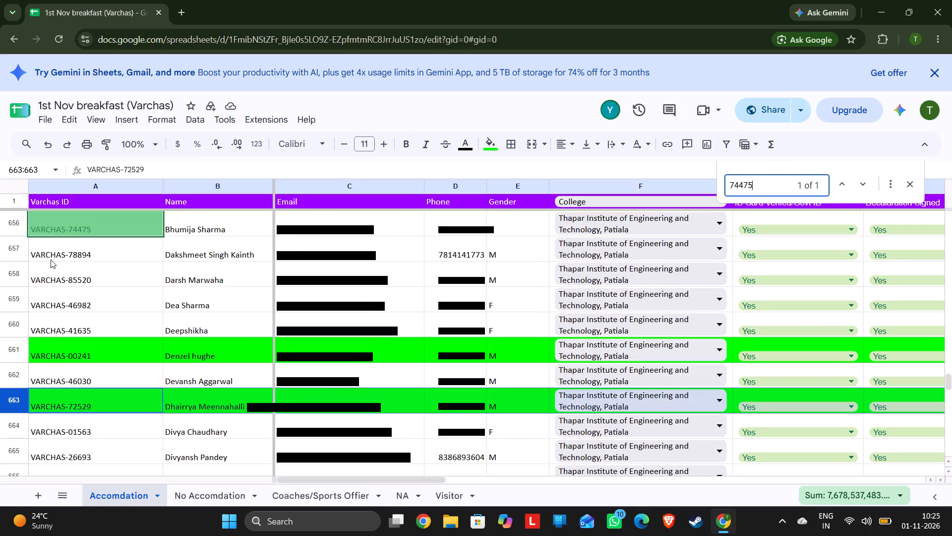
pyautogui.click(18, 227)
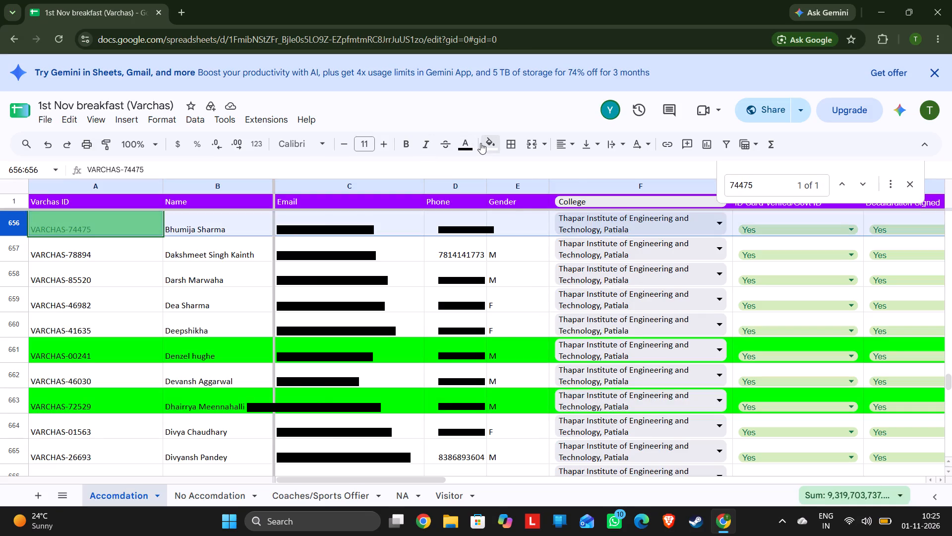
pyautogui.click(480, 143)
pyautogui.click(548, 201)
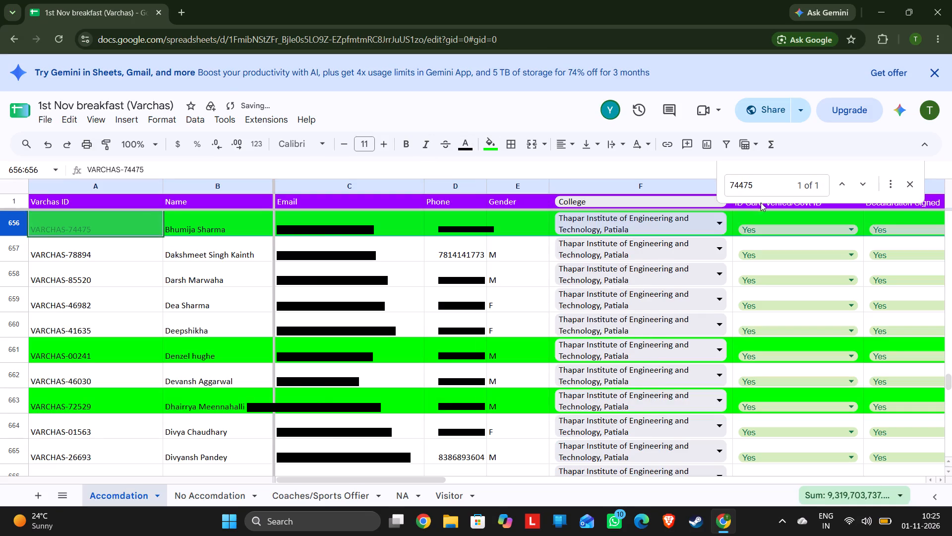
pyautogui.scroll(1, 625, 285)
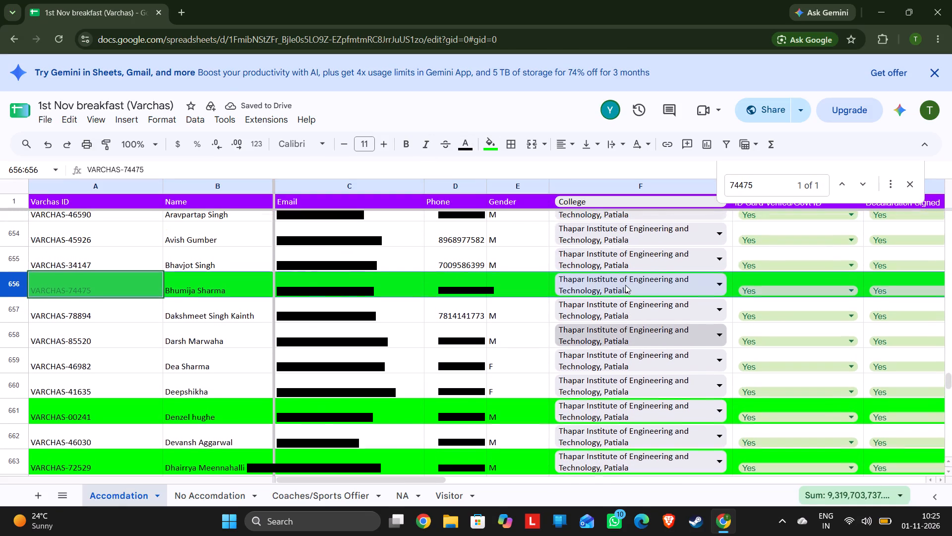
pyautogui.scroll(1, 625, 285)
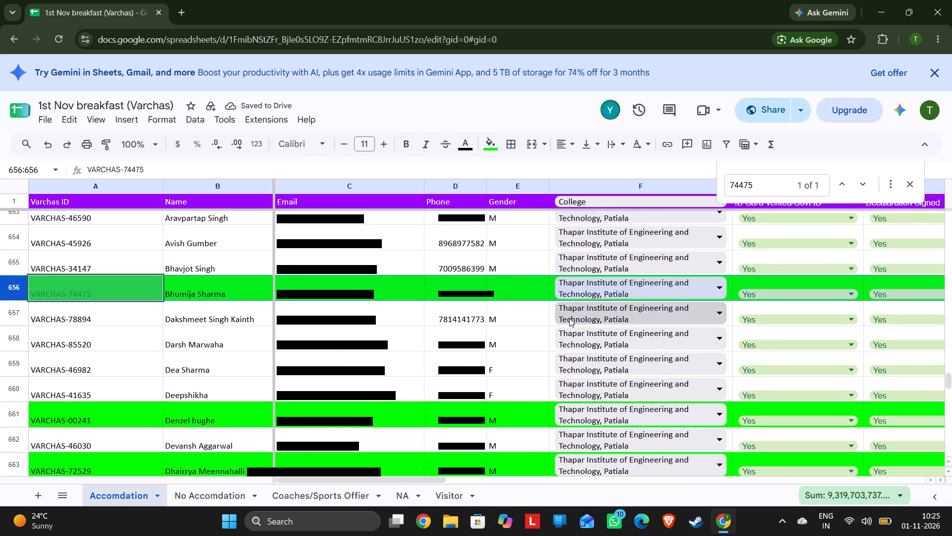
pyautogui.scroll(1, 375, 296)
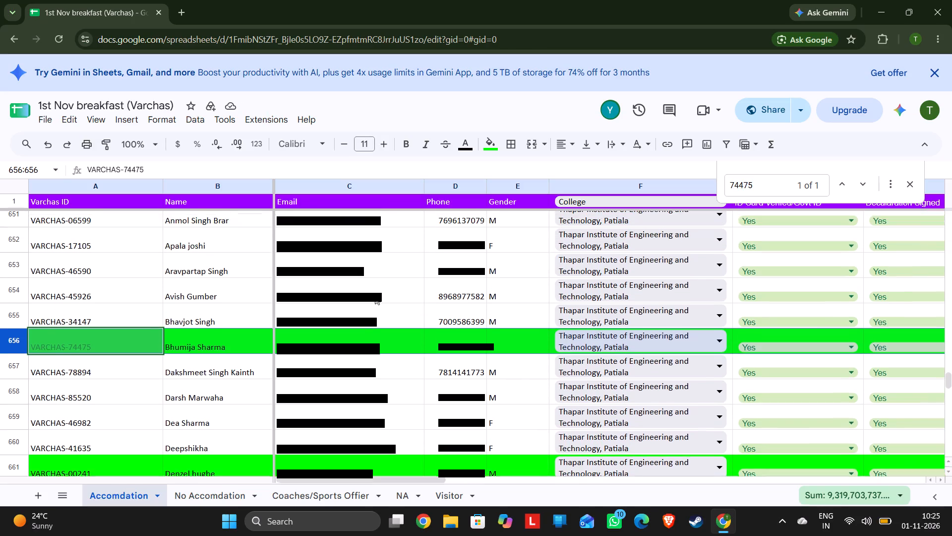
pyautogui.scroll(2, 375, 296)
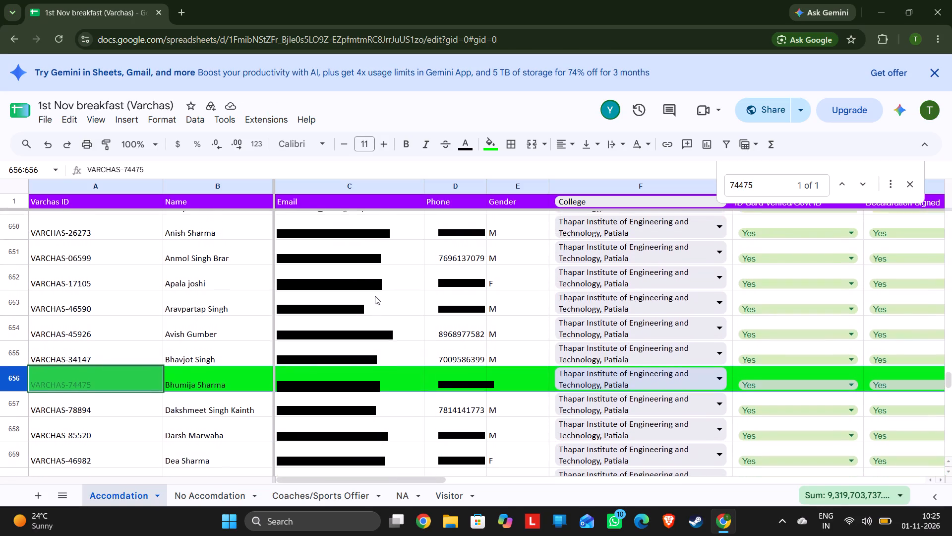
pyautogui.scroll(3, 375, 296)
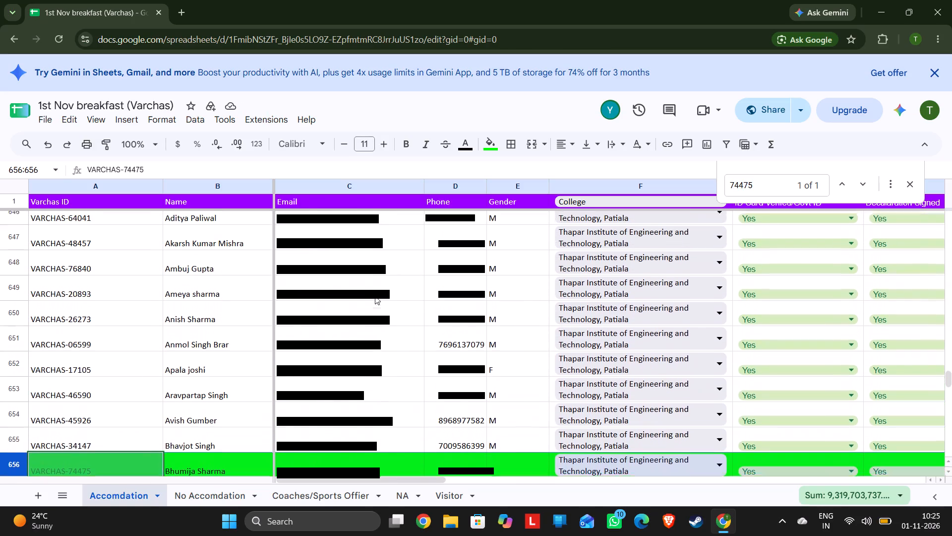
pyautogui.scroll(1, 375, 296)
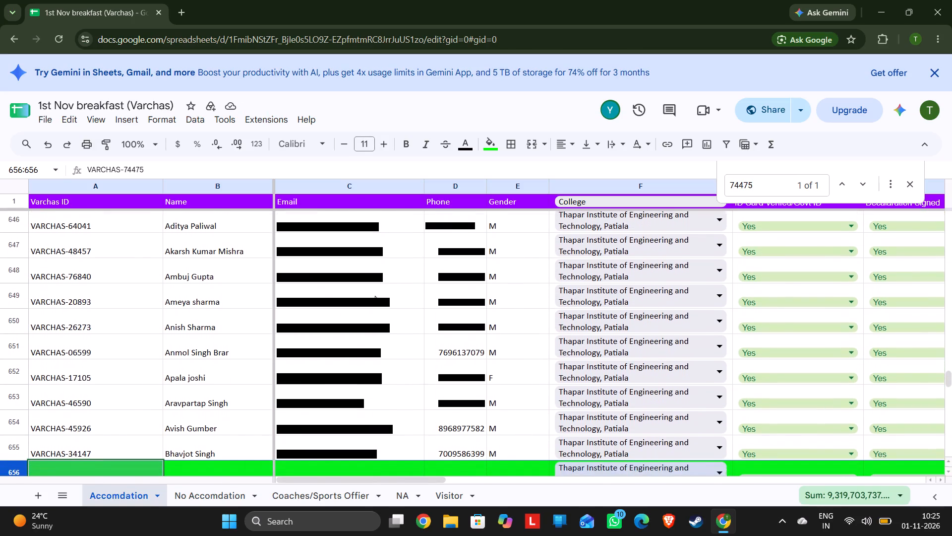
pyautogui.scroll(1, 375, 296)
pyautogui.doubleClick(781, 192)
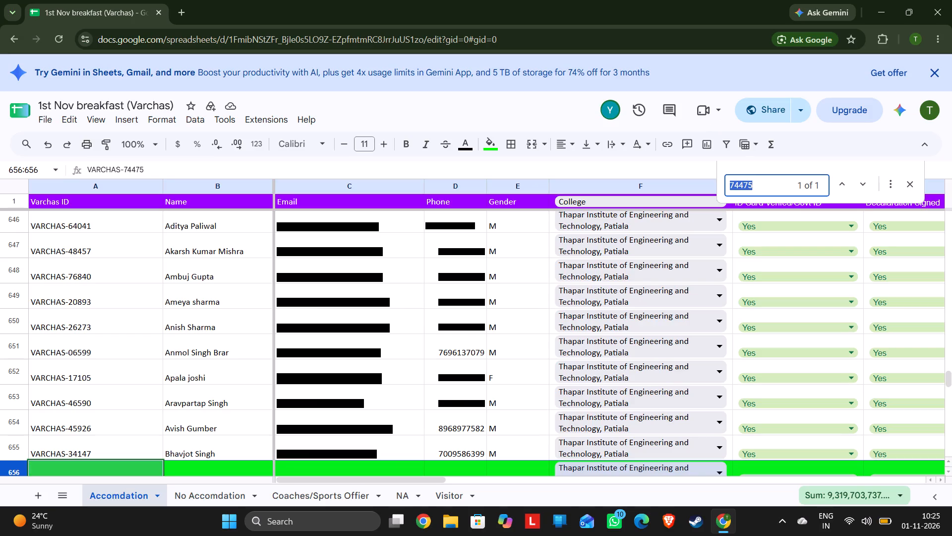
pyautogui.press('BackSpace')
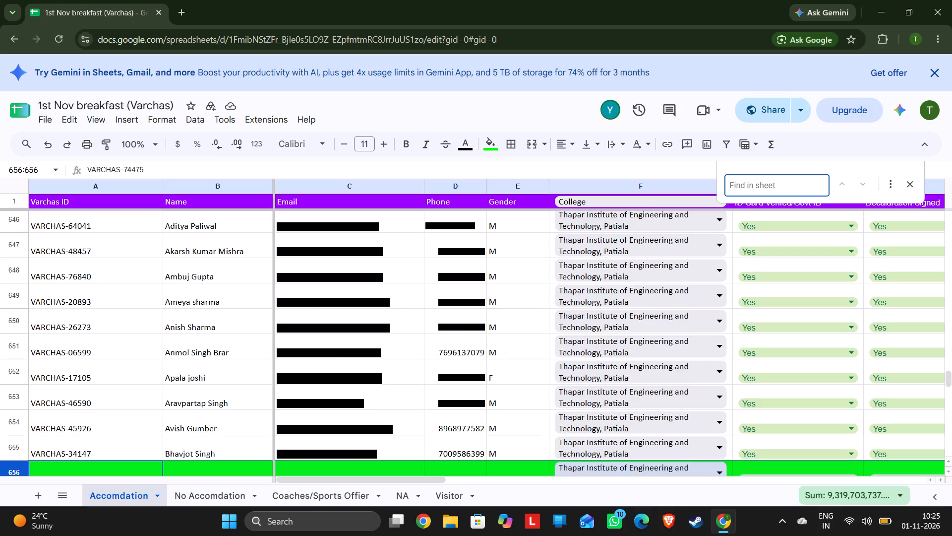
pyautogui.scroll(-1, 512, 307)
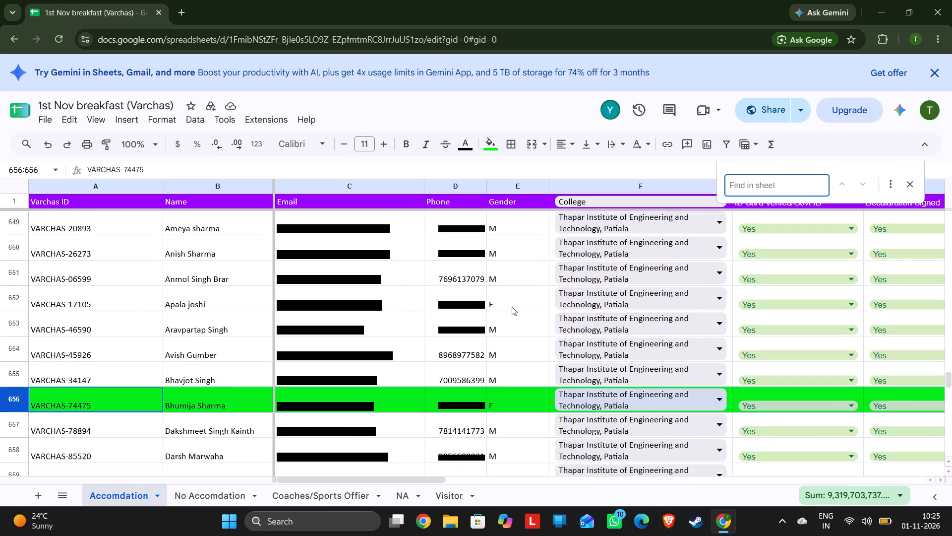
pyautogui.scroll(-3, 512, 307)
pyautogui.scroll(2, 512, 307)
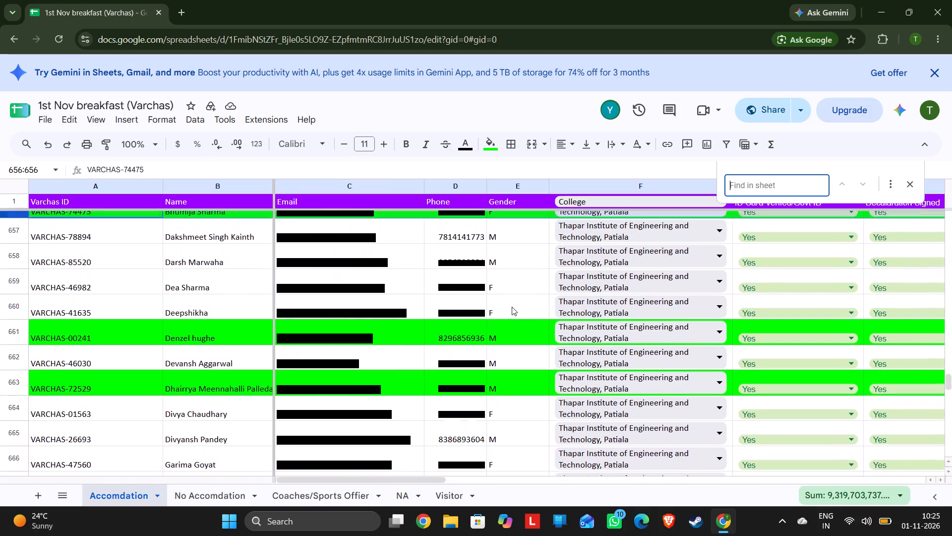
pyautogui.scroll(4, 512, 307)
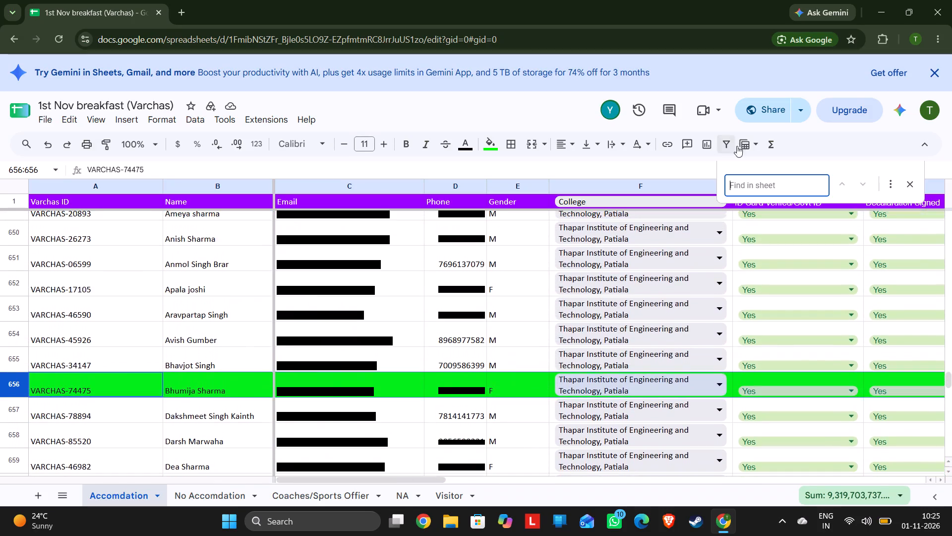
pyautogui.click(759, 193)
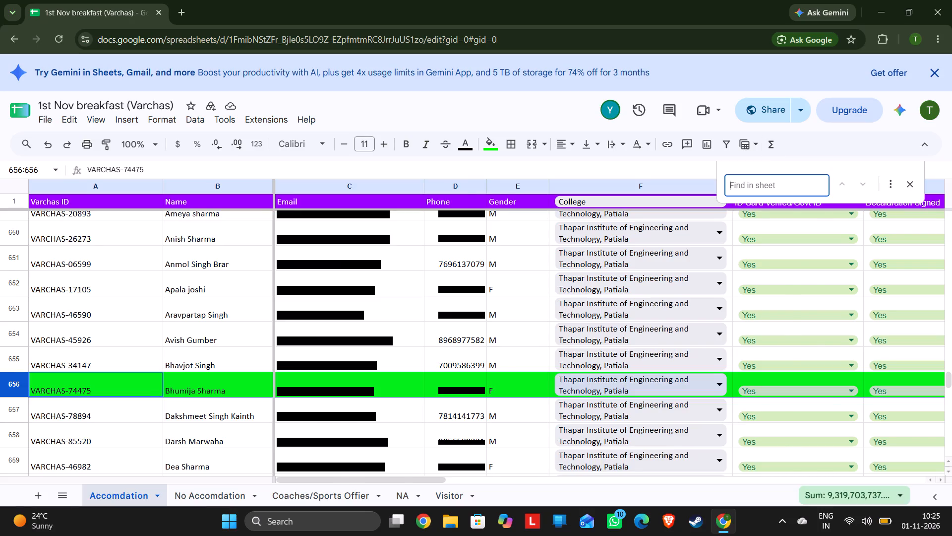
pyautogui.write('ku')
pyautogui.write('shi')
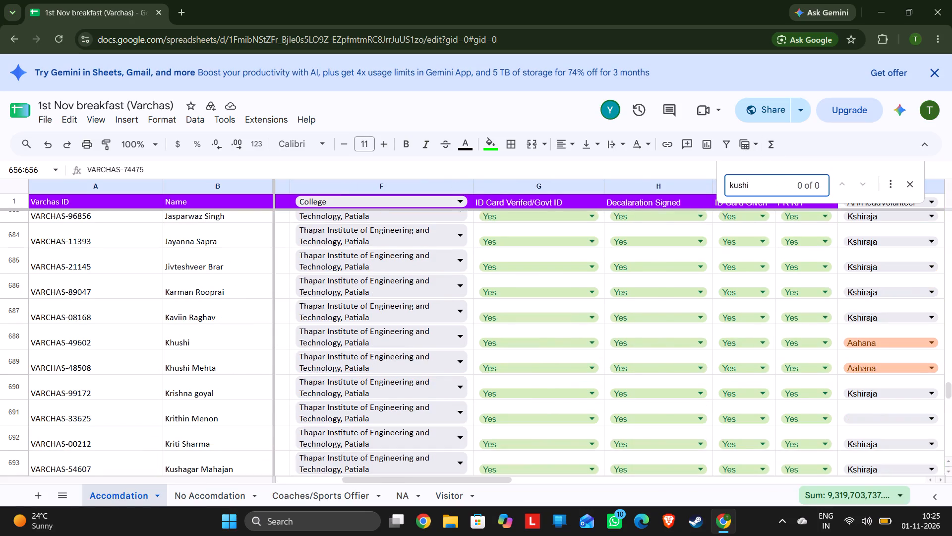
pyautogui.press('BackSpace')
pyautogui.press('BackSpace')
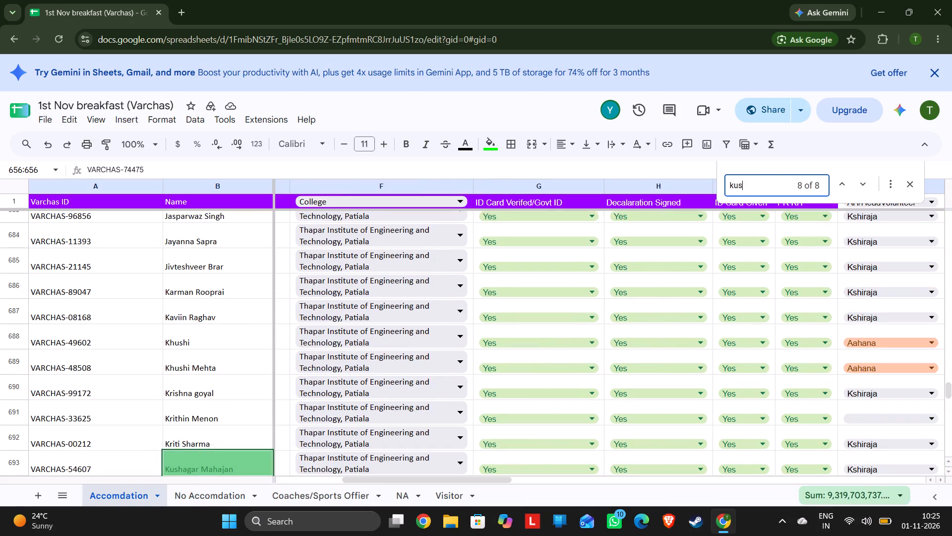
pyautogui.press('BackSpace')
pyautogui.press('BackSpace')
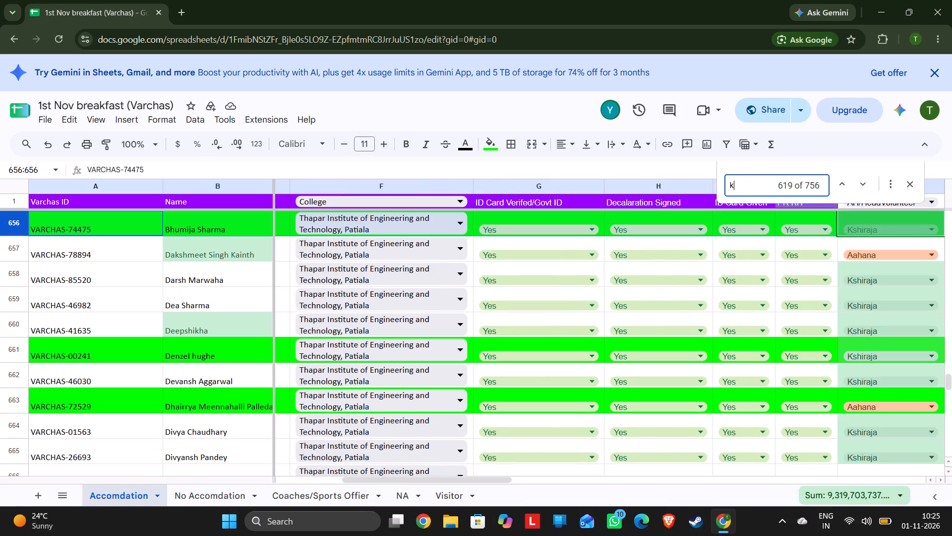
pyautogui.write('hus')
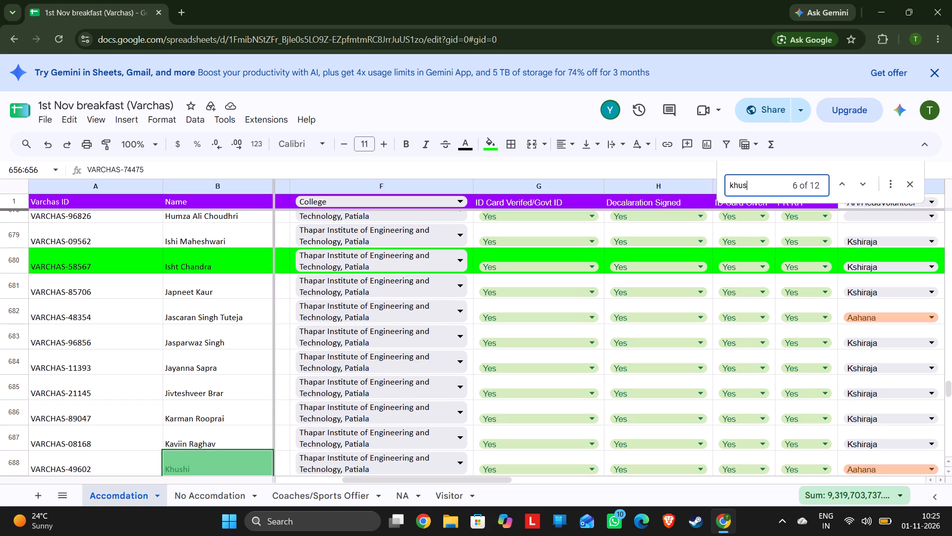
pyautogui.scroll(-2, 372, 403)
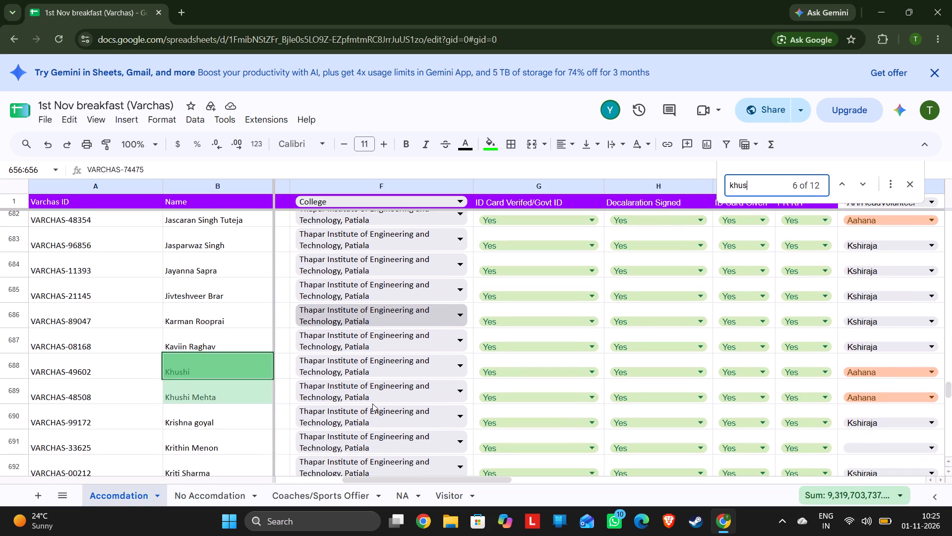
pyautogui.scroll(-1, 341, 401)
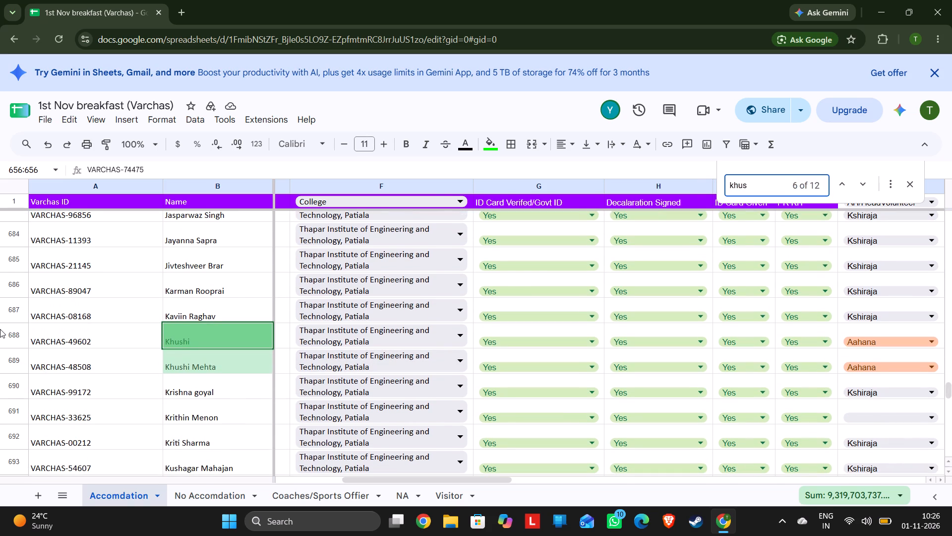
pyautogui.moveTo(0, 329); pyautogui.dragTo(33, 369)
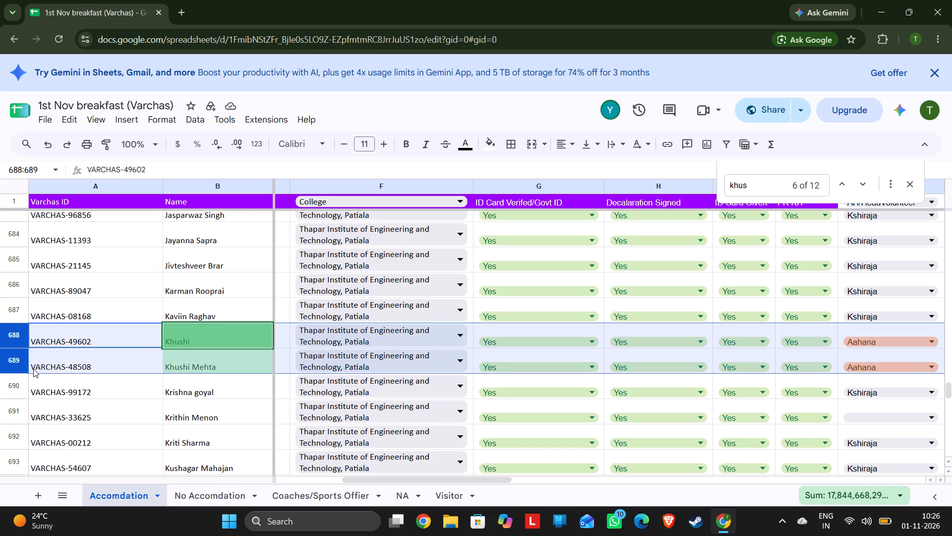
pyautogui.click(492, 146)
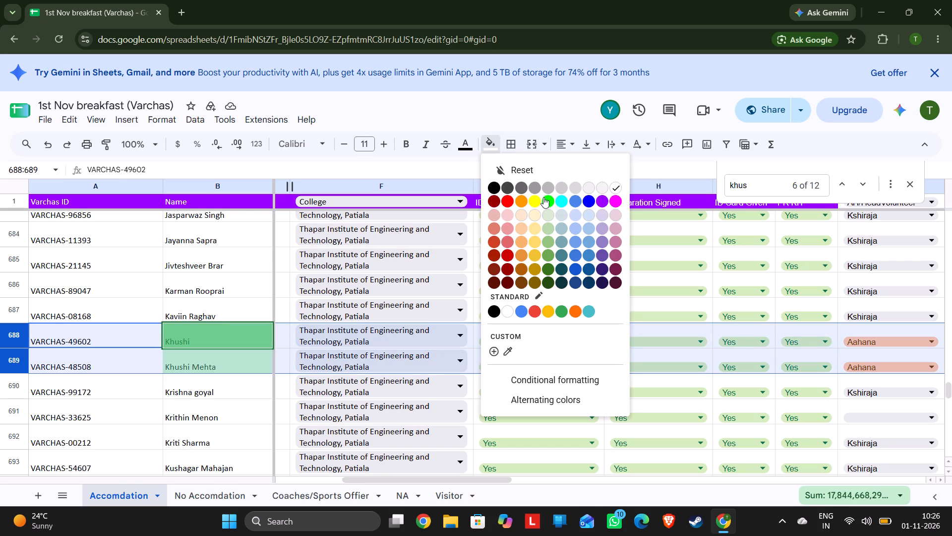
pyautogui.click(548, 199)
pyautogui.doubleClick(760, 192)
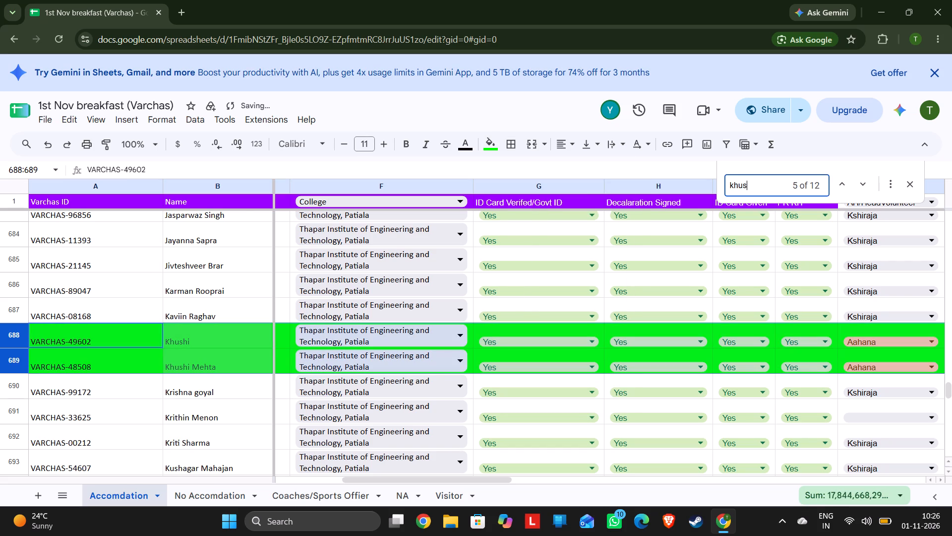
pyautogui.press('BackSpace')
pyautogui.write('shreya')
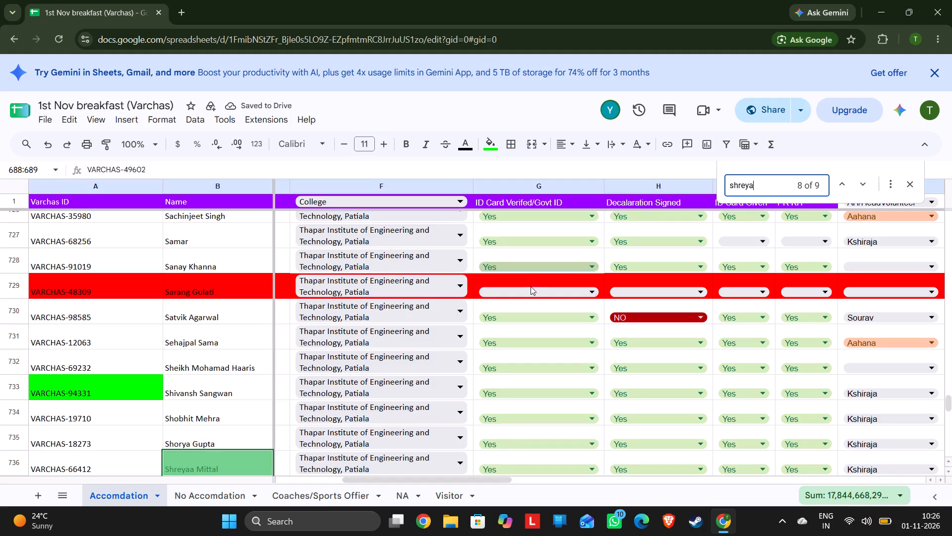
pyautogui.scroll(-3, 261, 413)
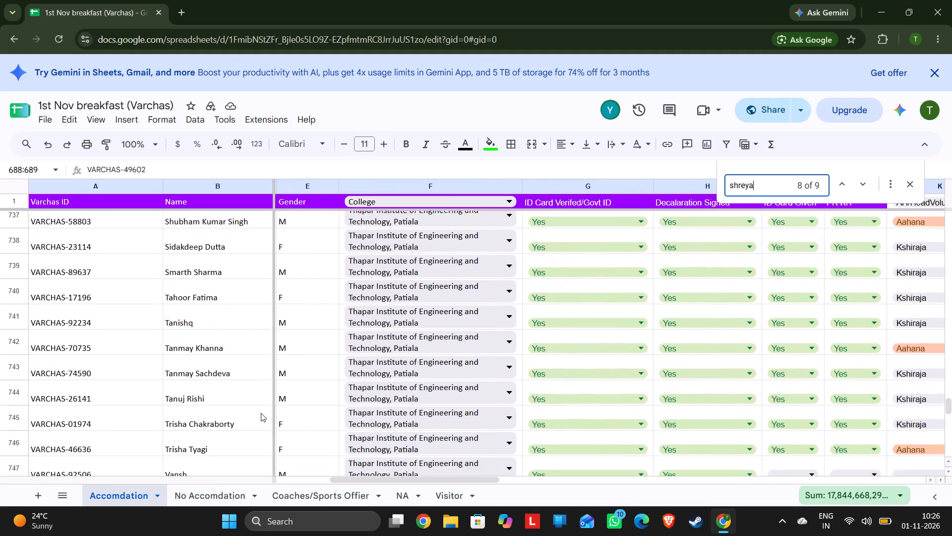
pyautogui.scroll(-7, 261, 413)
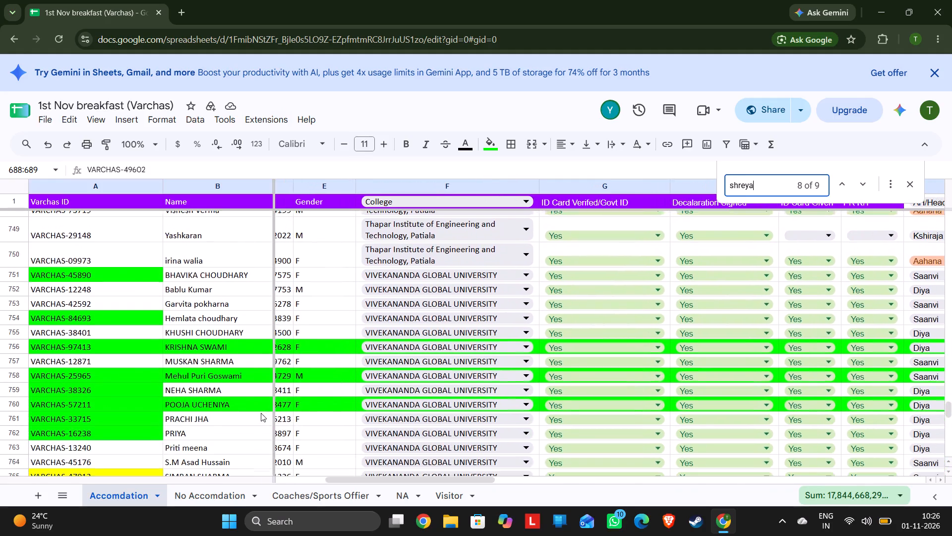
pyautogui.scroll(3, 261, 413)
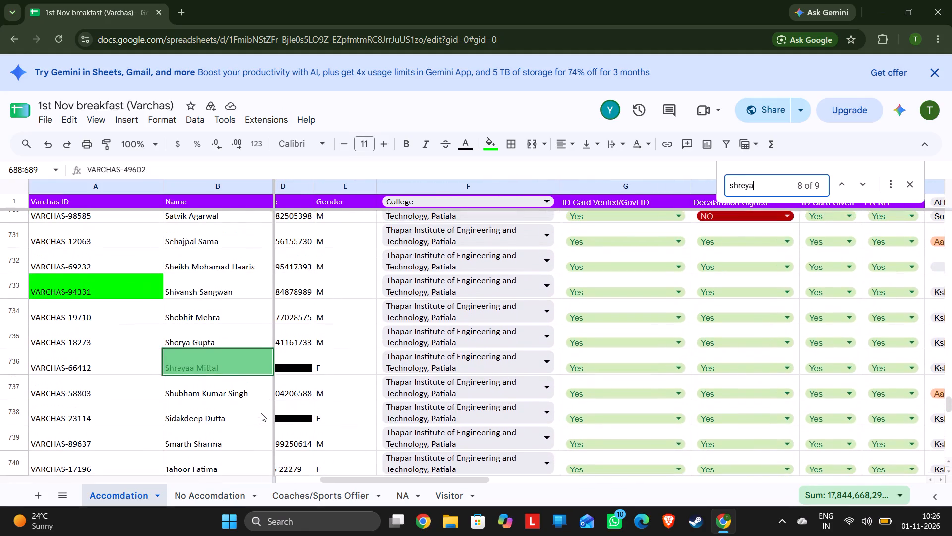
pyautogui.click(6, 358)
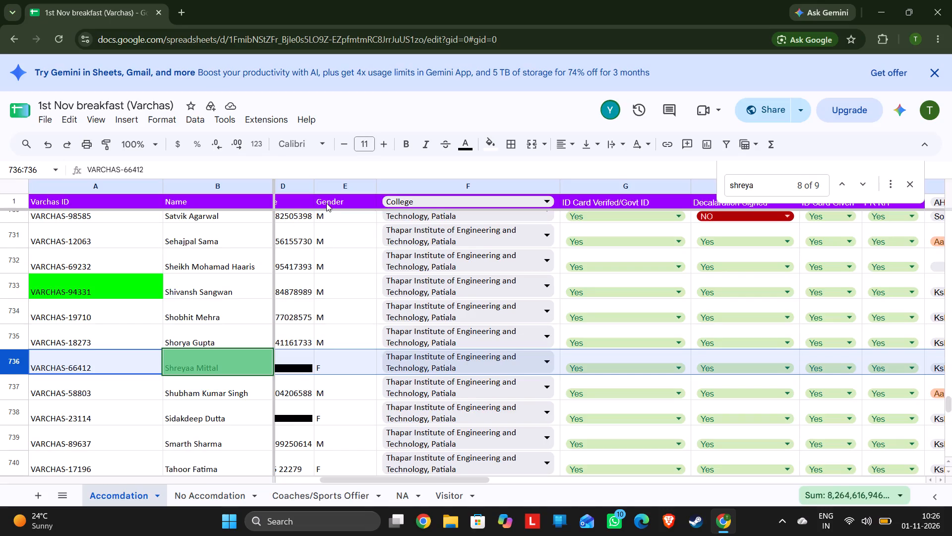
pyautogui.click(497, 137)
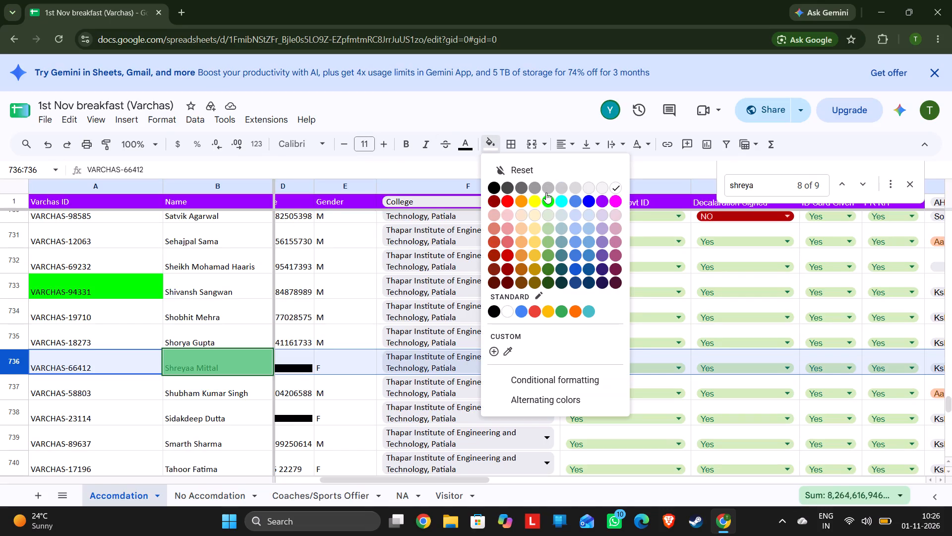
pyautogui.click(546, 199)
pyautogui.hscroll(1, 312, 297)
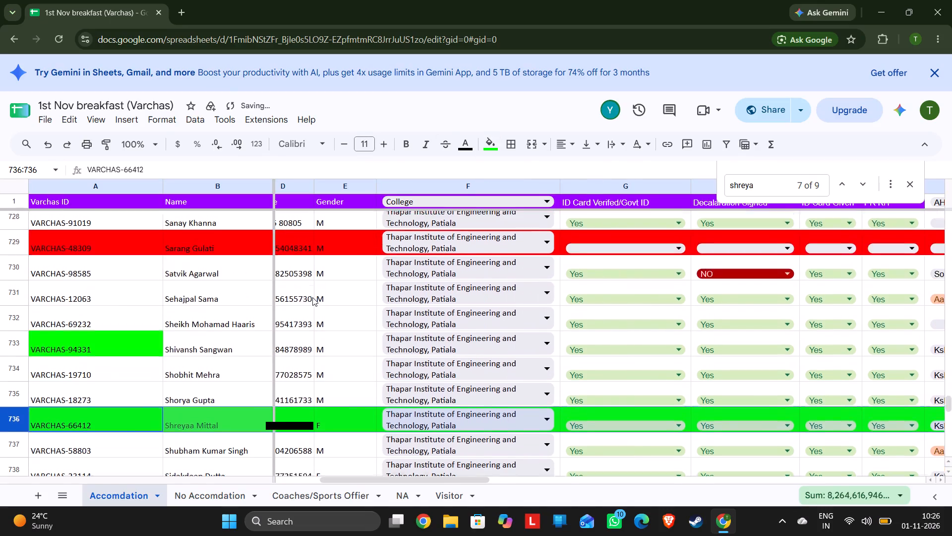
pyautogui.hscroll(1, 312, 297)
pyautogui.scroll(-1, 312, 297)
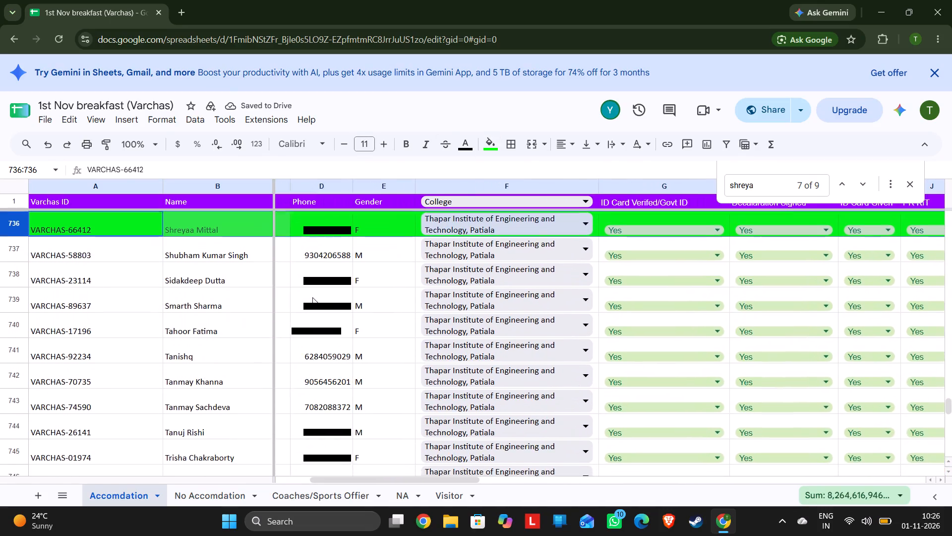
pyautogui.scroll(-1, 312, 297)
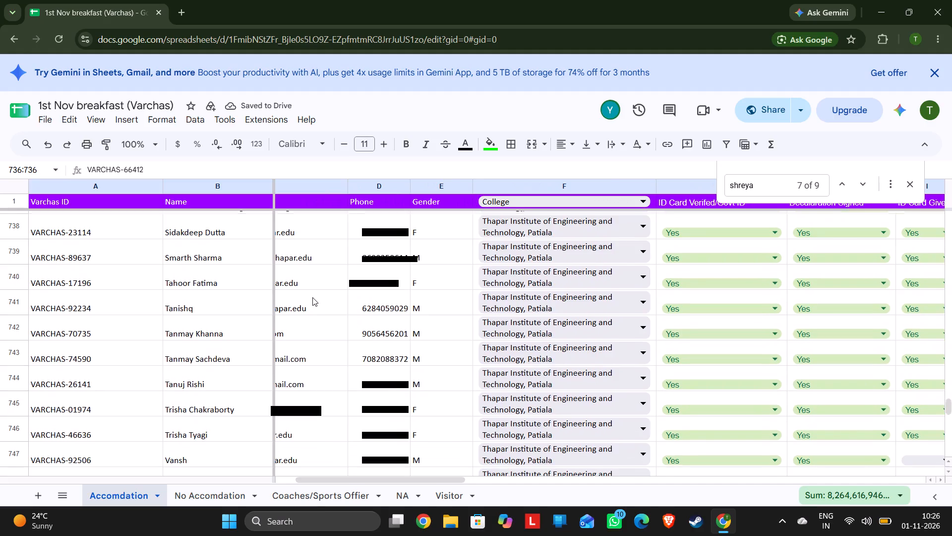
pyautogui.scroll(-1, 264, 376)
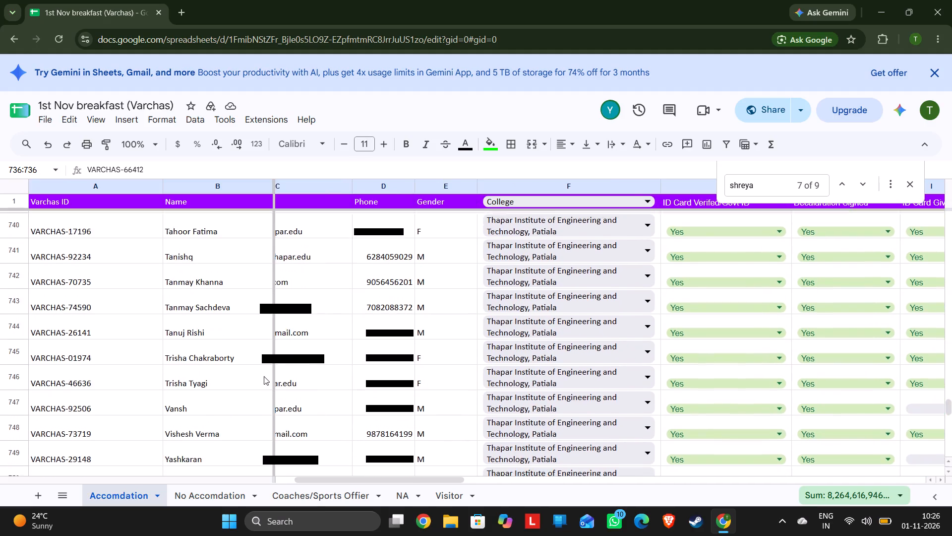
pyautogui.scroll(-4, 264, 376)
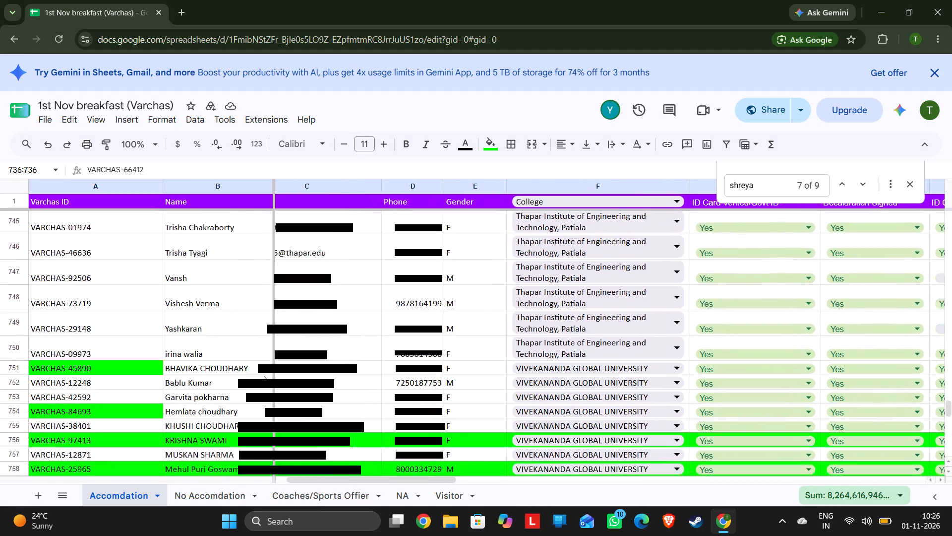
pyautogui.scroll(-4, 264, 376)
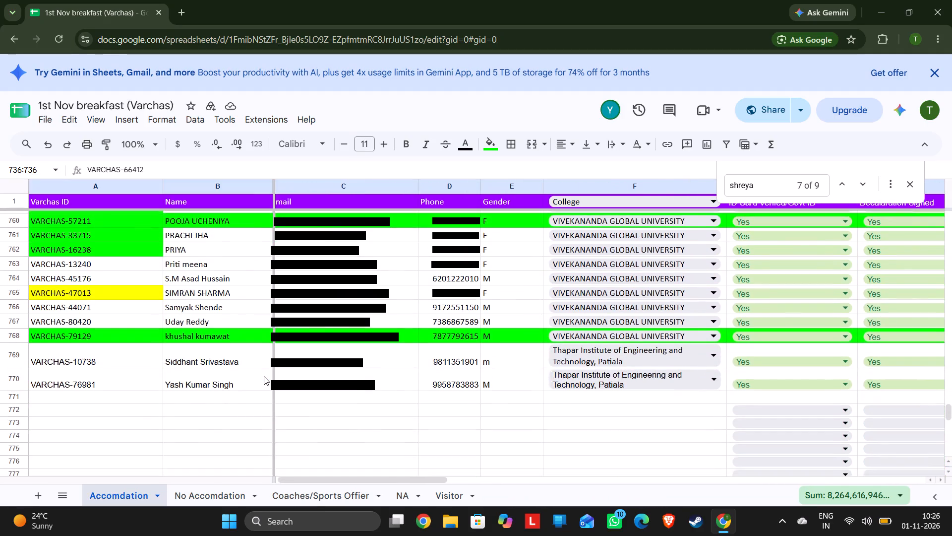
pyautogui.scroll(6, 264, 376)
pyautogui.scroll(20, 264, 376)
pyautogui.scroll(2, 264, 376)
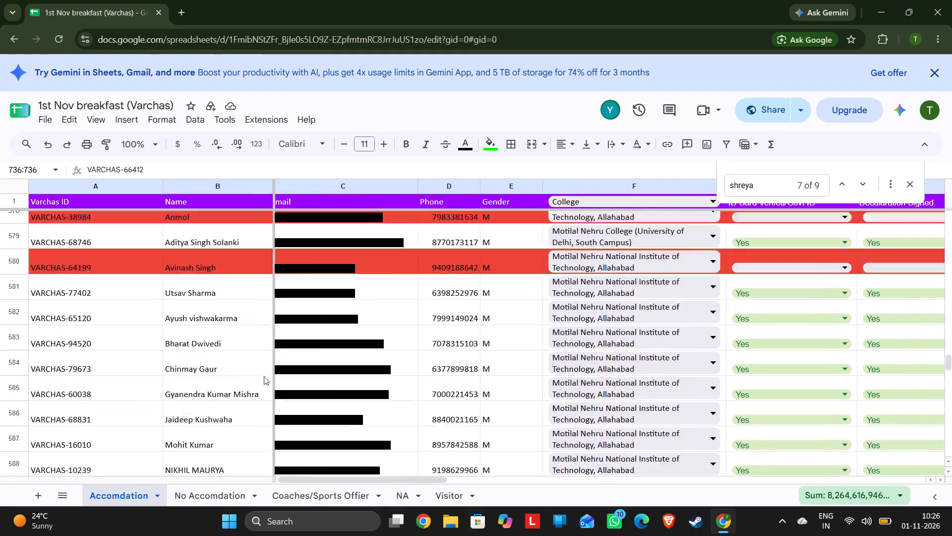
pyautogui.hscroll(2, 264, 376)
pyautogui.scroll(-1, 264, 376)
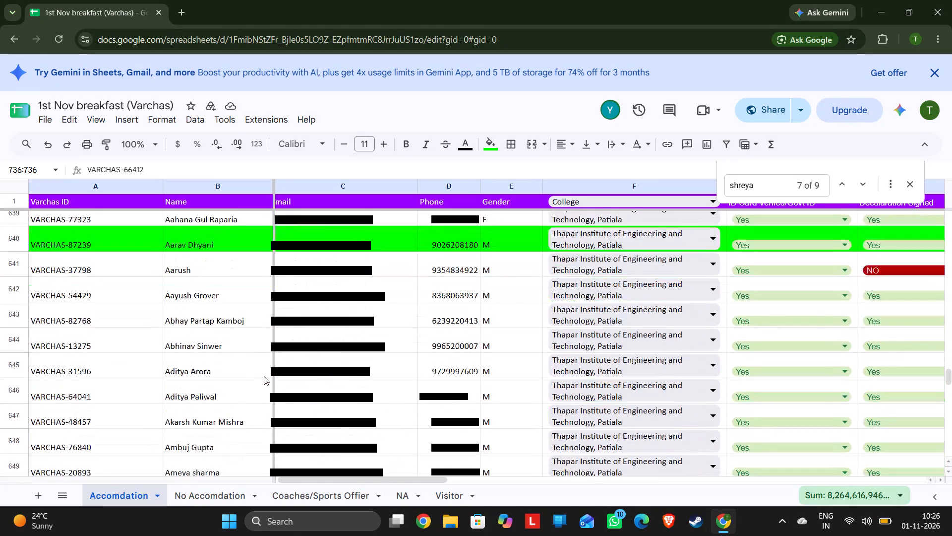
pyautogui.scroll(-2, 264, 376)
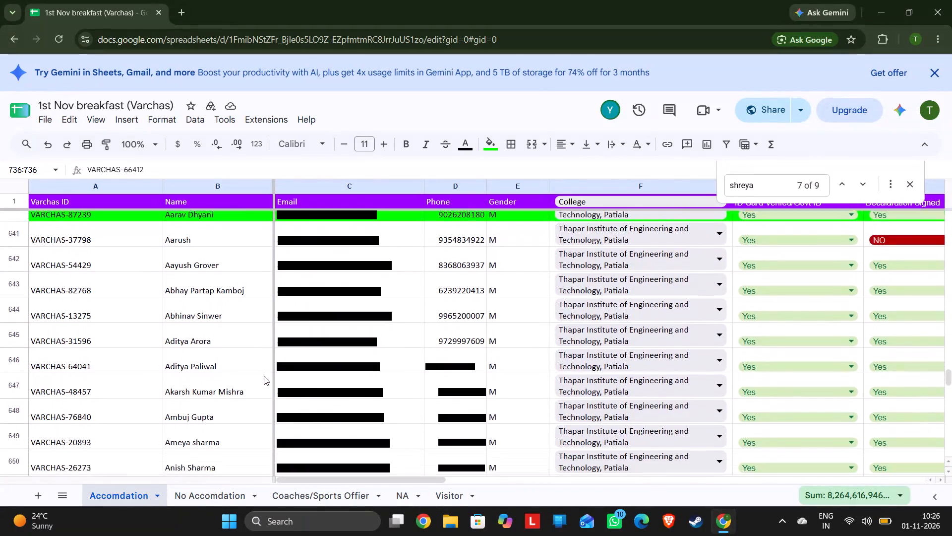
pyautogui.scroll(-4, 264, 376)
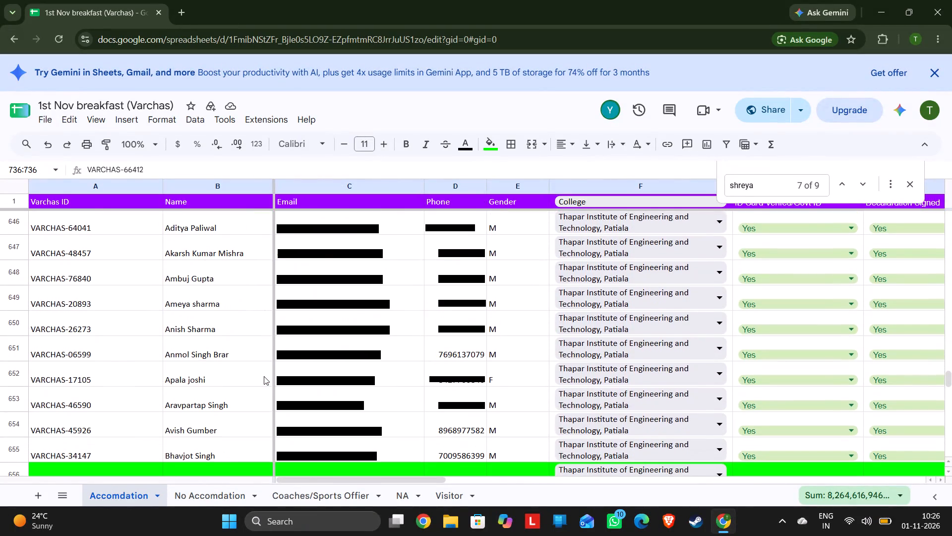
pyautogui.scroll(-1, 264, 376)
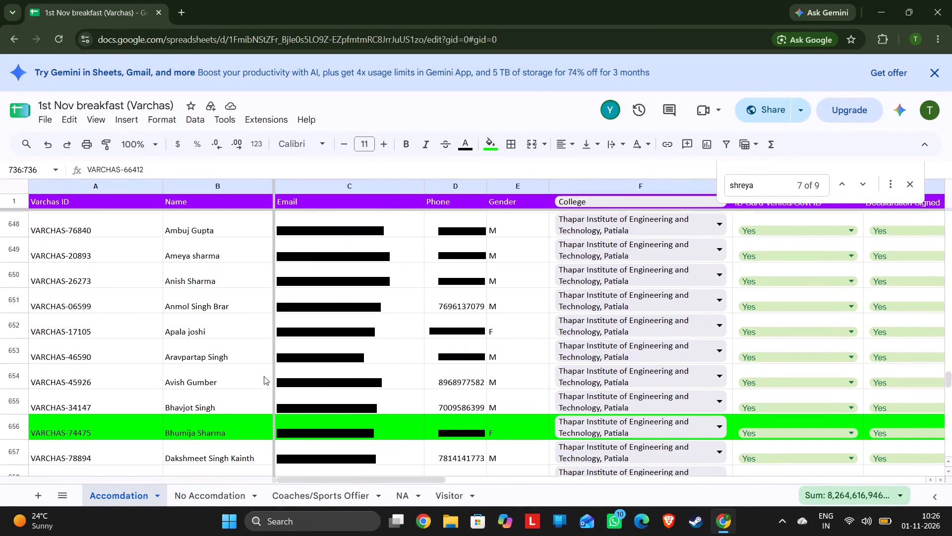
pyautogui.scroll(-1, 264, 376)
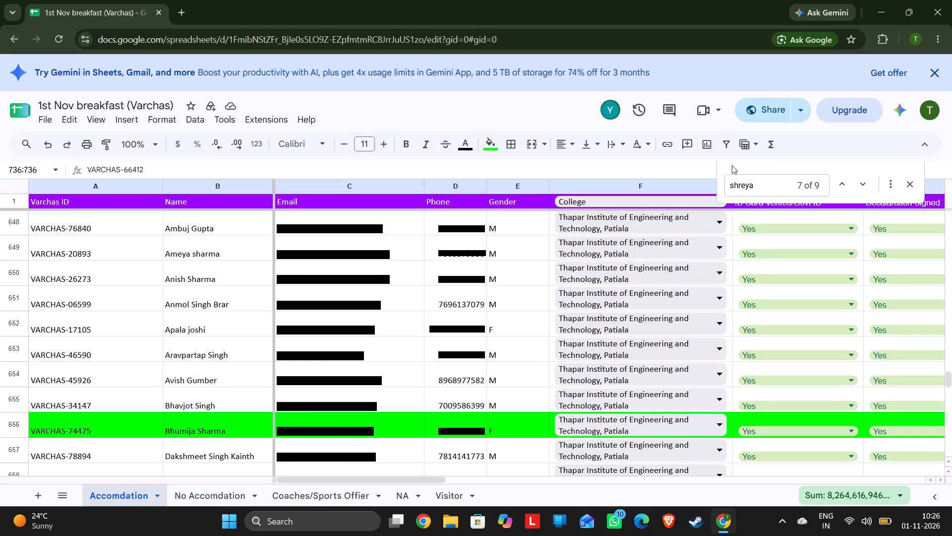
# Clear the "shreya" text from the sheet search.
pyautogui.doubleClick(762, 176)
pyautogui.press('BackSpace')
pyautogui.write('87')
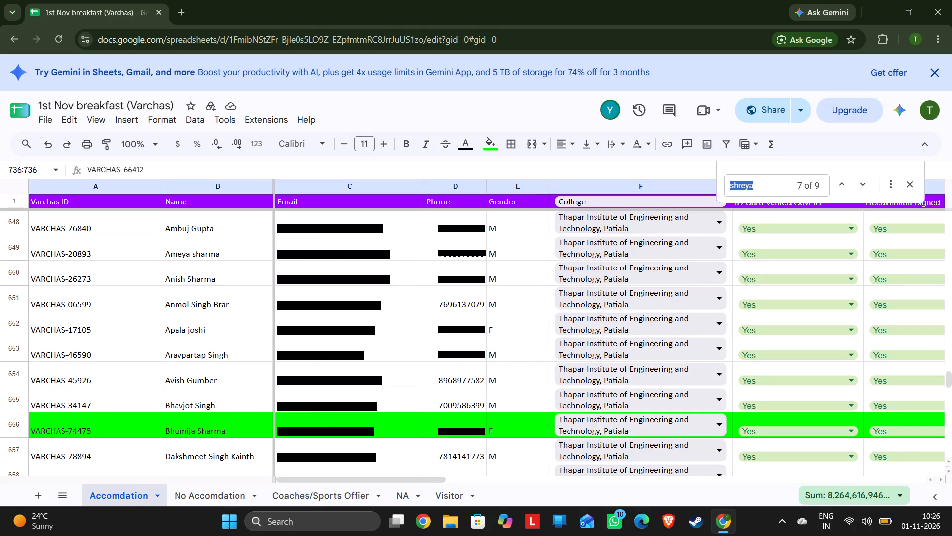
pyautogui.press('BackSpace')
pyautogui.click(763, 188)
pyautogui.press('BackSpace')
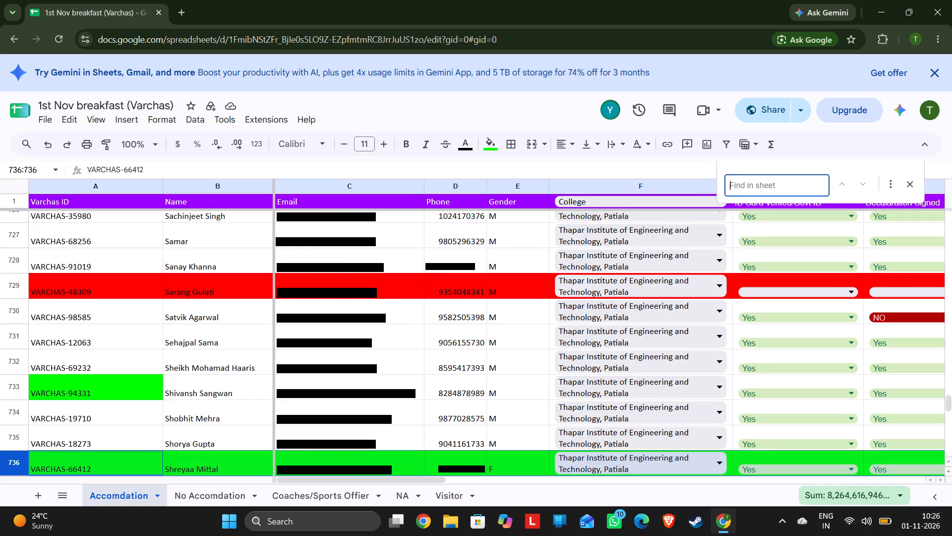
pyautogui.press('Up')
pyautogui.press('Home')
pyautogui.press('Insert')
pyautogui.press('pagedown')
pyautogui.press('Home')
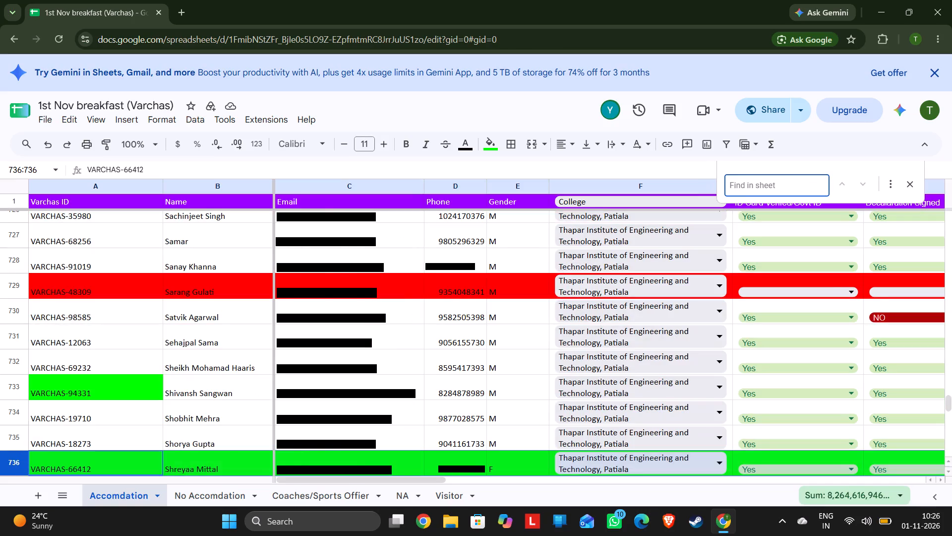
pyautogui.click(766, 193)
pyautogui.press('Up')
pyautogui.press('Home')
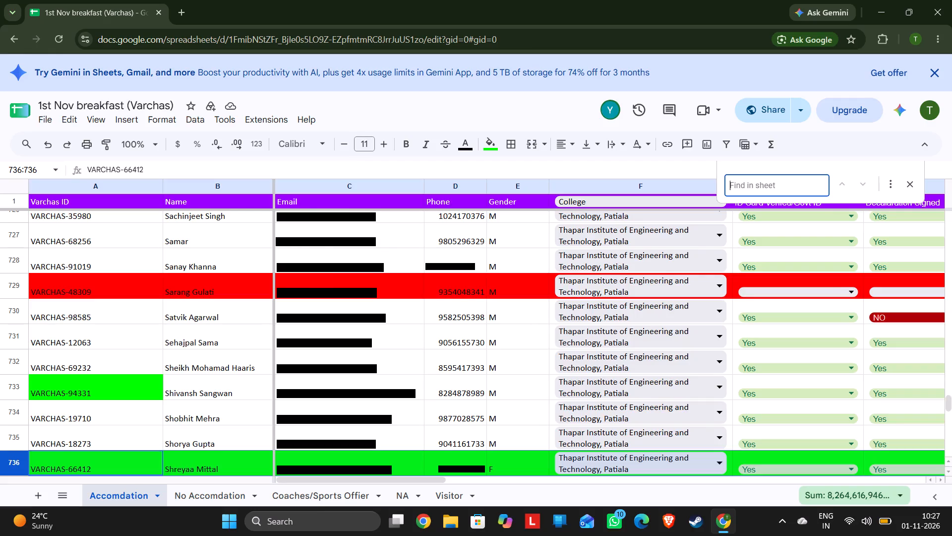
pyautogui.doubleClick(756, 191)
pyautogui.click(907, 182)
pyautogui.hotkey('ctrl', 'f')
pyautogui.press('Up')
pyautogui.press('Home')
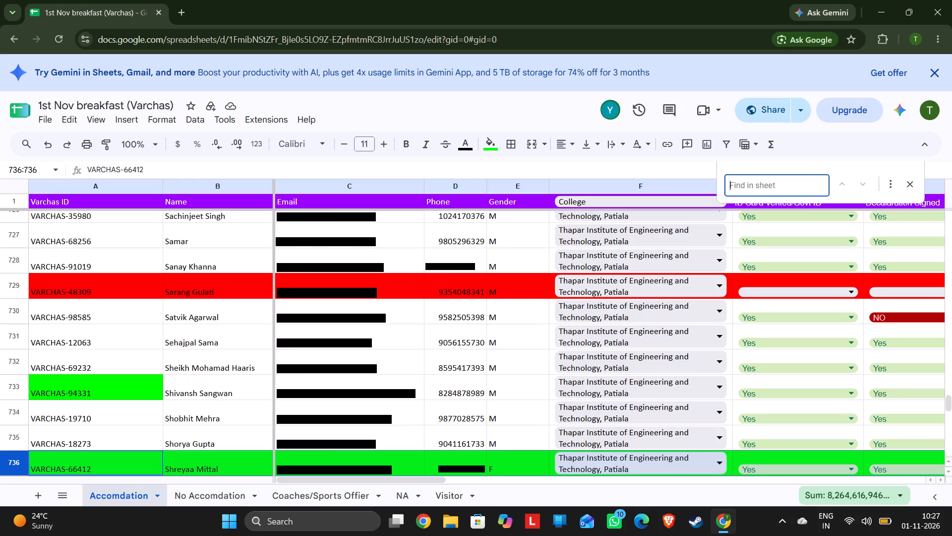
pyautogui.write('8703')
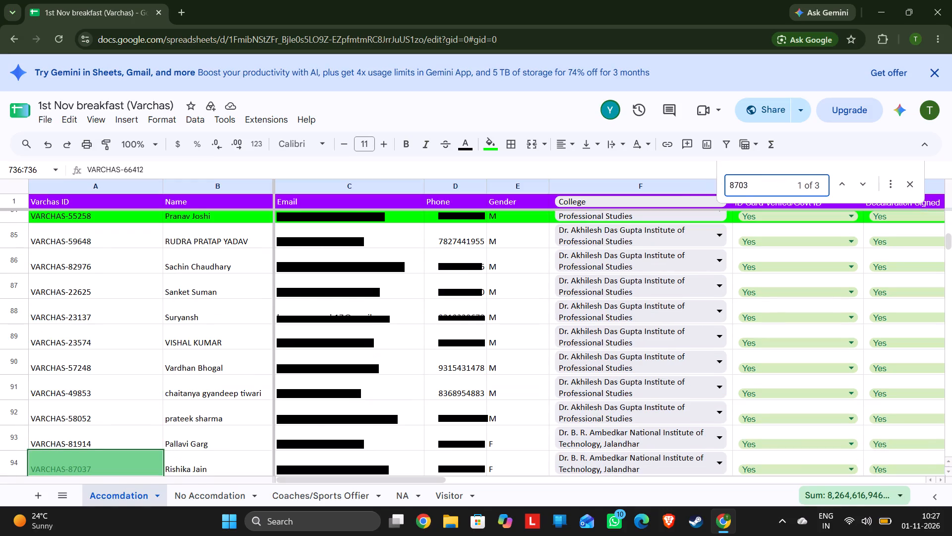
pyautogui.click(18, 462)
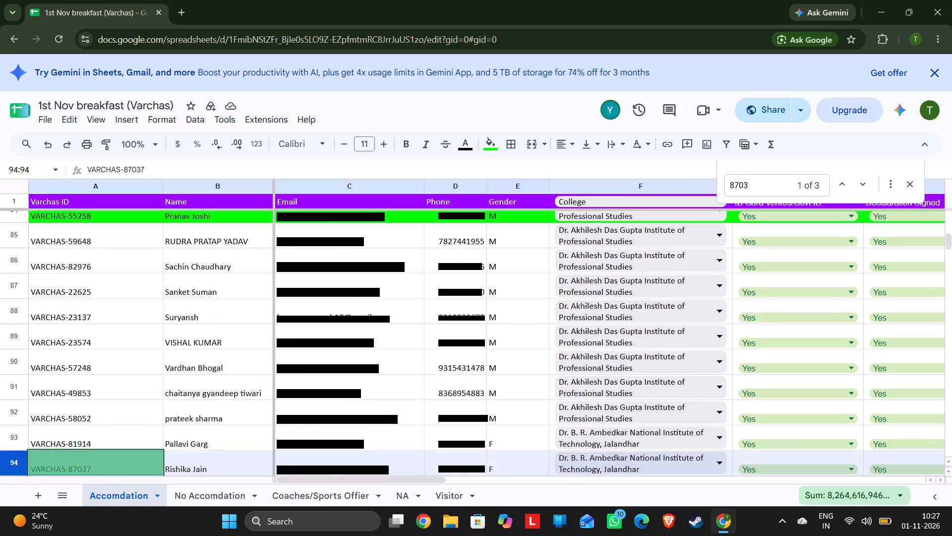
pyautogui.click(485, 146)
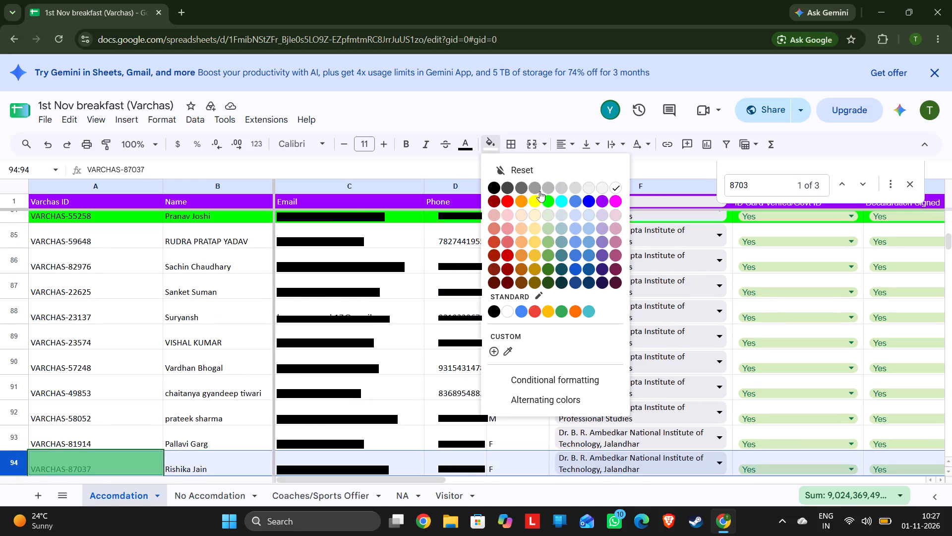
pyautogui.click(551, 197)
pyautogui.doubleClick(761, 187)
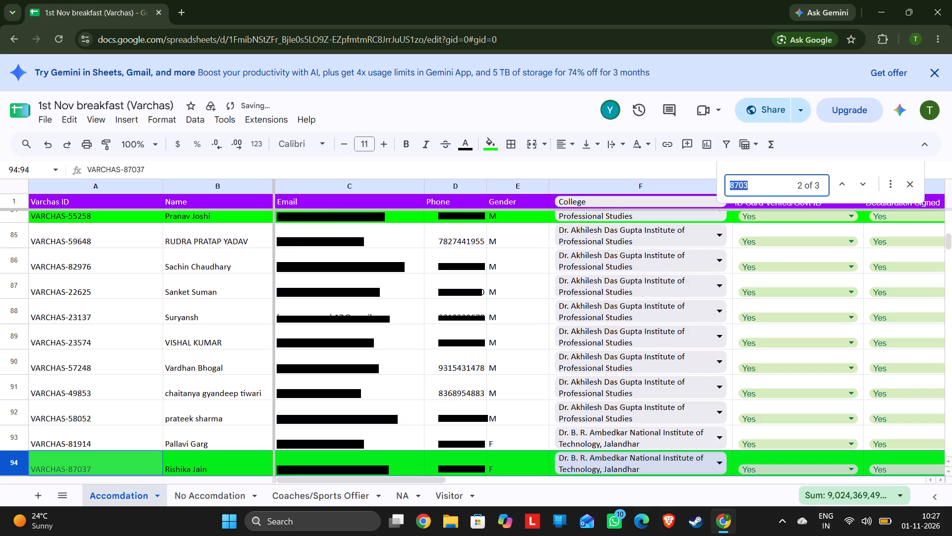
pyautogui.press('BackSpace')
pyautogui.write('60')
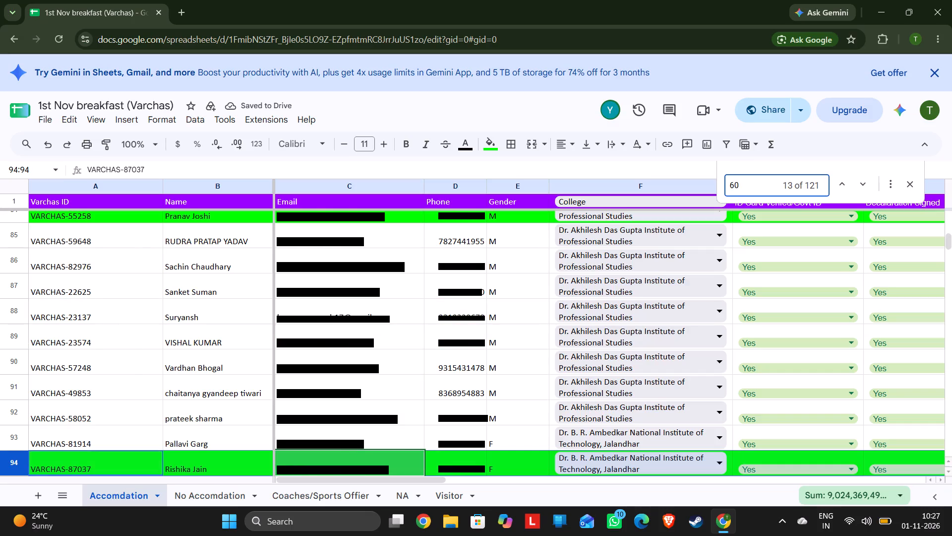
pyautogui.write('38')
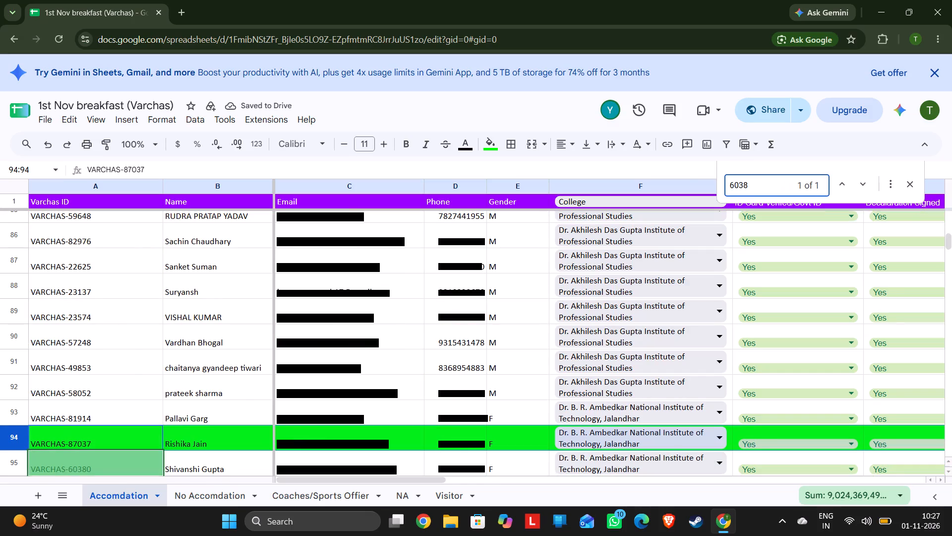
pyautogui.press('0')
pyautogui.click(15, 463)
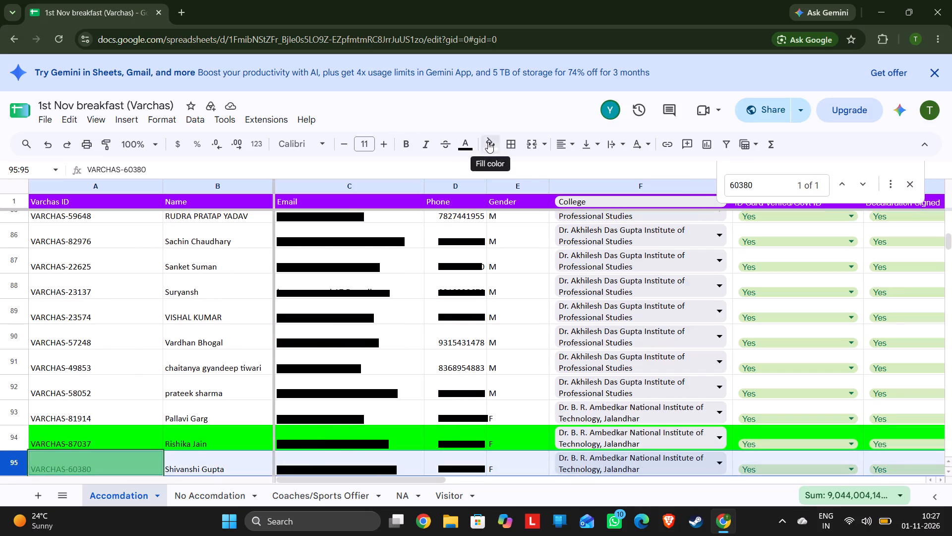
pyautogui.click(488, 142)
pyautogui.click(549, 203)
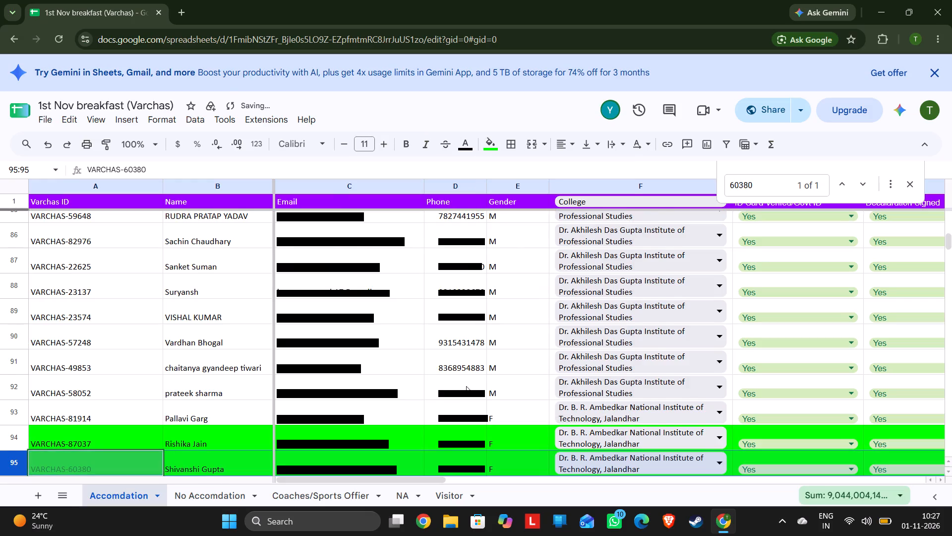
pyautogui.scroll(-1, 466, 386)
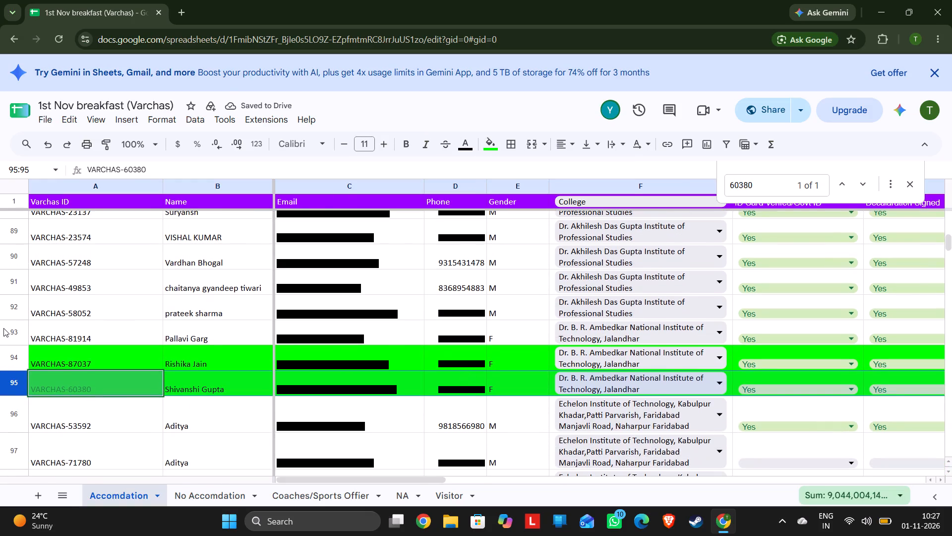
pyautogui.click(3, 328)
pyautogui.click(486, 140)
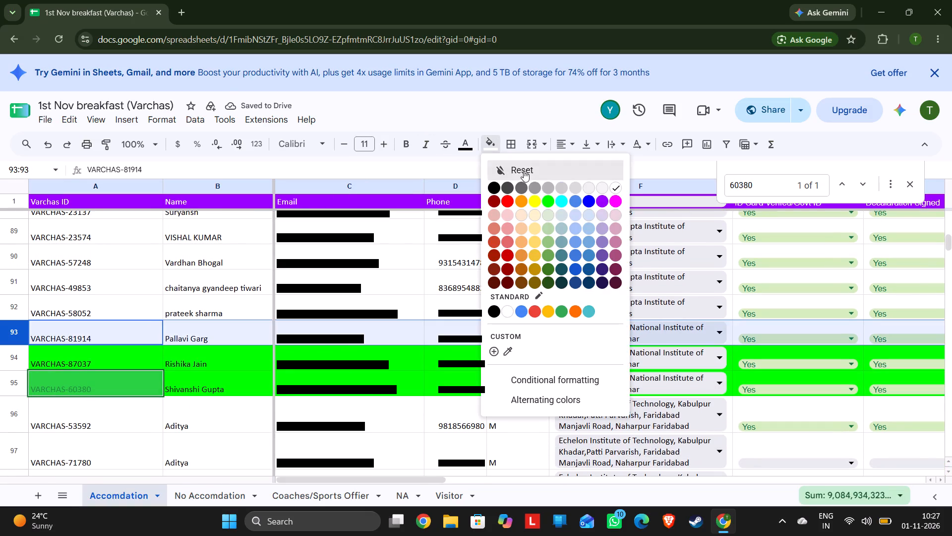
pyautogui.click(547, 200)
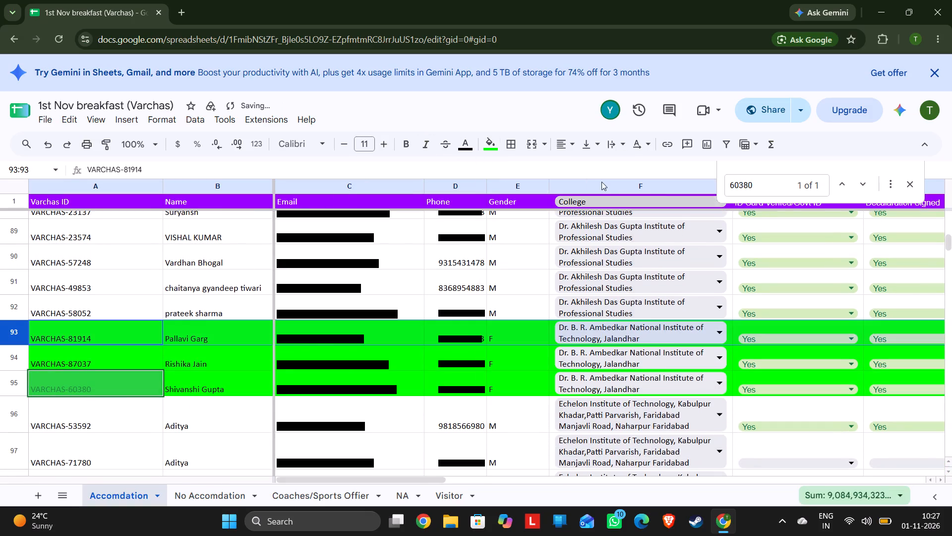
pyautogui.doubleClick(764, 183)
pyautogui.press('BackSpace')
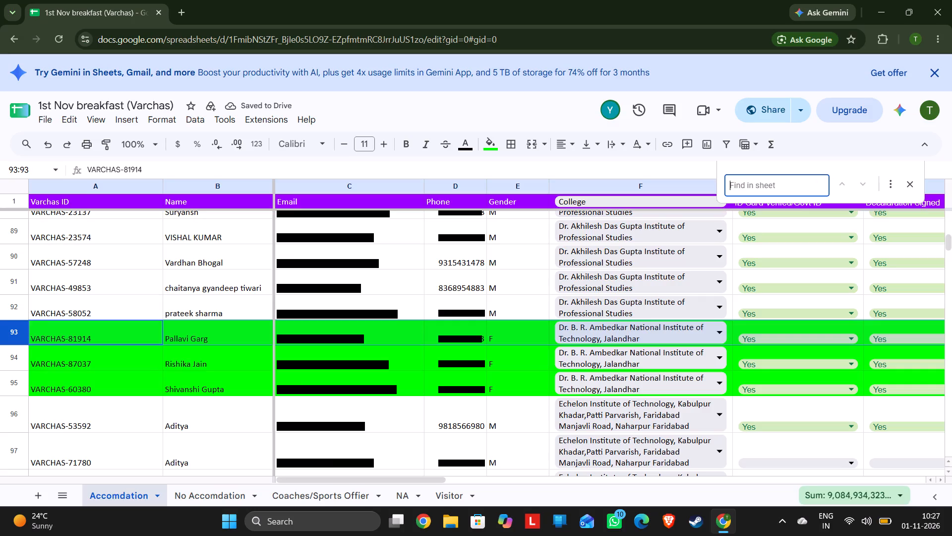
pyautogui.scroll(-14, 650, 342)
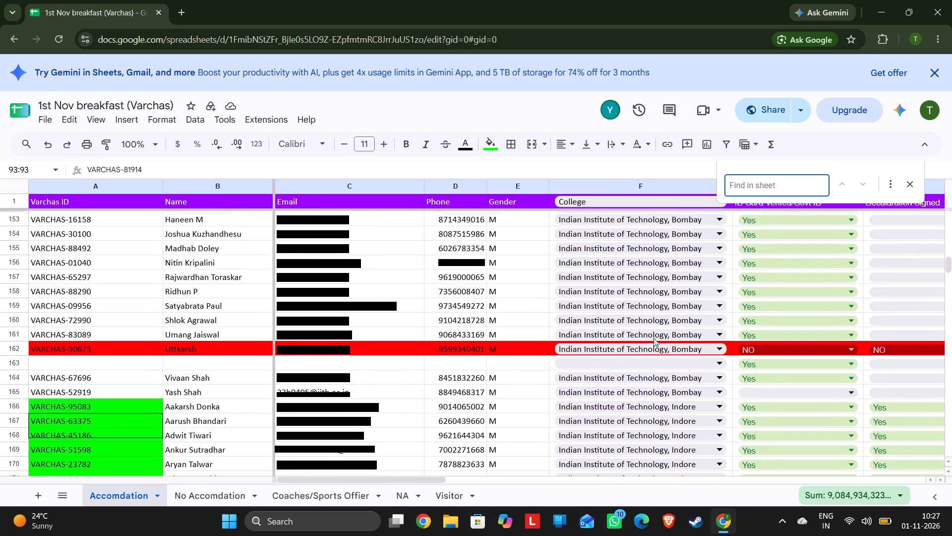
pyautogui.click(770, 182)
pyautogui.click(770, 182)
pyautogui.press('o')
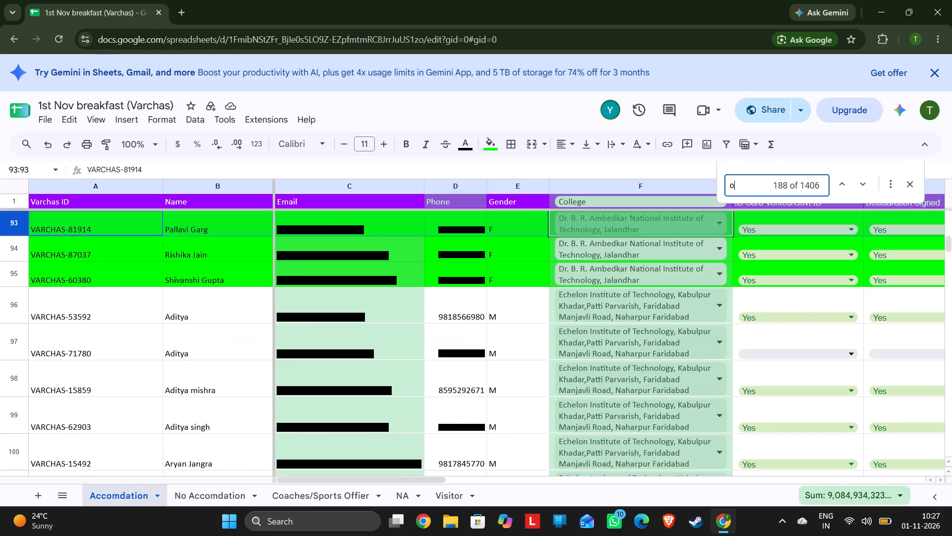
pyautogui.press('BackSpace')
pyautogui.write('pari')
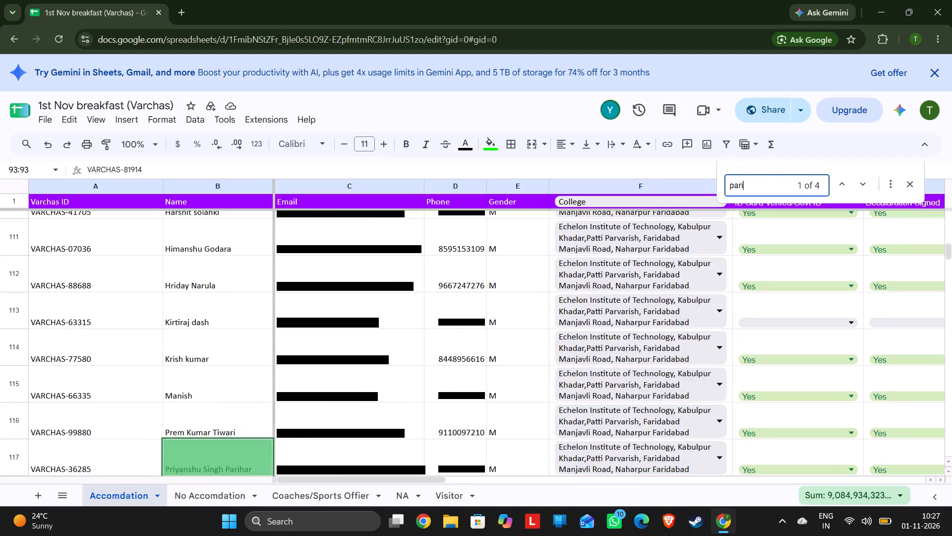
pyautogui.press('space')
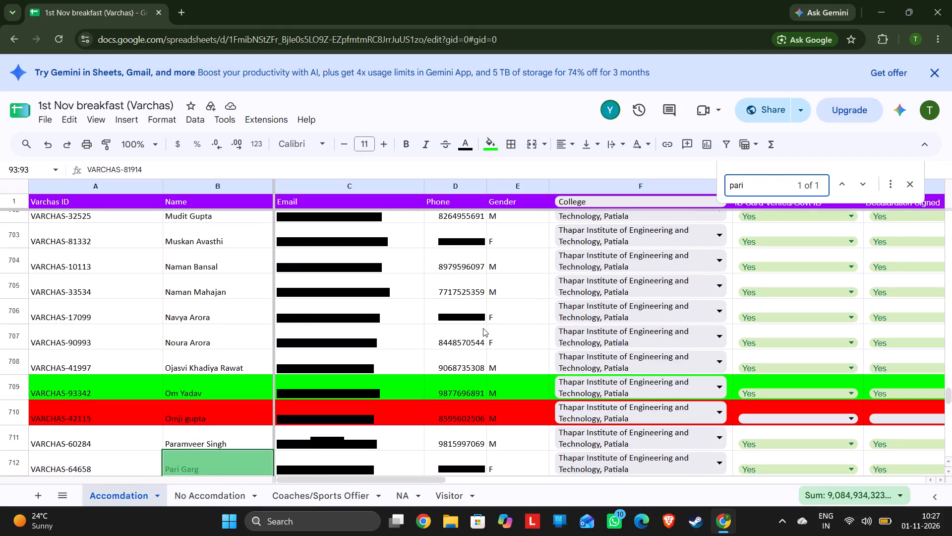
pyautogui.scroll(-2, 483, 328)
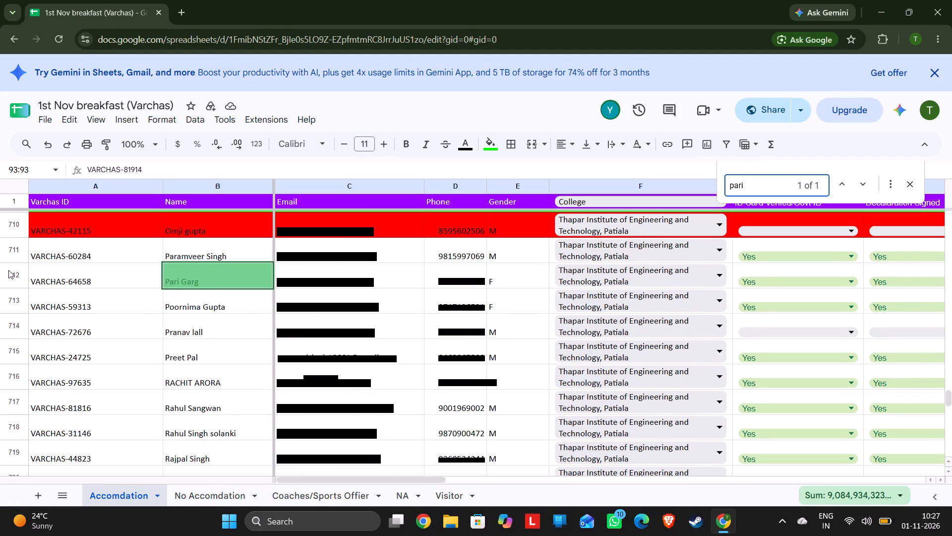
pyautogui.click(8, 270)
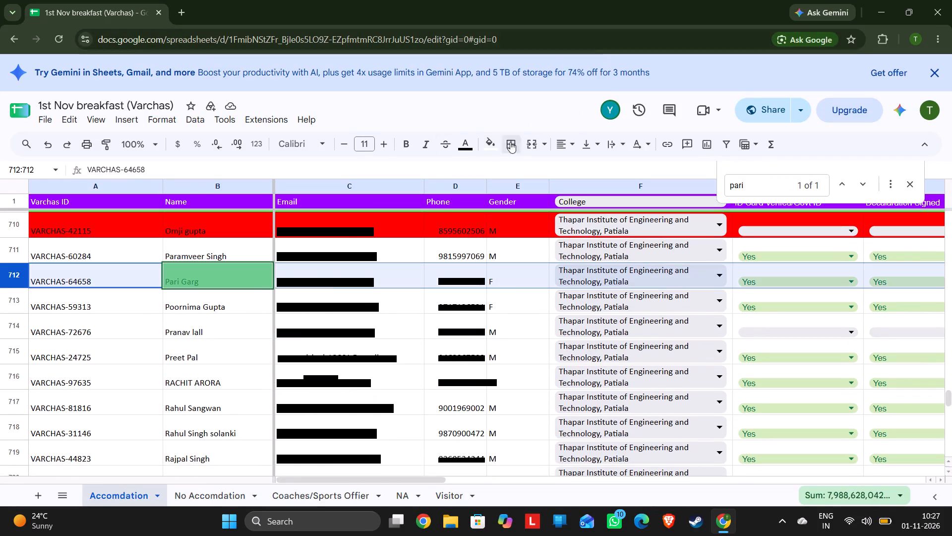
pyautogui.click(484, 151)
pyautogui.click(550, 201)
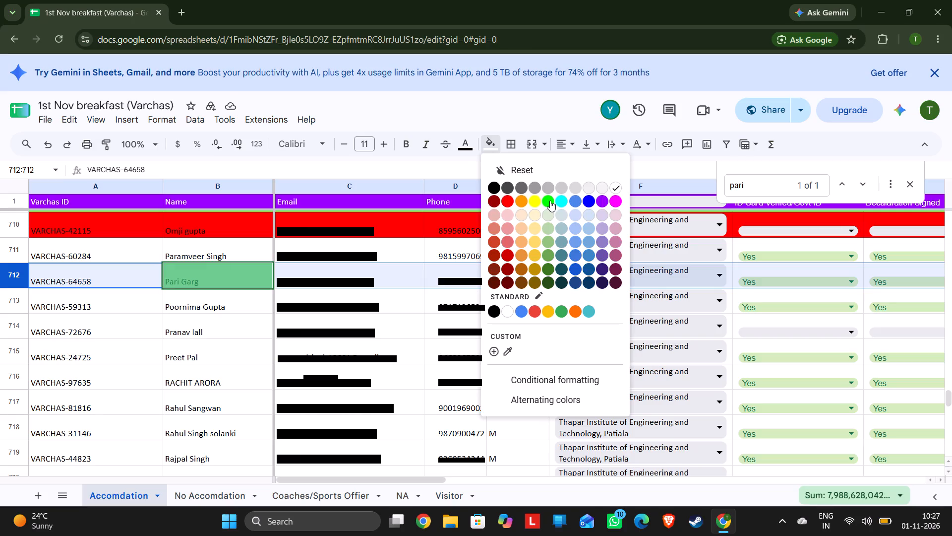
pyautogui.click(12, 303)
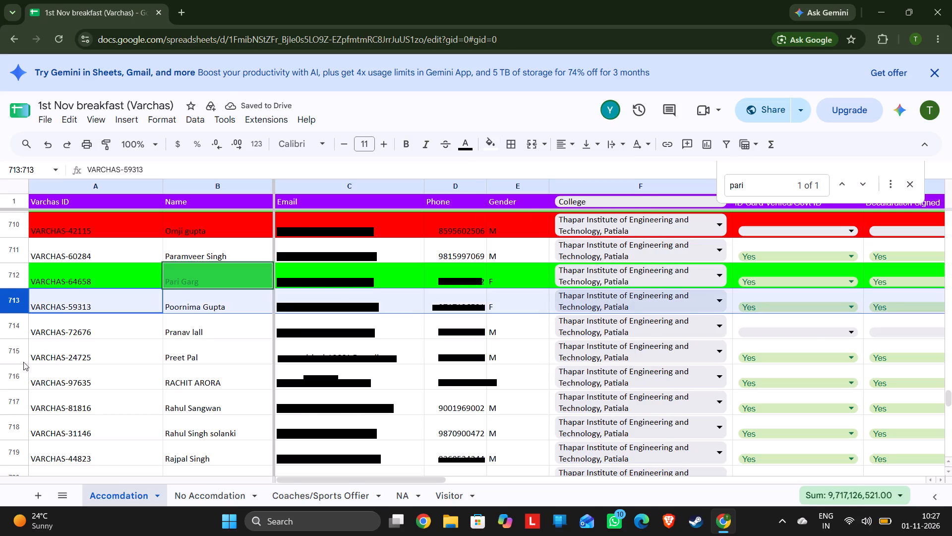
pyautogui.scroll(-2, 114, 377)
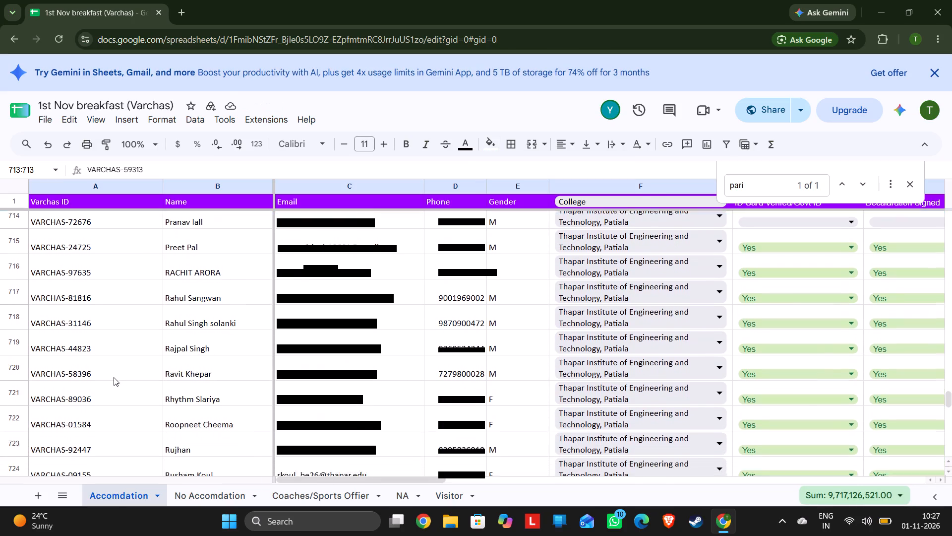
pyautogui.scroll(-2, 114, 377)
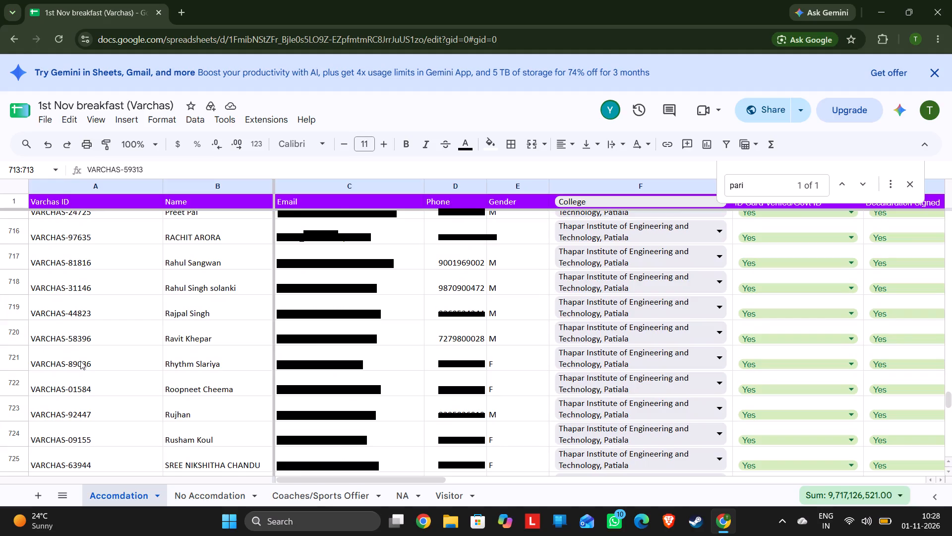
pyautogui.click(13, 386)
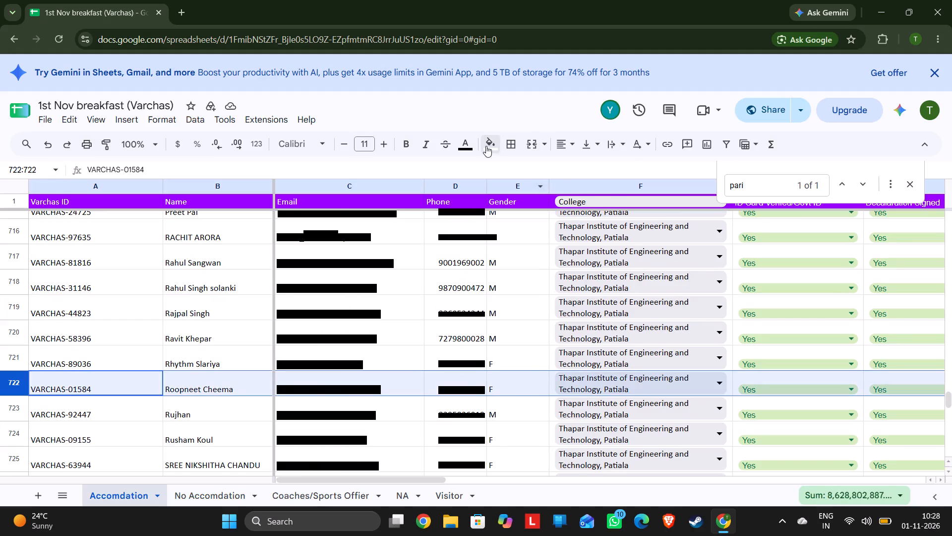
pyautogui.moveTo(486, 146); pyautogui.dragTo(553, 208)
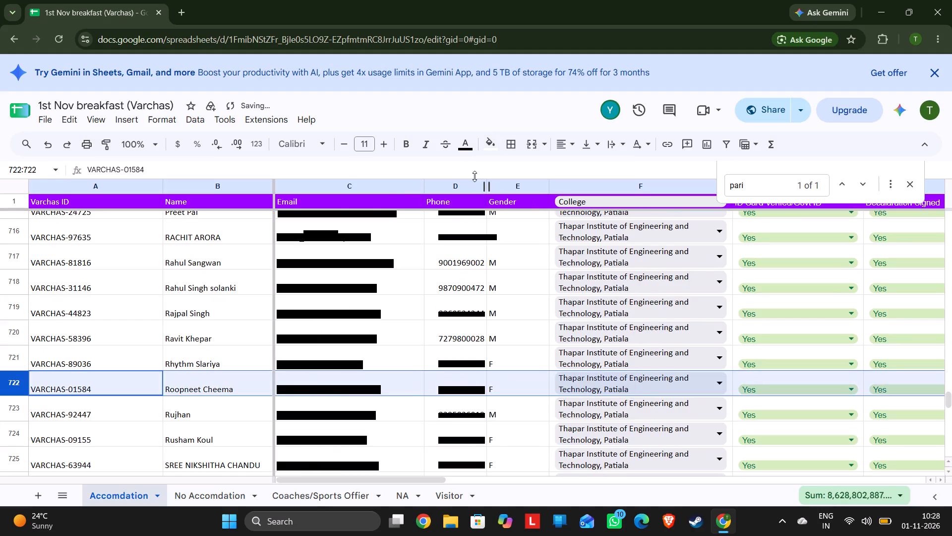
pyautogui.moveTo(489, 142); pyautogui.dragTo(547, 201)
pyautogui.click(547, 201)
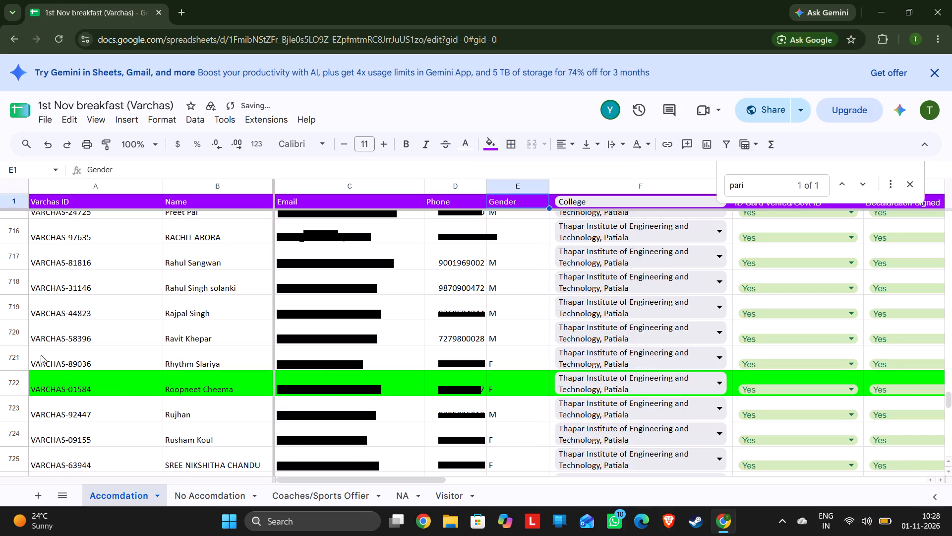
# Look through the Varchas IDs and names of the Thapar Institute participants for further people to mark.
pyautogui.click(12, 362)
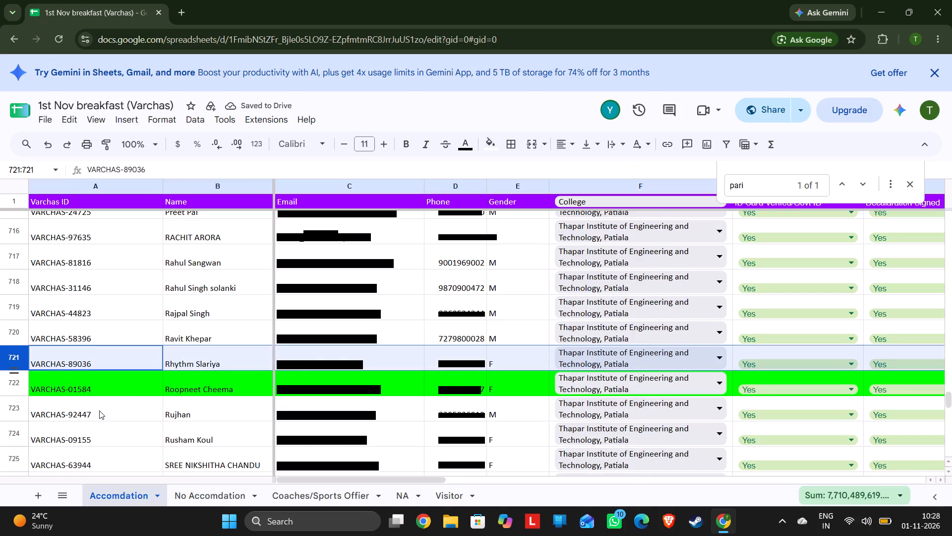
pyautogui.scroll(-3, 99, 410)
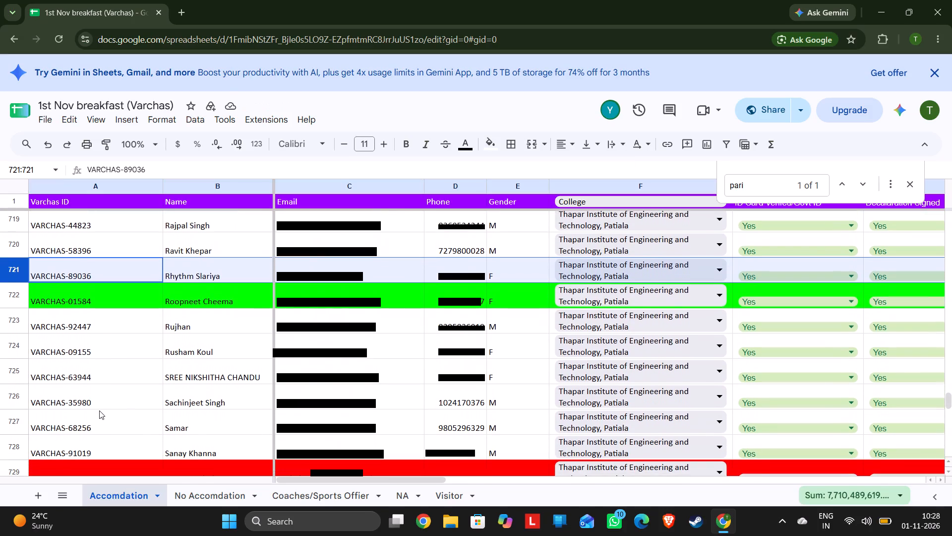
pyautogui.scroll(-1, 99, 410)
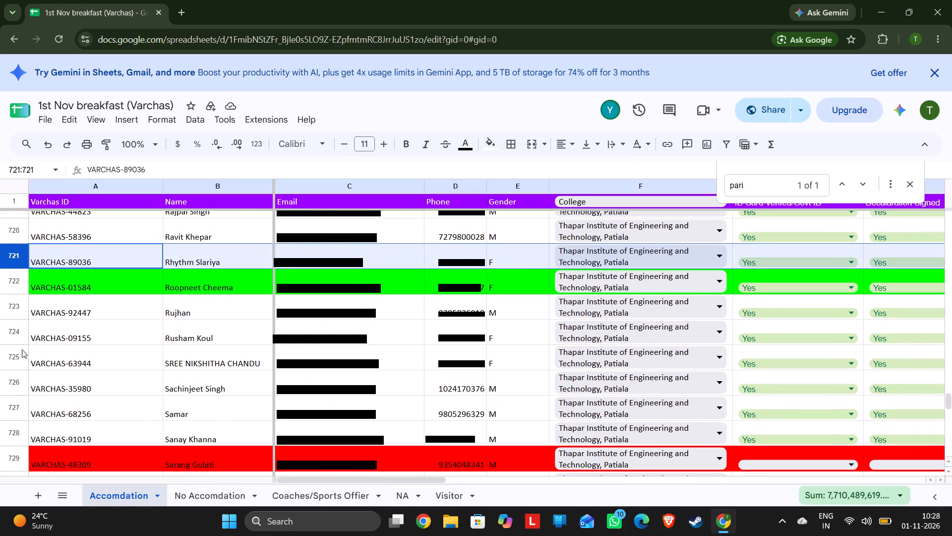
pyautogui.scroll(-8, 119, 389)
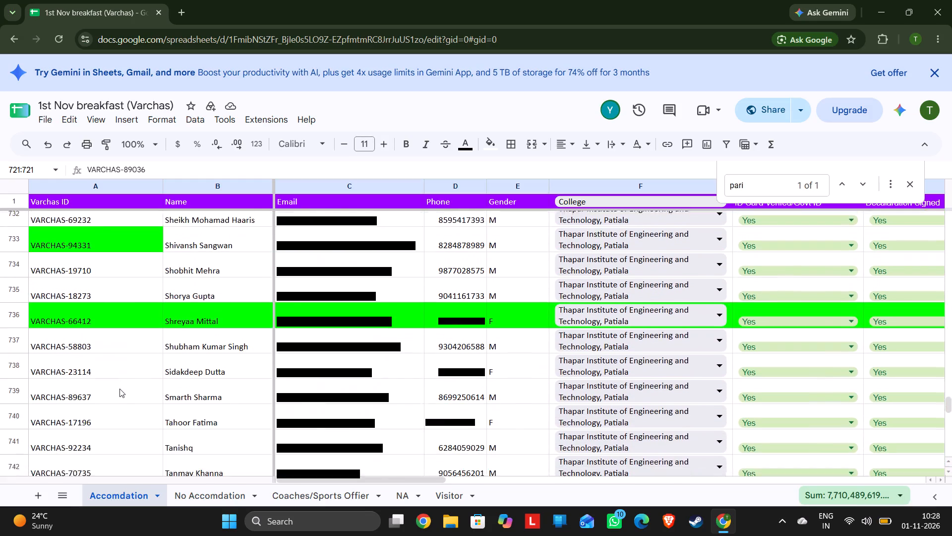
pyautogui.hscroll(1, 119, 389)
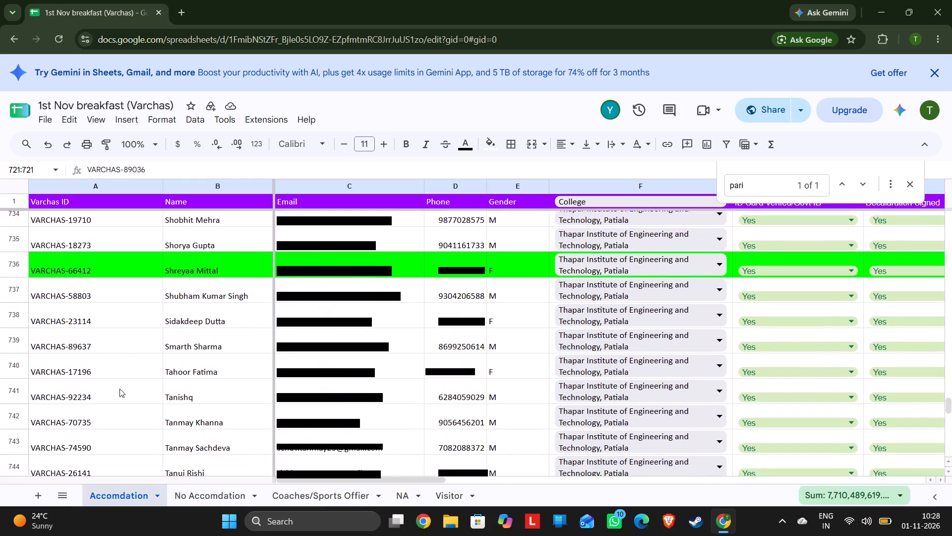
pyautogui.hscroll(1, 119, 389)
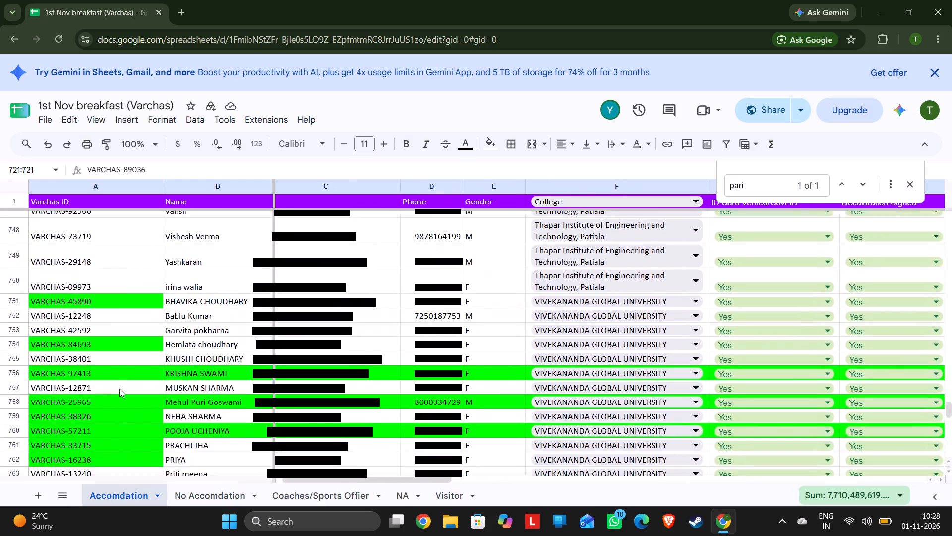
pyautogui.hscroll(1, 119, 389)
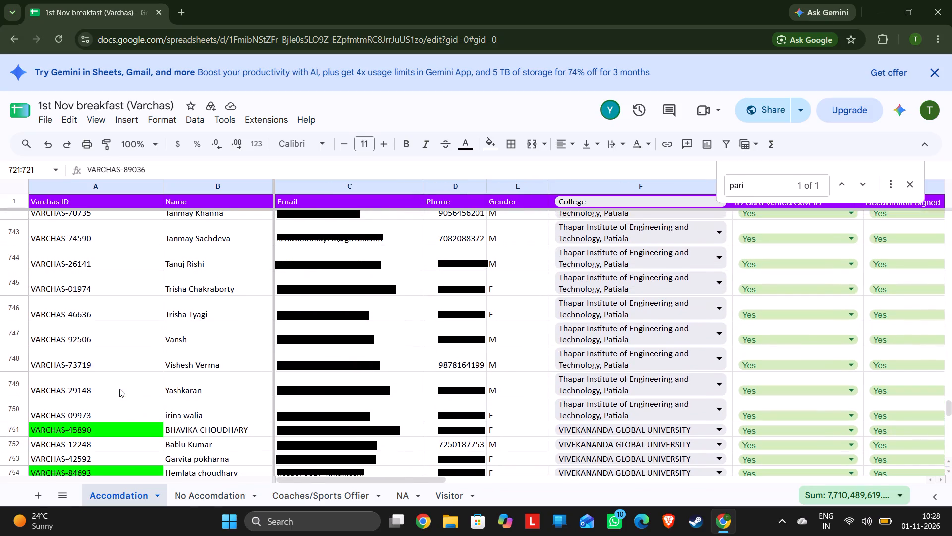
pyautogui.hscroll(1, 119, 389)
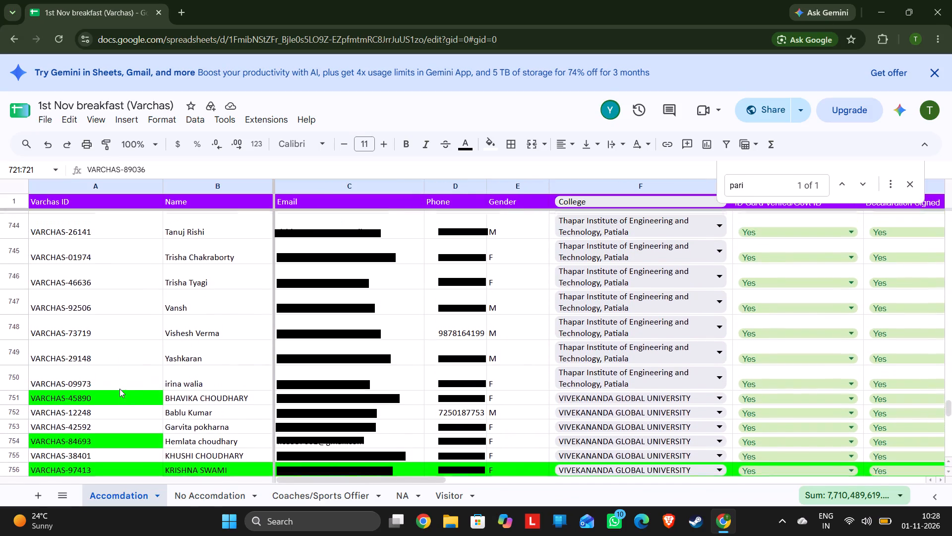
pyautogui.hscroll(1, 119, 389)
pyautogui.scroll(5, 119, 389)
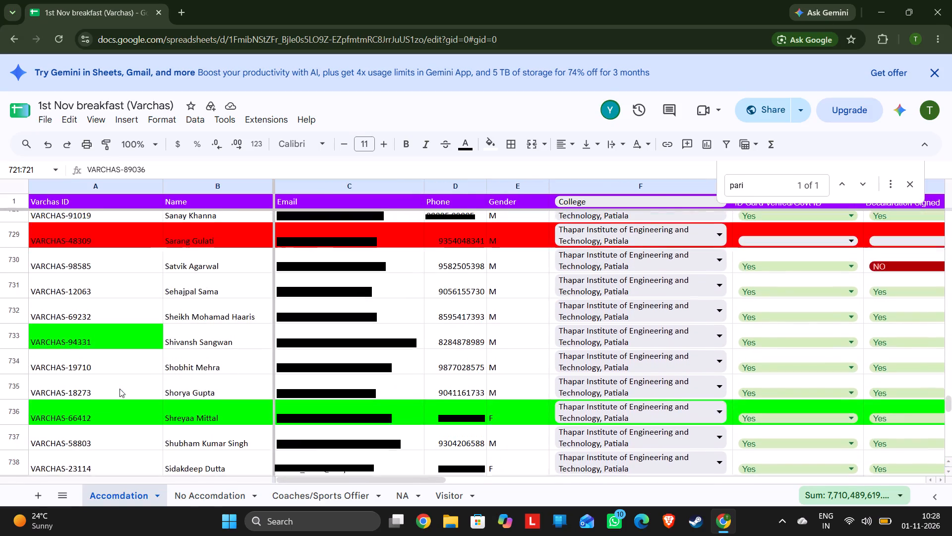
pyautogui.scroll(1, 119, 389)
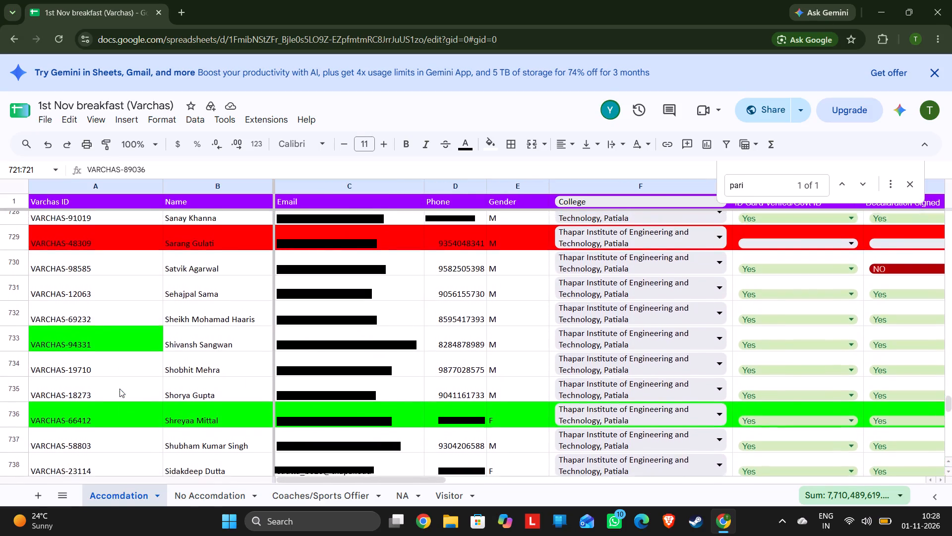
pyautogui.scroll(2, 119, 389)
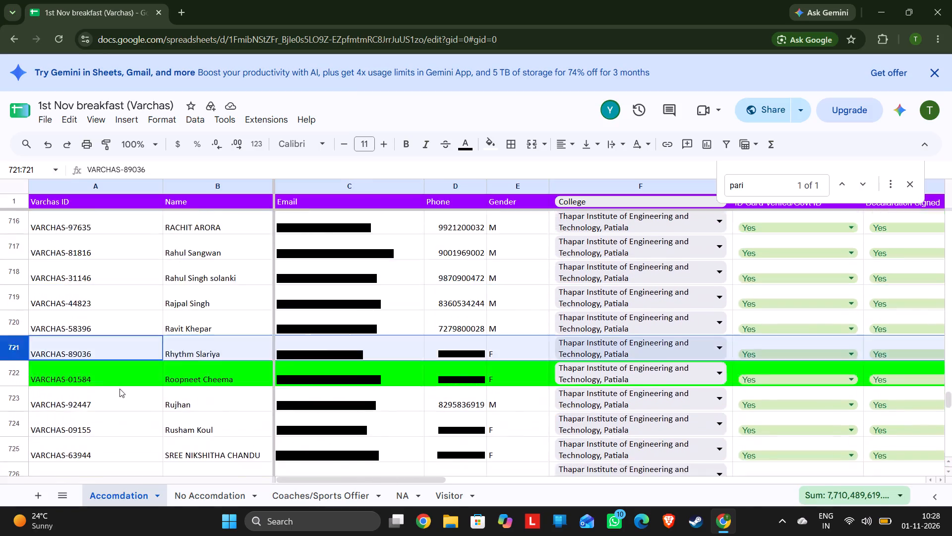
pyautogui.scroll(1, 119, 389)
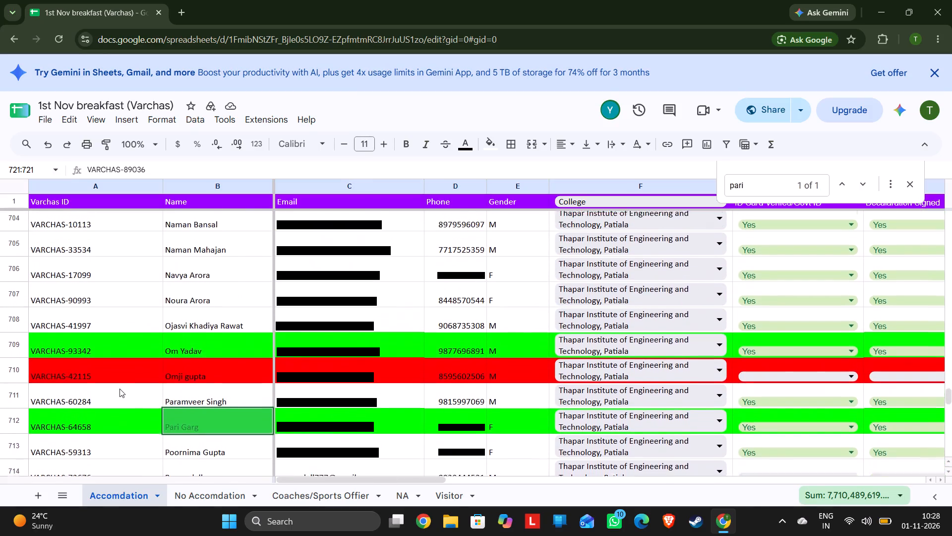
pyautogui.scroll(3, 119, 389)
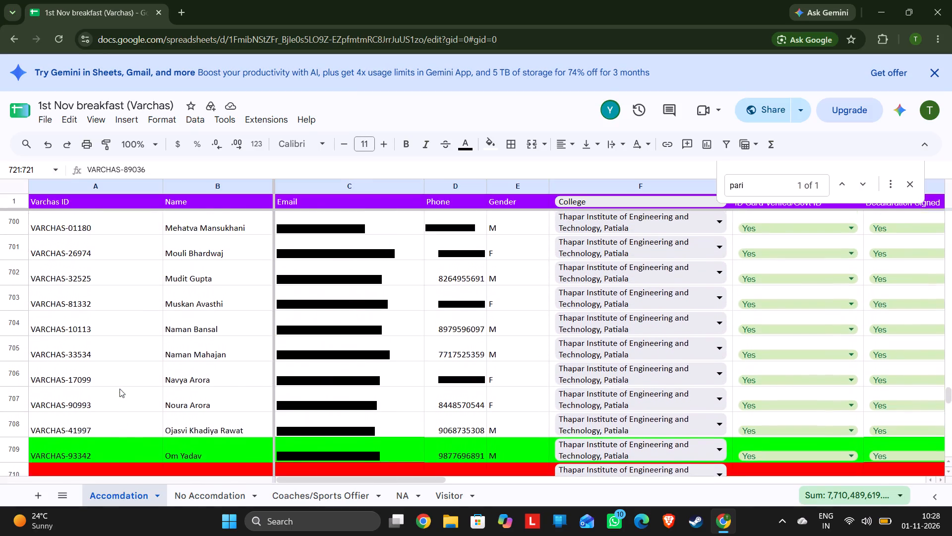
pyautogui.scroll(4, 119, 389)
pyautogui.scroll(-1, 119, 389)
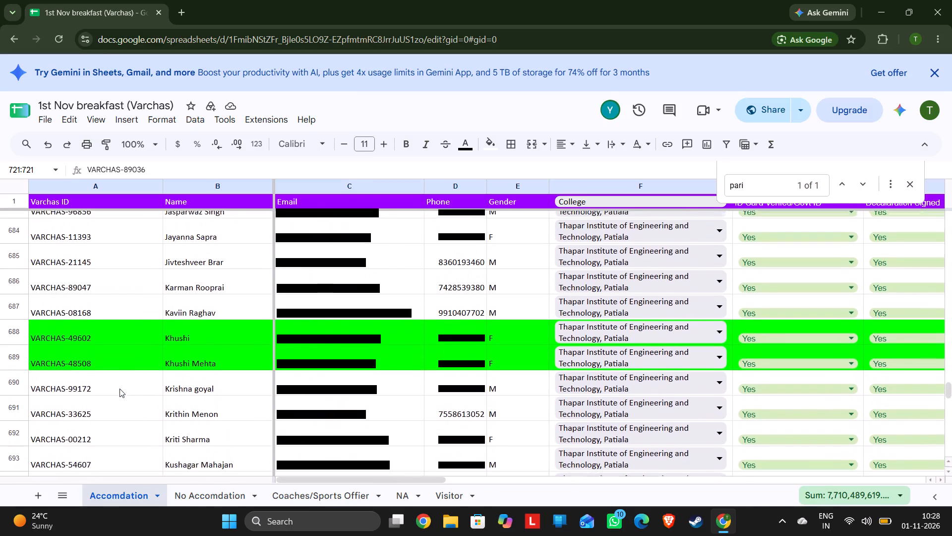
pyautogui.scroll(-3, 119, 389)
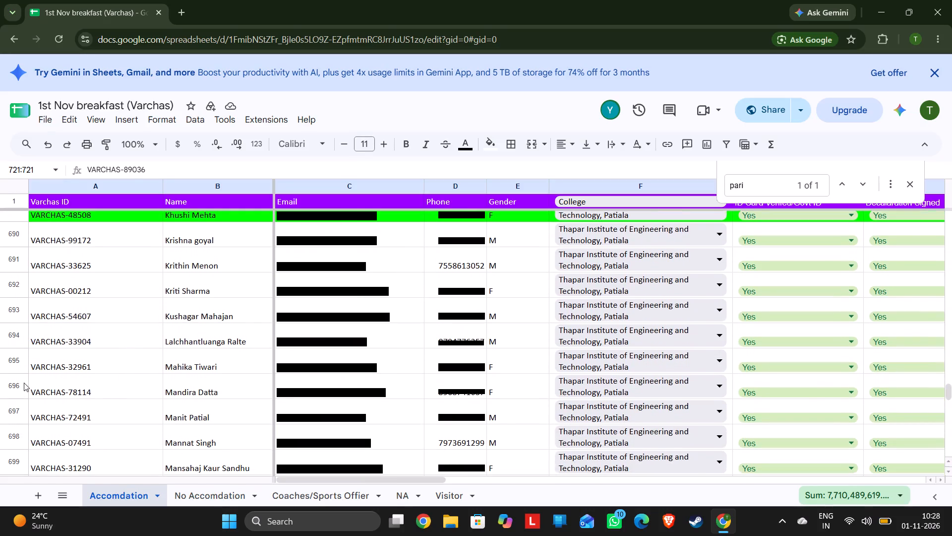
pyautogui.click(24, 383)
pyautogui.moveTo(489, 144); pyautogui.dragTo(546, 202)
pyautogui.click(546, 202)
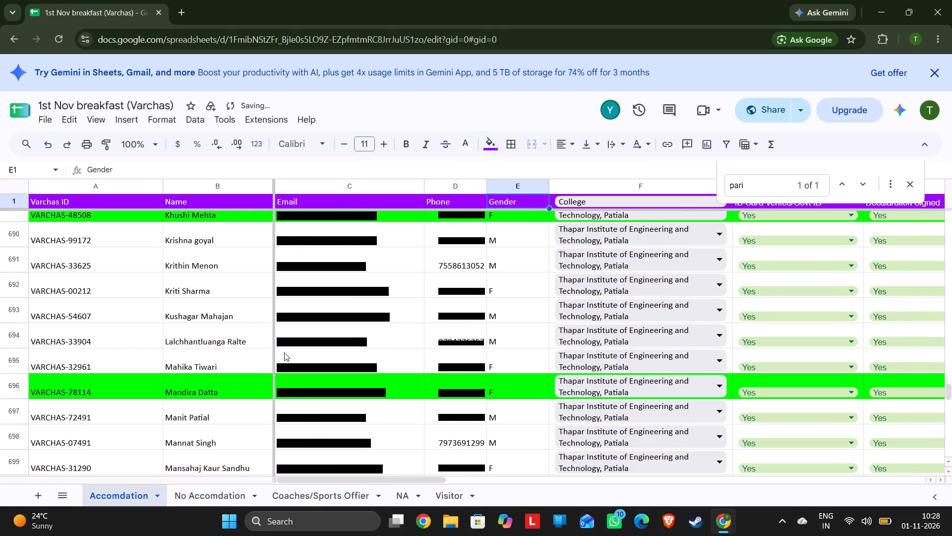
pyautogui.scroll(-2, 281, 394)
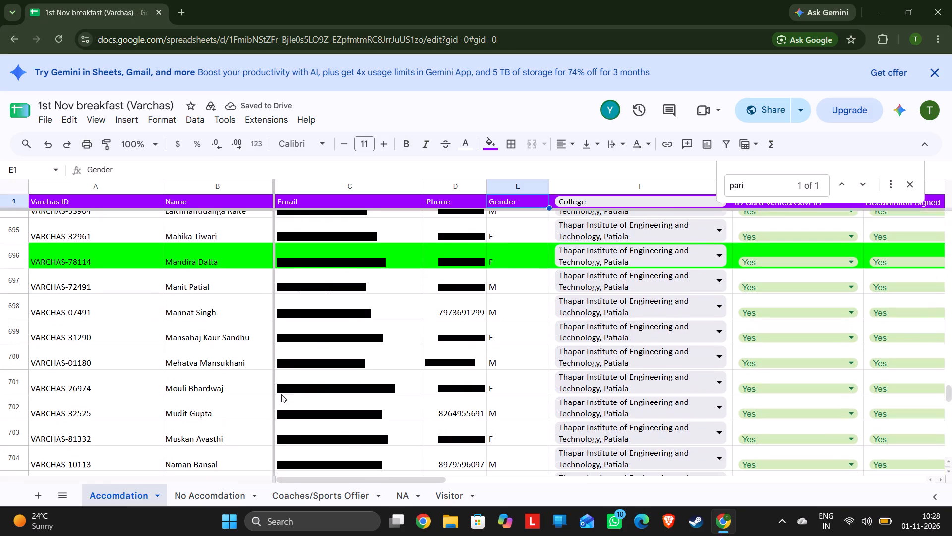
pyautogui.click(16, 381)
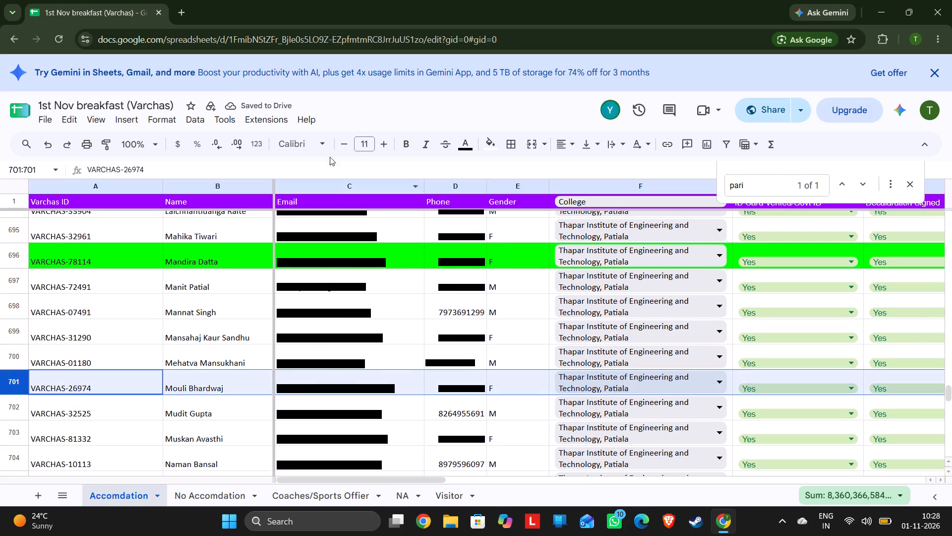
pyautogui.click(491, 143)
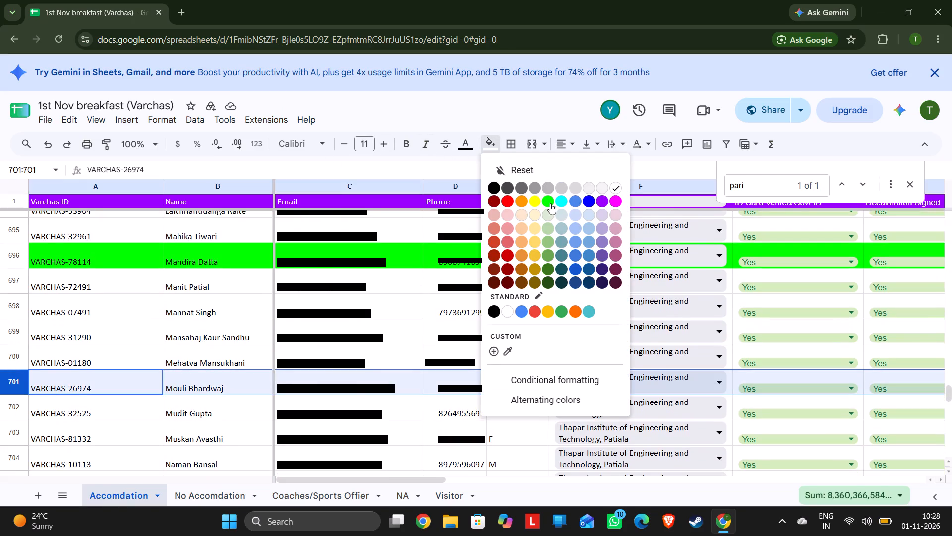
pyautogui.click(550, 203)
# Clear the "pari" text from the sheet search.
pyautogui.doubleClick(756, 189)
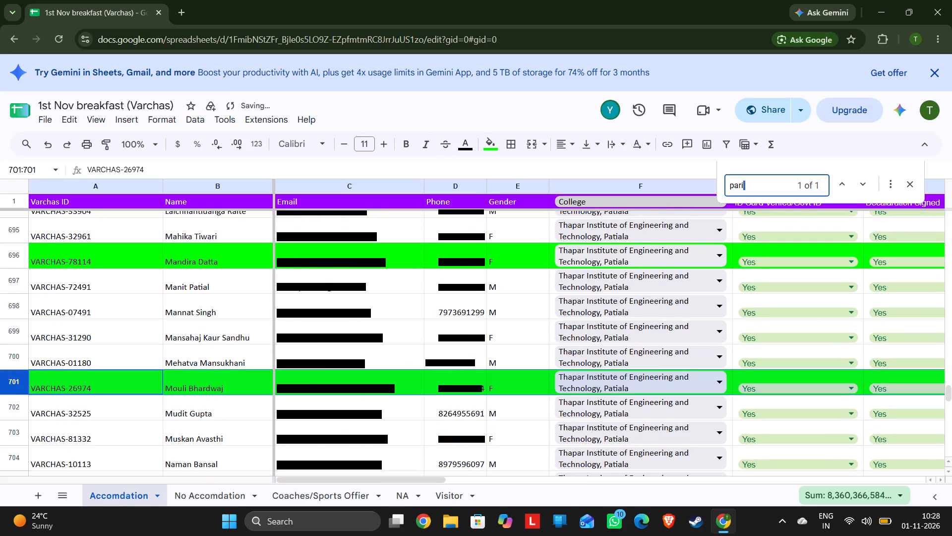
pyautogui.press('BackSpace')
pyautogui.press('BackSpace')
pyautogui.press('BackSpace')
pyautogui.press('BackSpace')
pyautogui.press('BackSpace')
pyautogui.press('BackSpace')
pyautogui.press('BackSpace')
pyautogui.press('BackSpace')
pyautogui.press('BackSpace')
pyautogui.press('BackSpace')
pyautogui.press('BackSpace')
pyautogui.press('BackSpace')
pyautogui.press('BackSpace')
pyautogui.press('BackSpace')
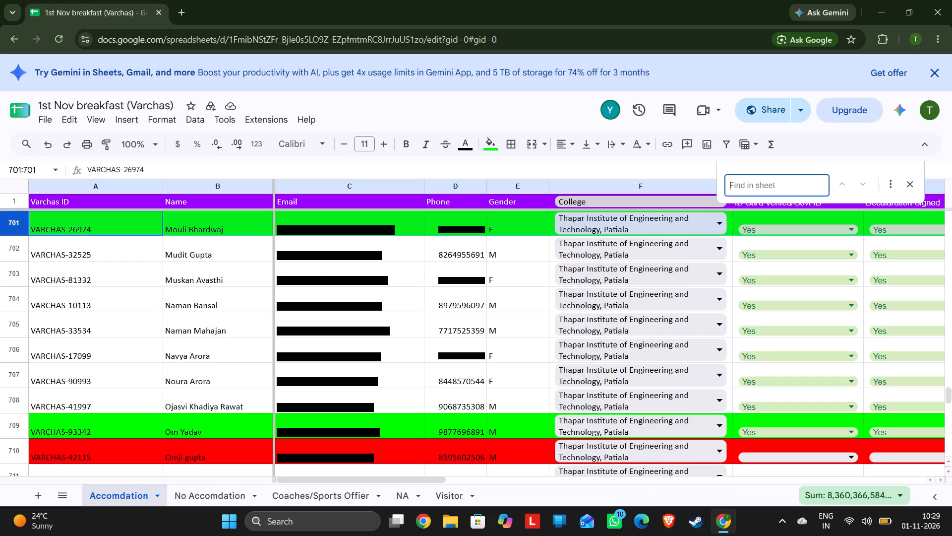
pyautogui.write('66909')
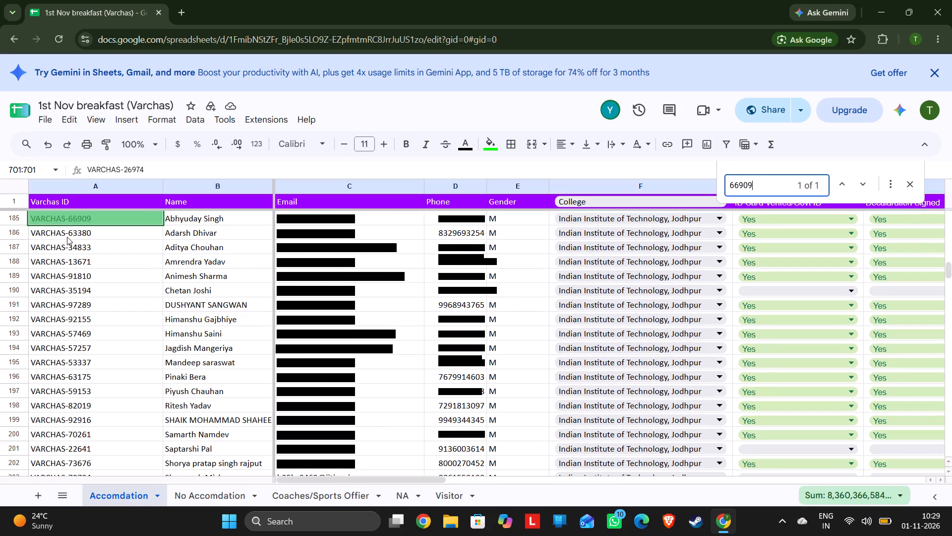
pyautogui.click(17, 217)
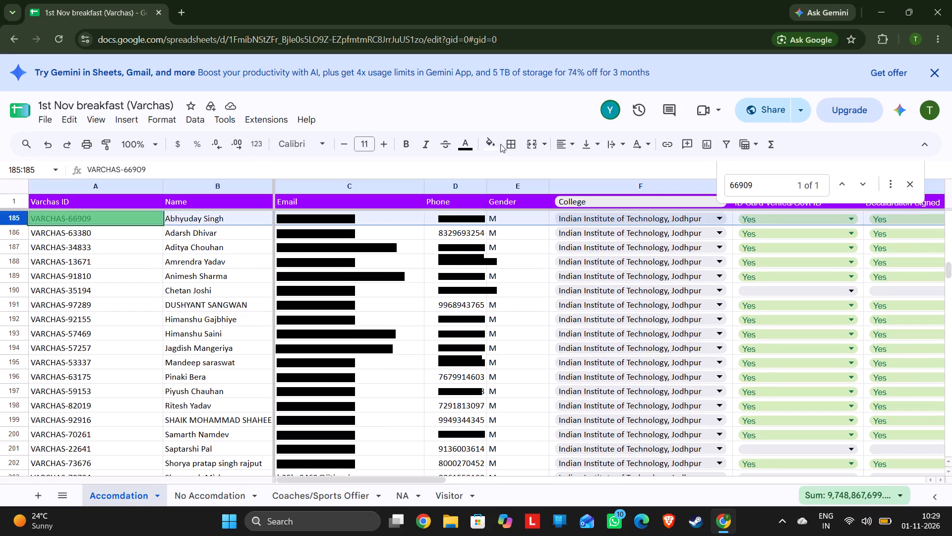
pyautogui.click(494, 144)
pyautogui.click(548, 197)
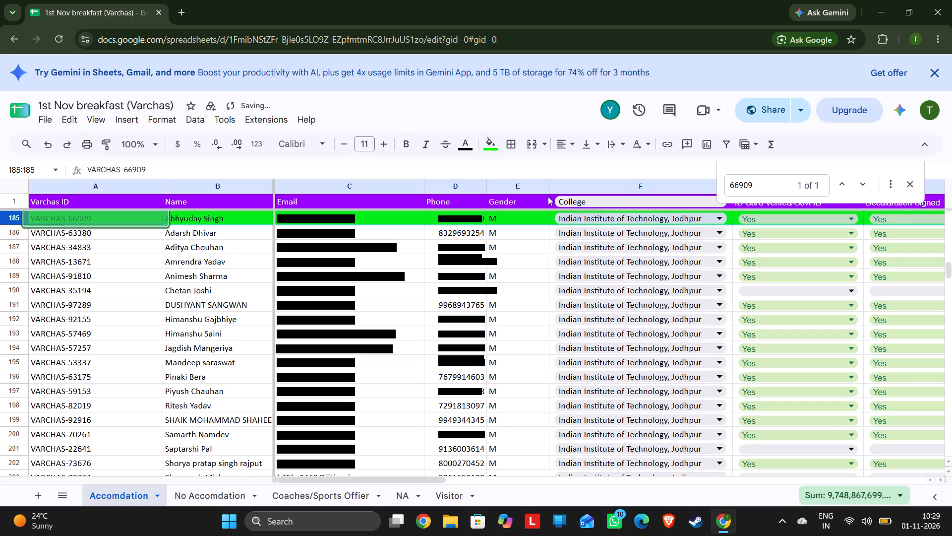
pyautogui.doubleClick(772, 191)
pyautogui.press('BackSpace')
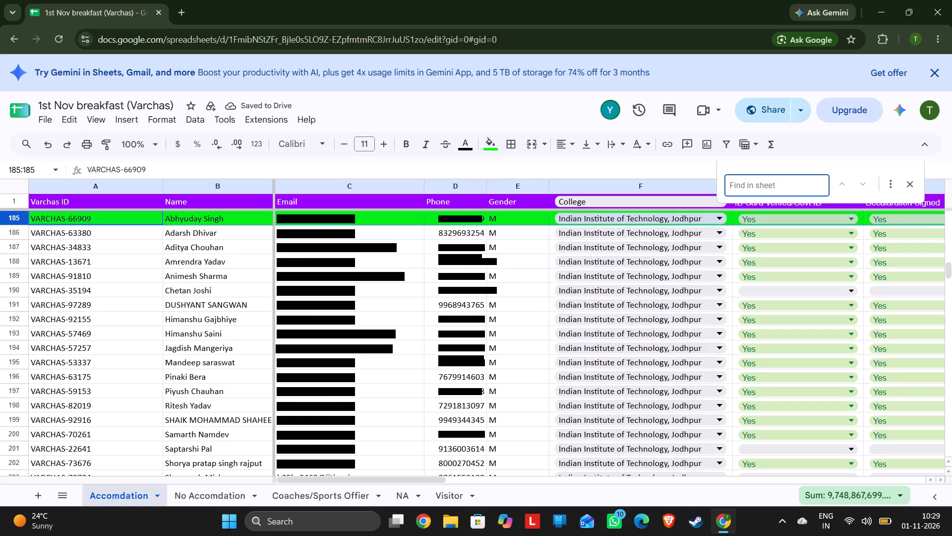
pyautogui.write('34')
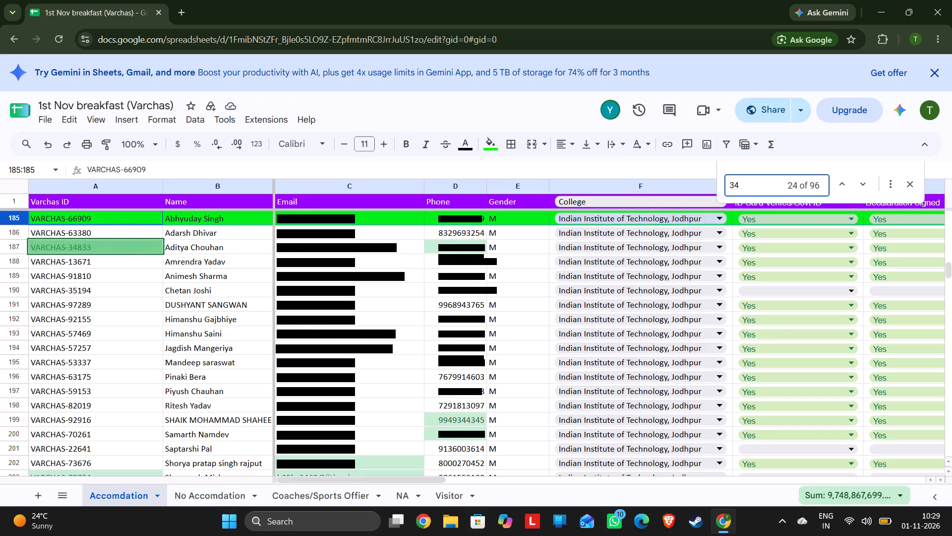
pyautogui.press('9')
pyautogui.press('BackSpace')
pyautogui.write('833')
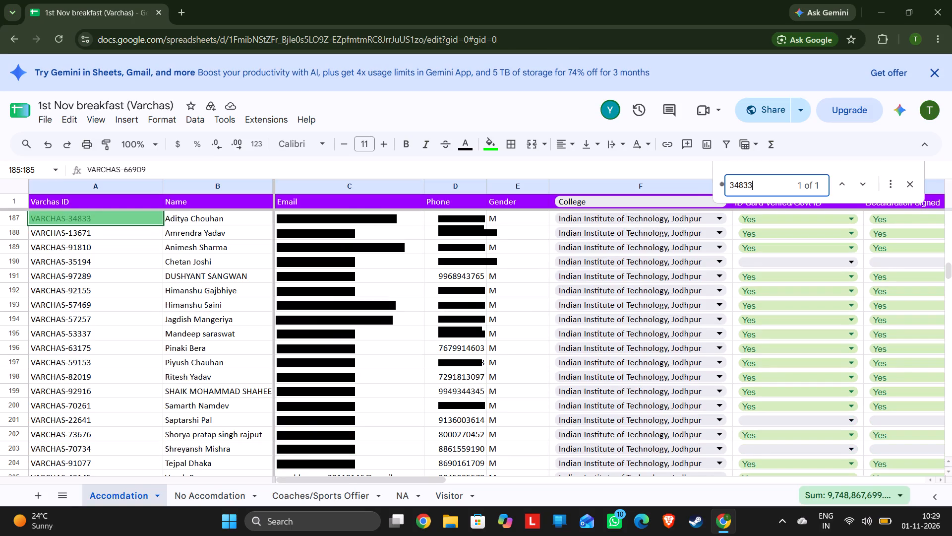
pyautogui.click(18, 221)
pyautogui.click(492, 139)
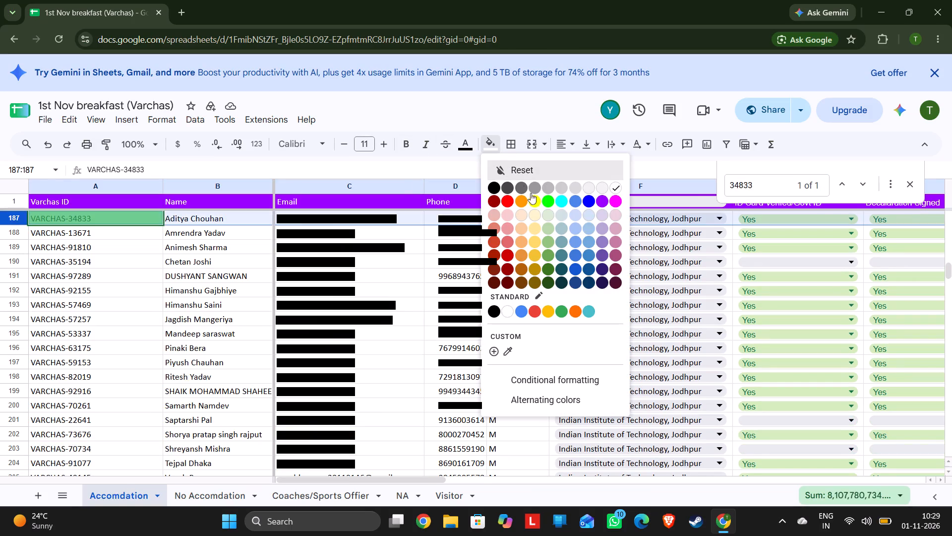
pyautogui.click(549, 204)
pyautogui.doubleClick(755, 187)
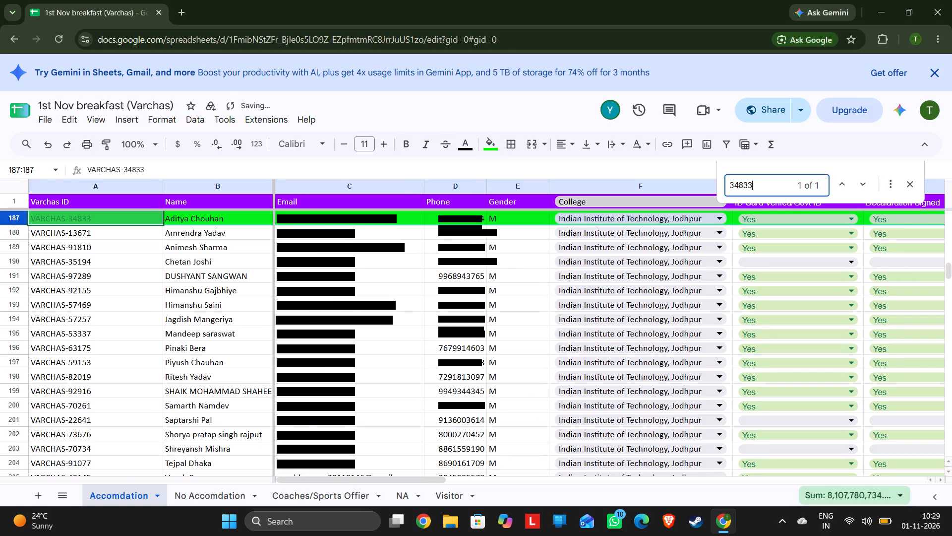
pyautogui.press('BackSpace')
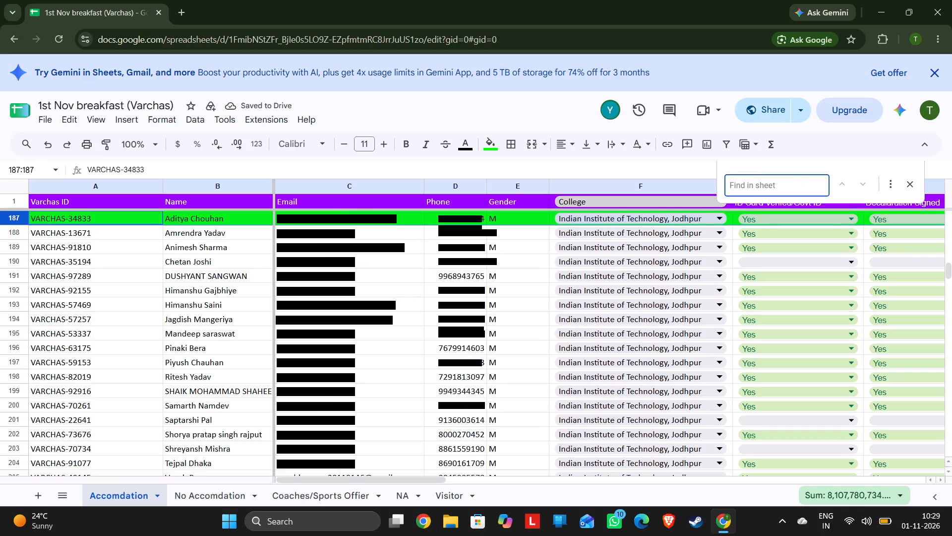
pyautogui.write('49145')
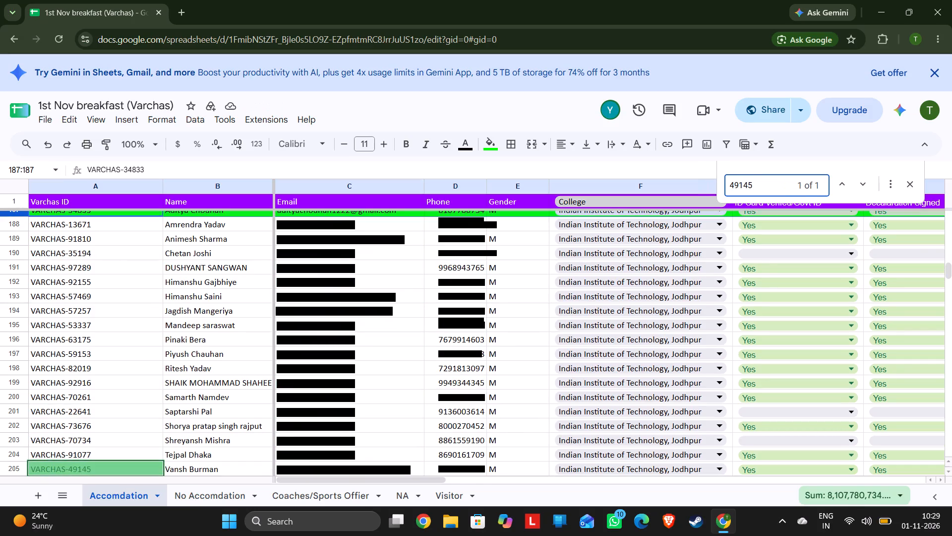
pyautogui.click(13, 469)
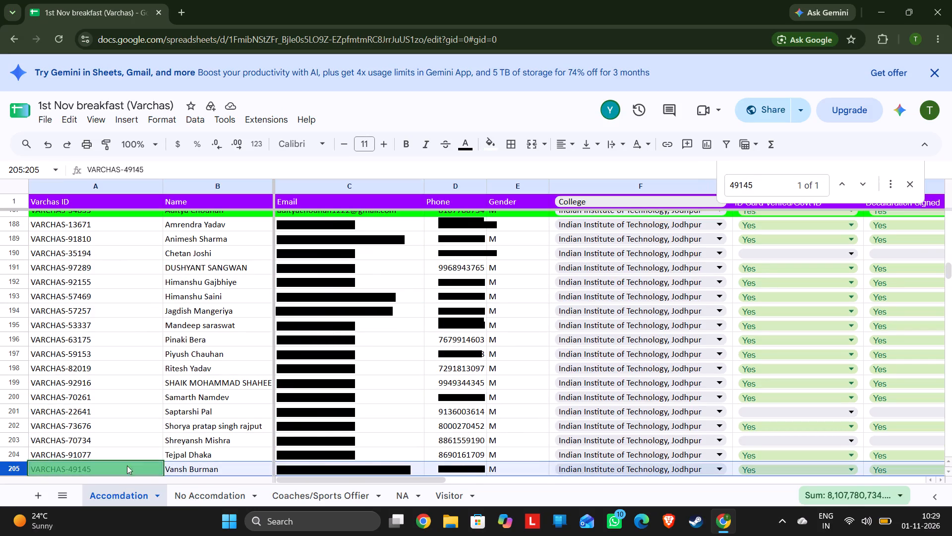
pyautogui.click(495, 141)
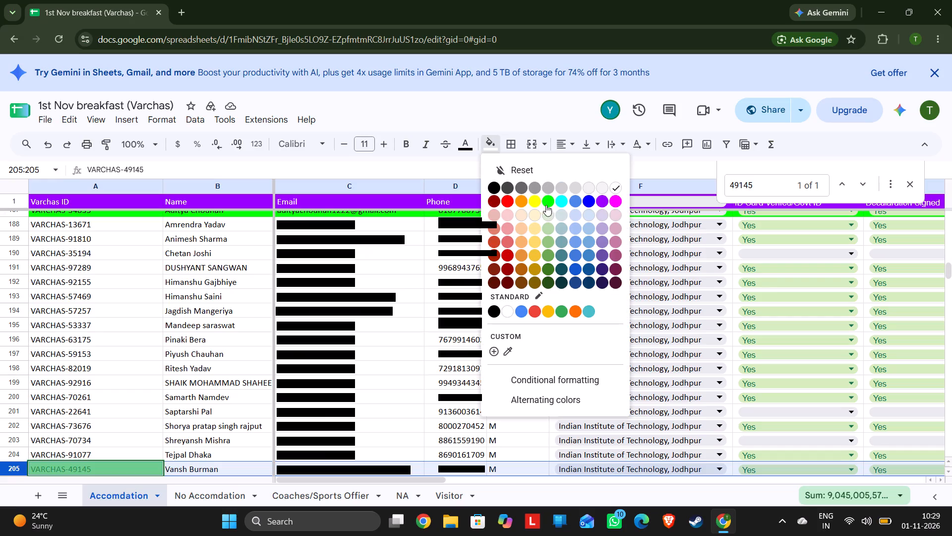
pyautogui.click(551, 200)
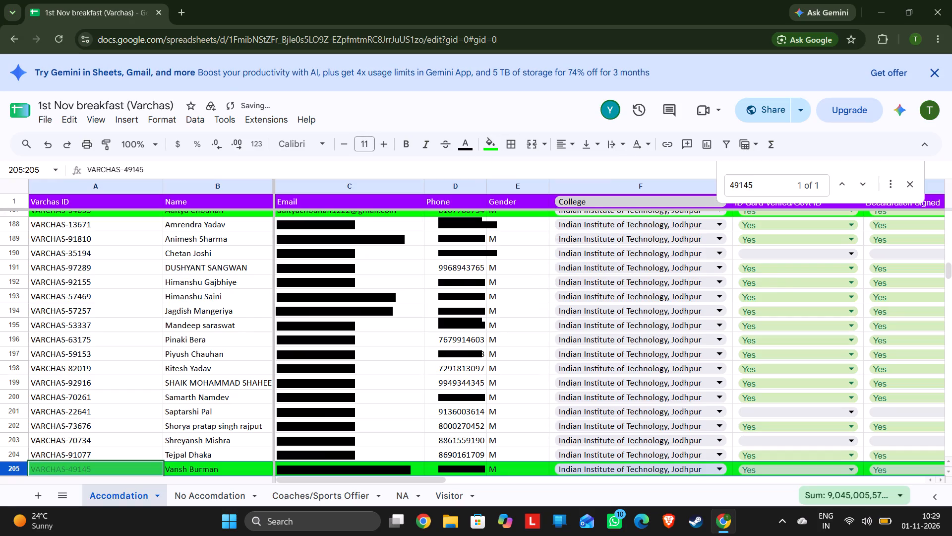
pyautogui.doubleClick(770, 184)
pyautogui.press('BackSpace')
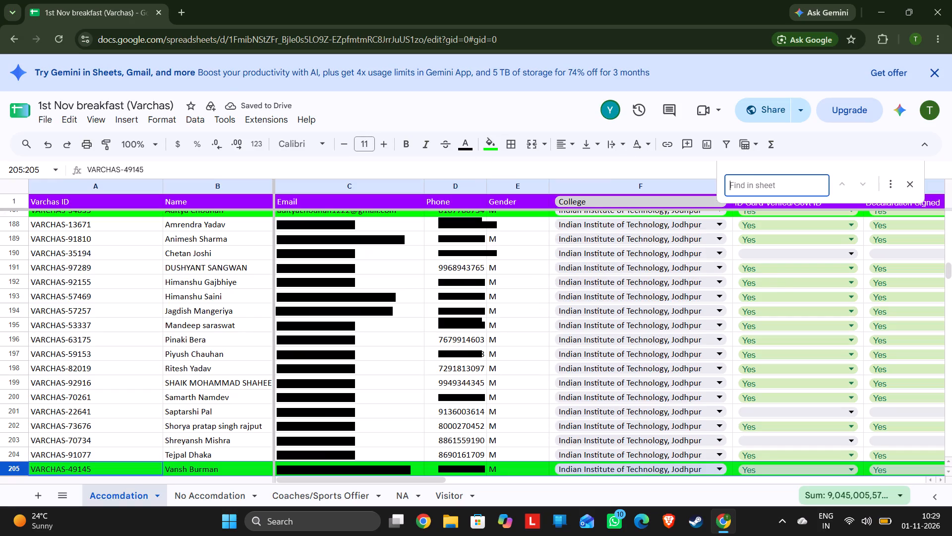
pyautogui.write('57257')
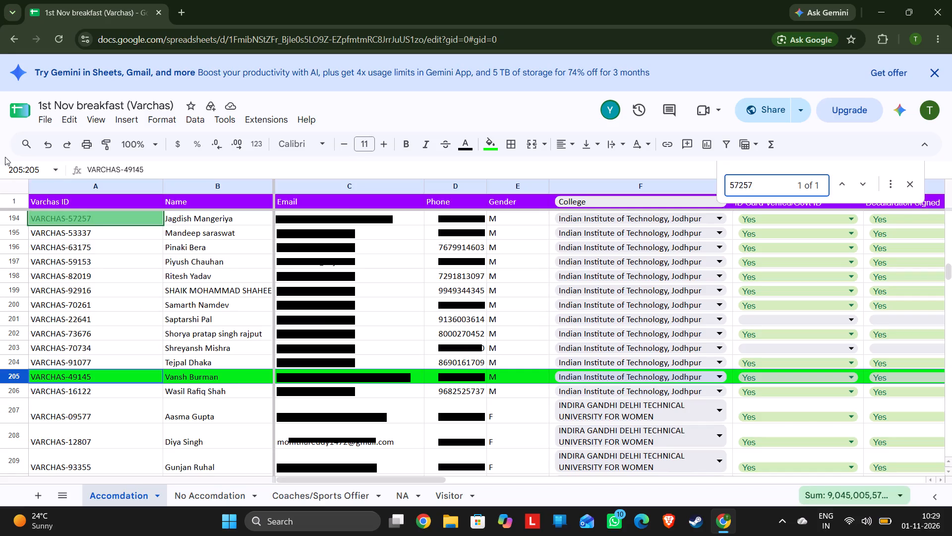
pyautogui.click(16, 221)
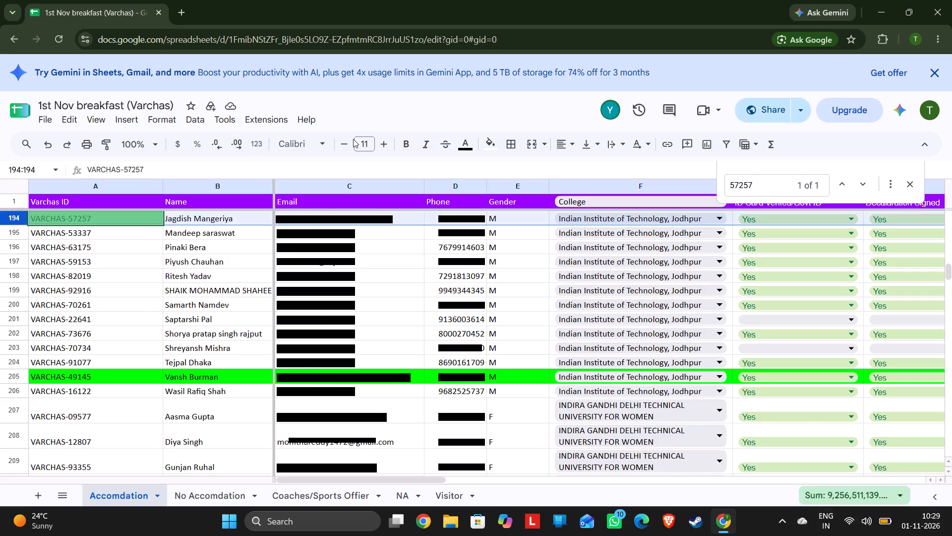
pyautogui.click(491, 144)
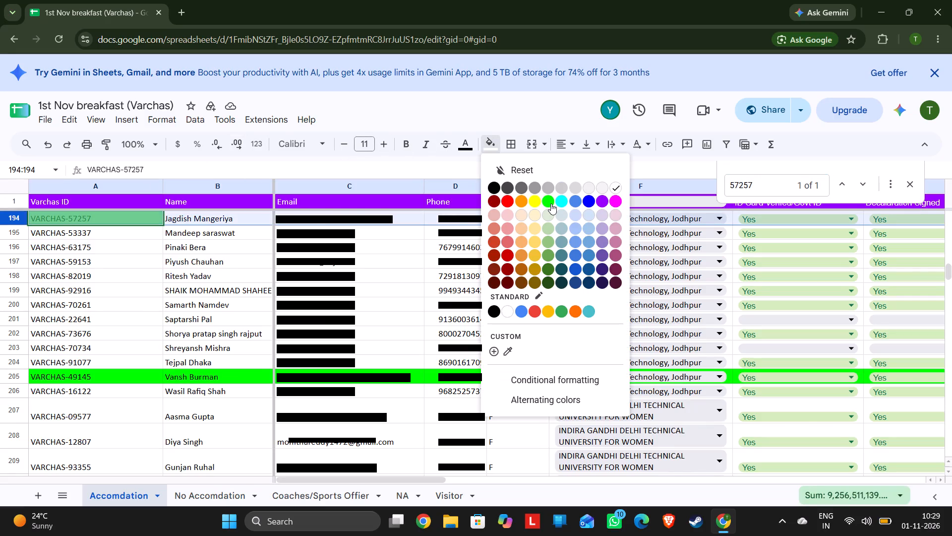
pyautogui.click(551, 203)
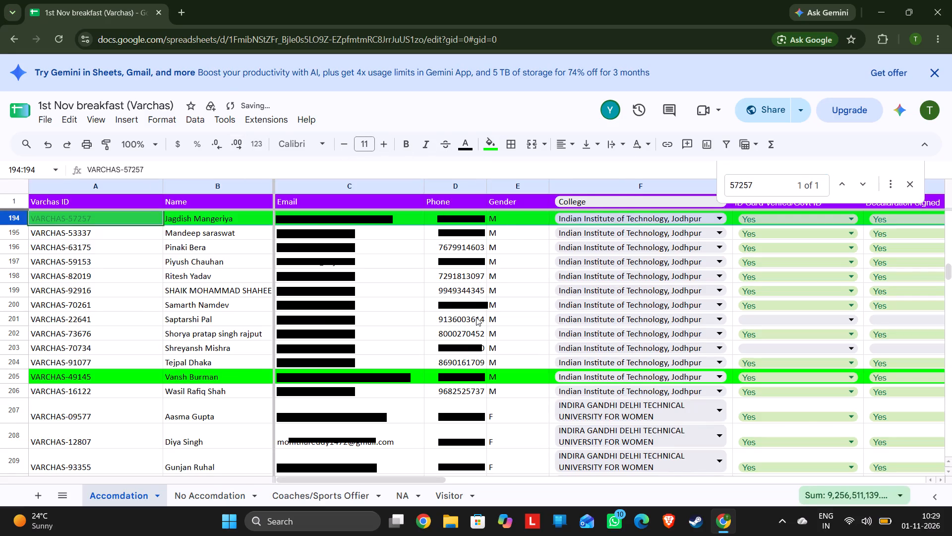
pyautogui.scroll(2, 240, 313)
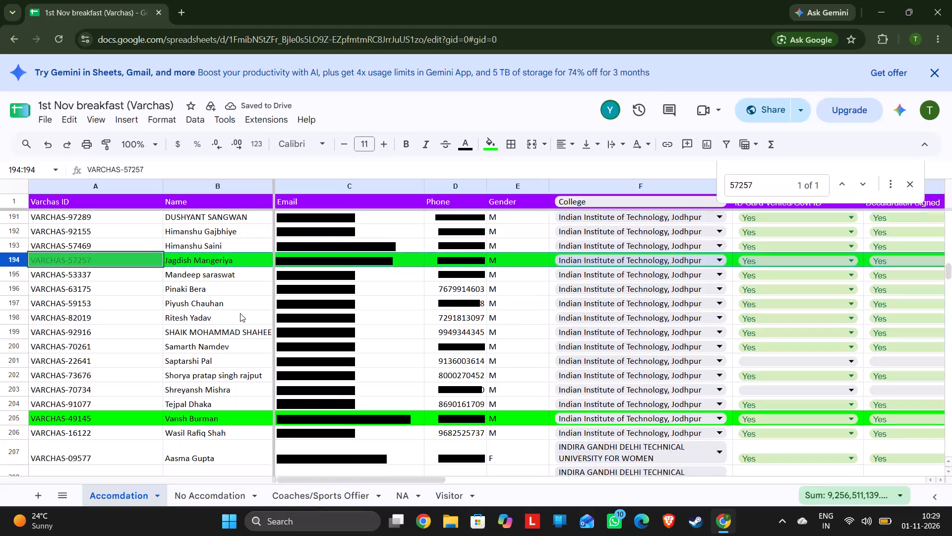
pyautogui.scroll(2, 240, 313)
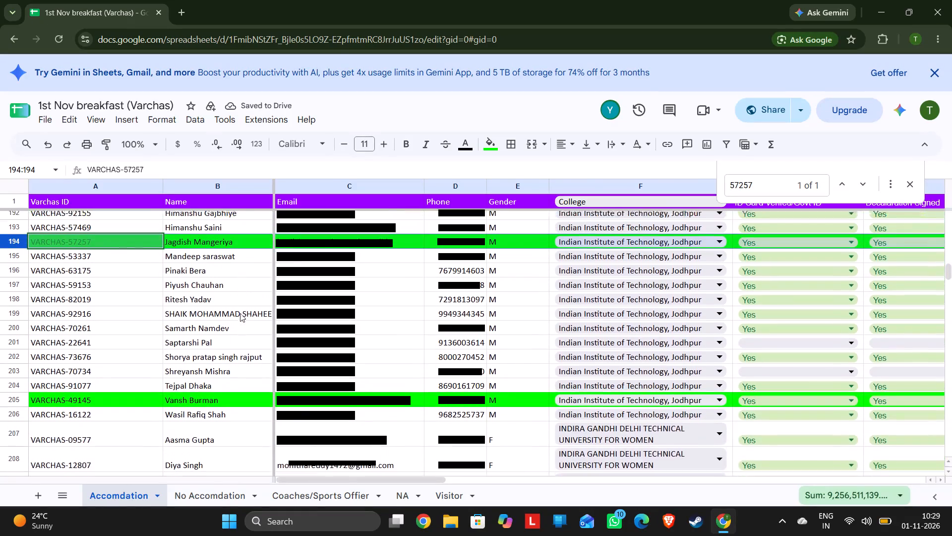
pyautogui.scroll(2, 240, 313)
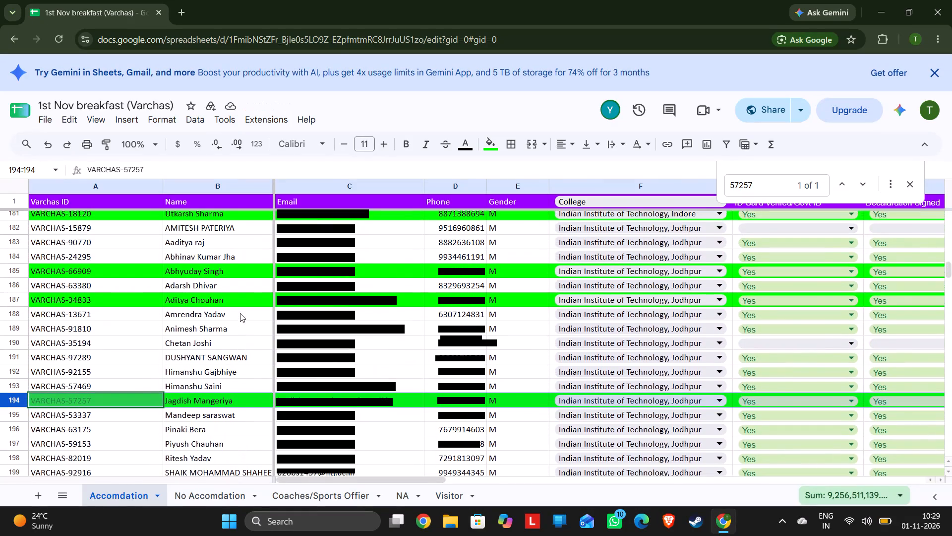
pyautogui.scroll(1, 240, 313)
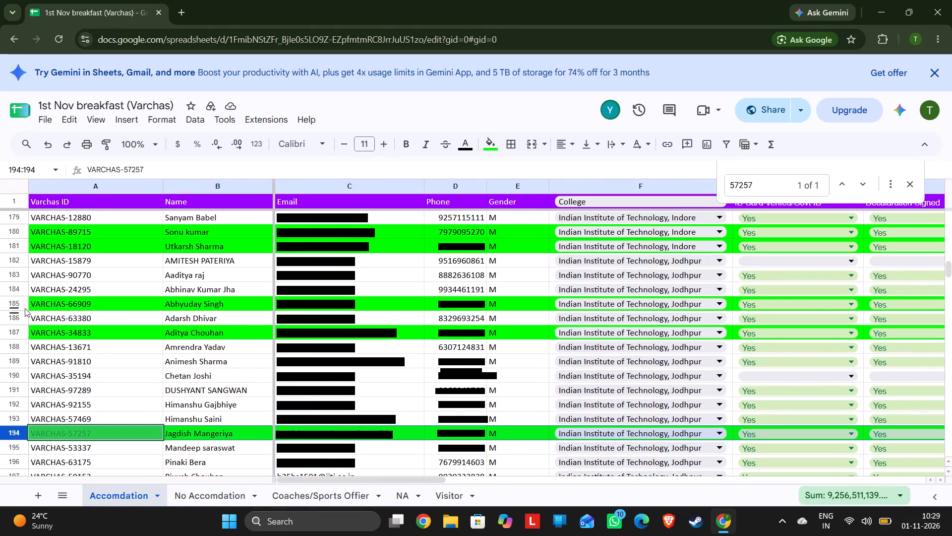
pyautogui.click(25, 308)
pyautogui.click(492, 146)
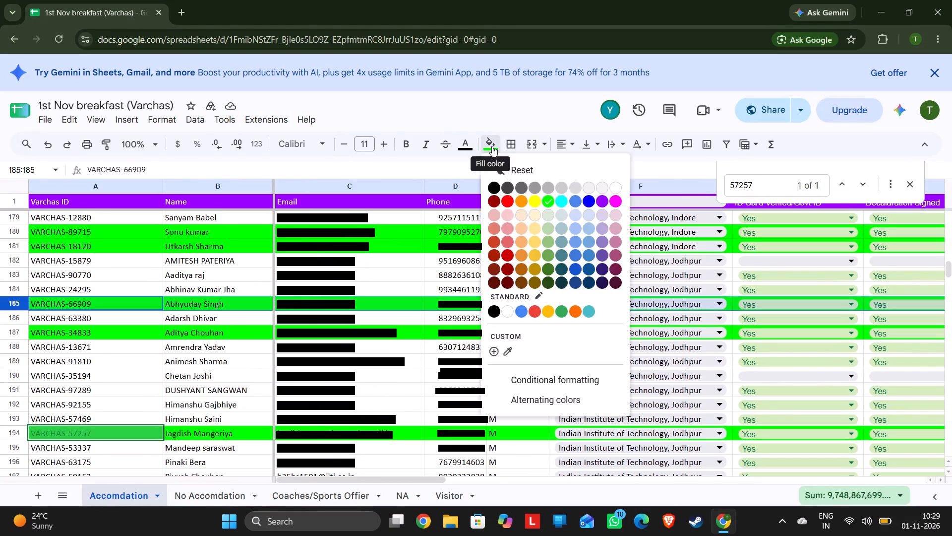
pyautogui.click(530, 201)
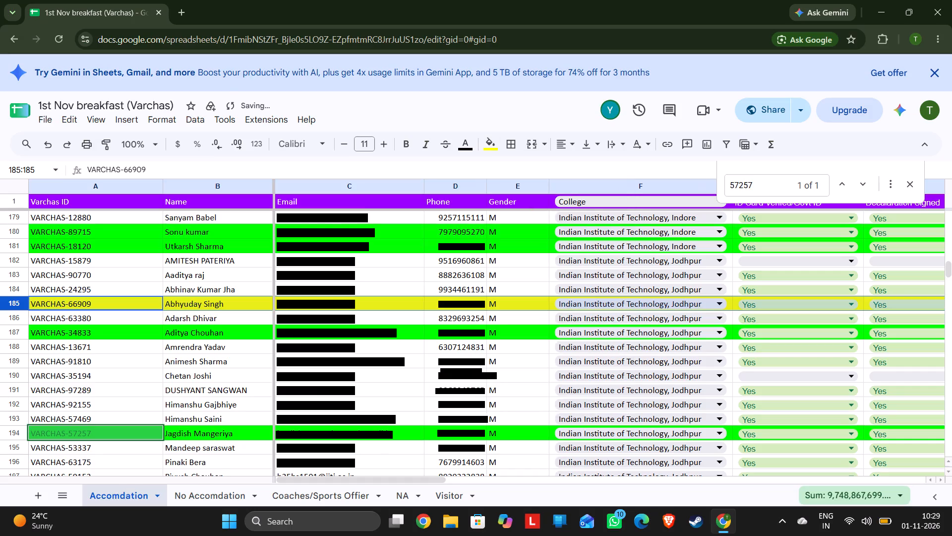
pyautogui.doubleClick(761, 187)
pyautogui.press('BackSpace')
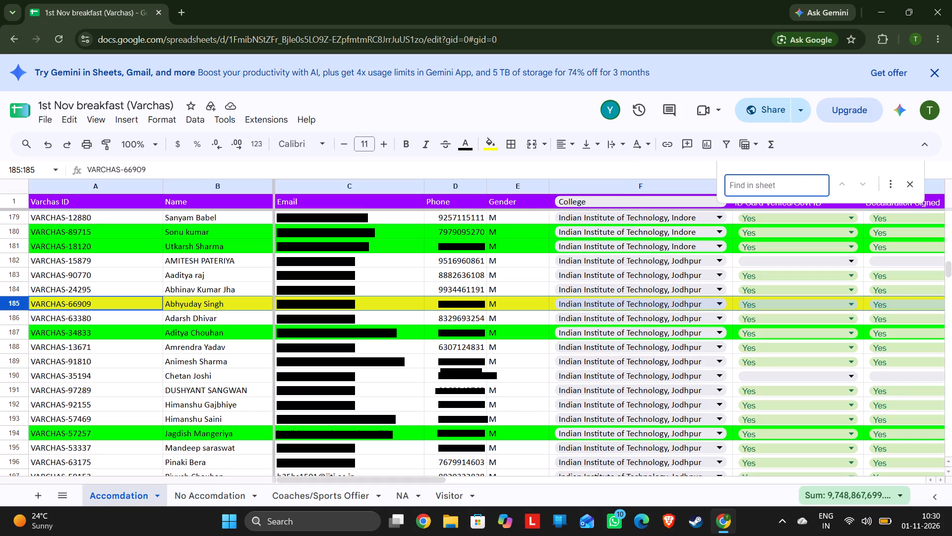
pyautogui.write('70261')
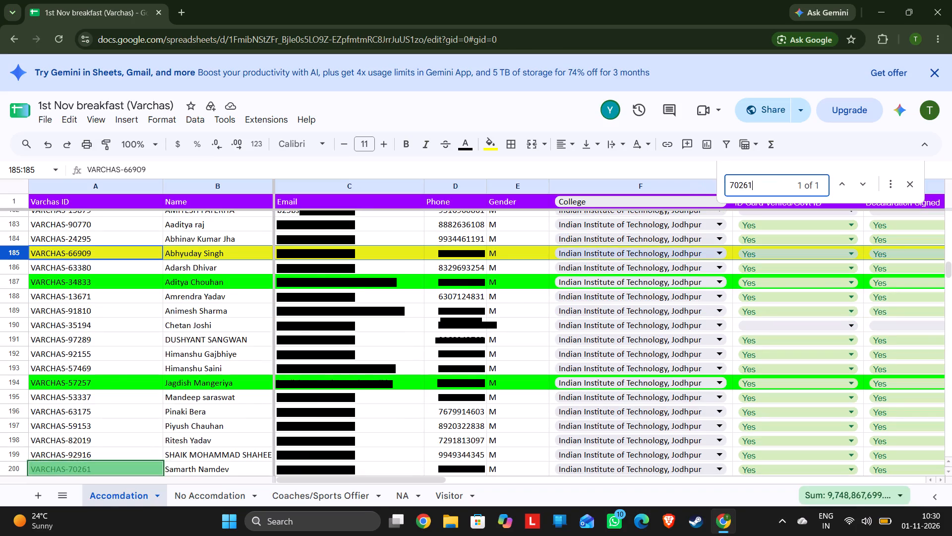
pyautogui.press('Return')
pyautogui.click(15, 469)
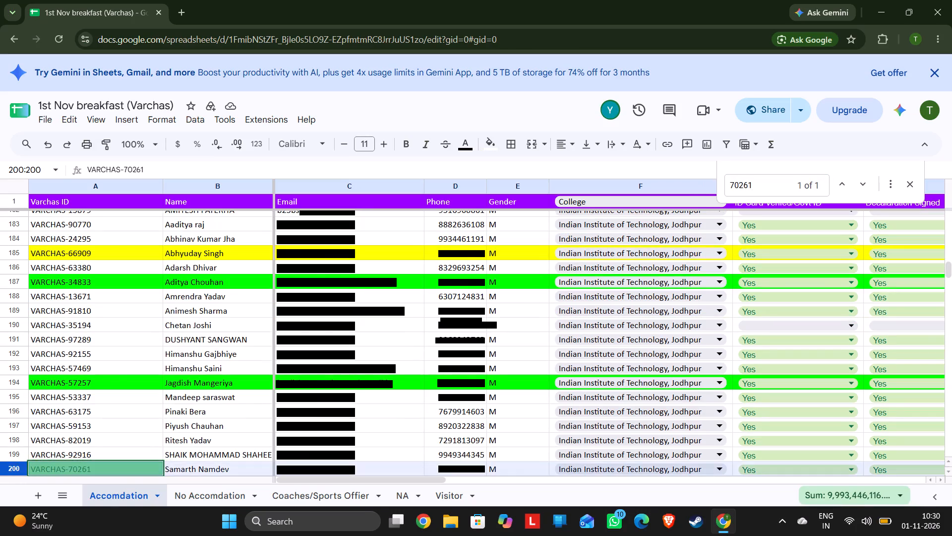
pyautogui.click(486, 148)
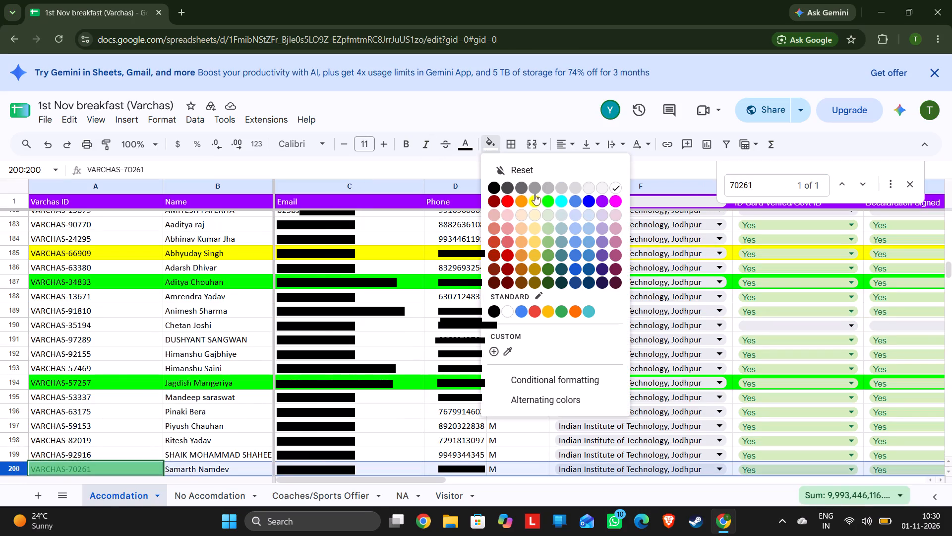
pyautogui.click(547, 199)
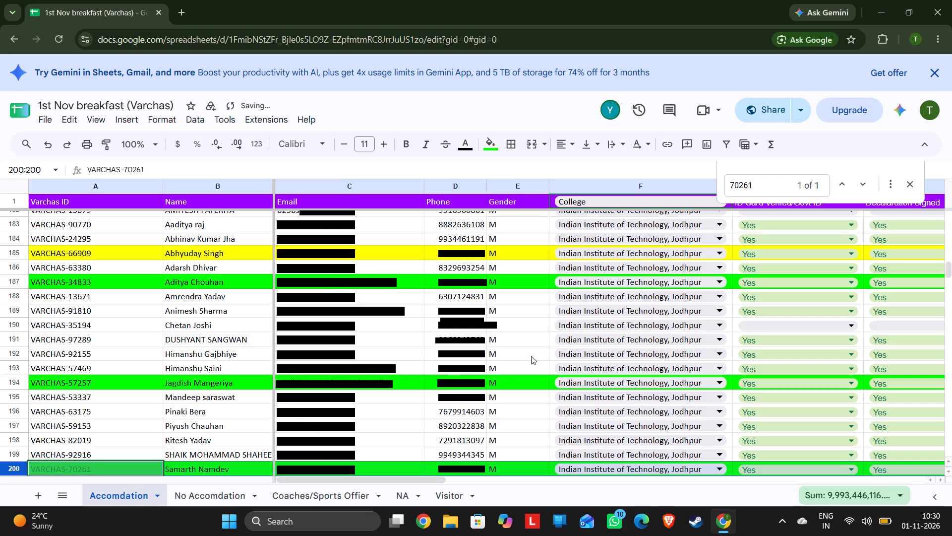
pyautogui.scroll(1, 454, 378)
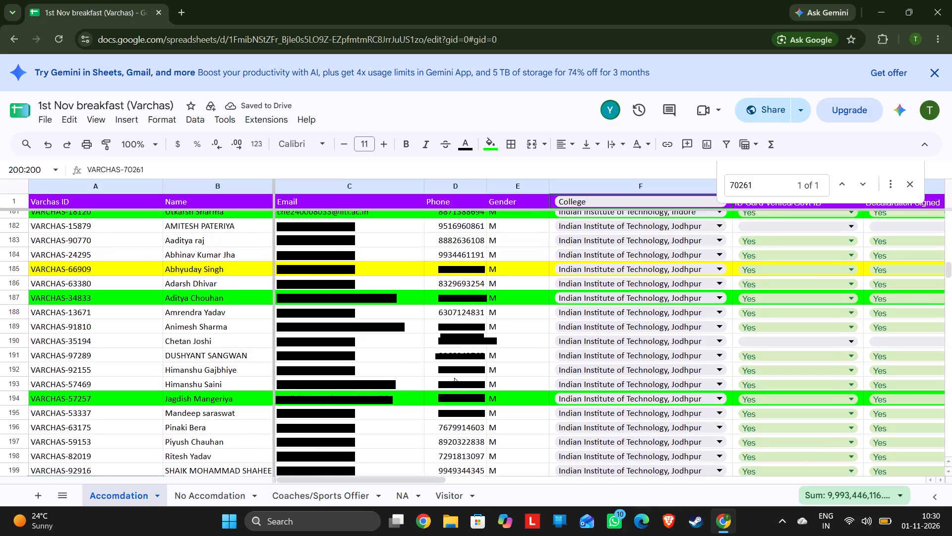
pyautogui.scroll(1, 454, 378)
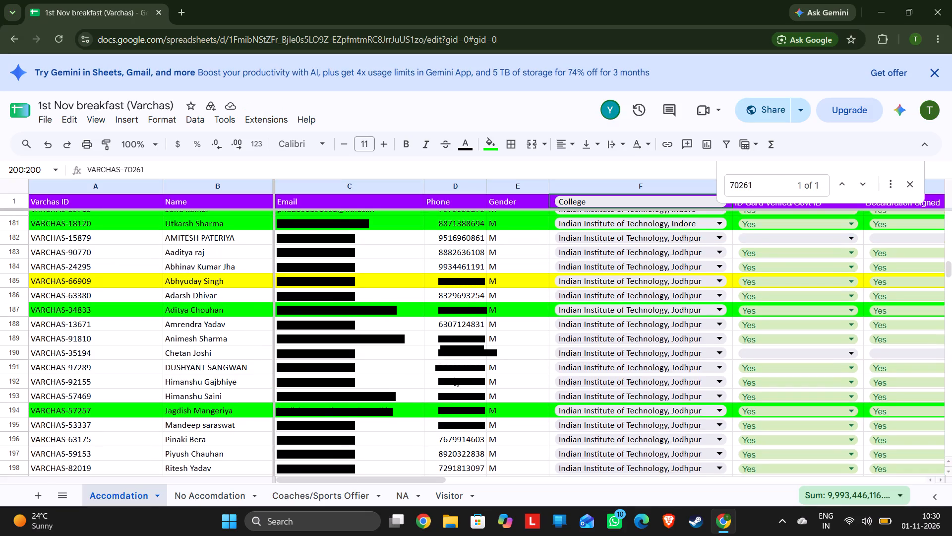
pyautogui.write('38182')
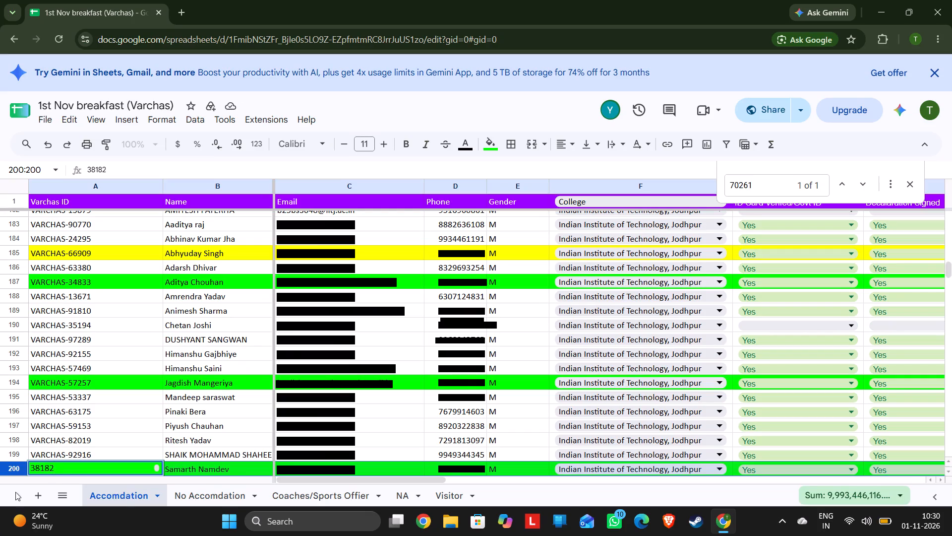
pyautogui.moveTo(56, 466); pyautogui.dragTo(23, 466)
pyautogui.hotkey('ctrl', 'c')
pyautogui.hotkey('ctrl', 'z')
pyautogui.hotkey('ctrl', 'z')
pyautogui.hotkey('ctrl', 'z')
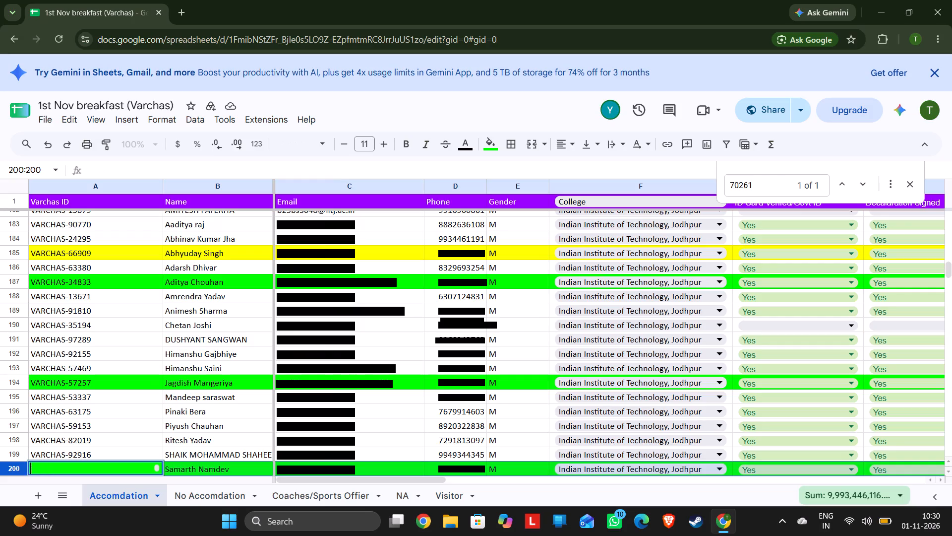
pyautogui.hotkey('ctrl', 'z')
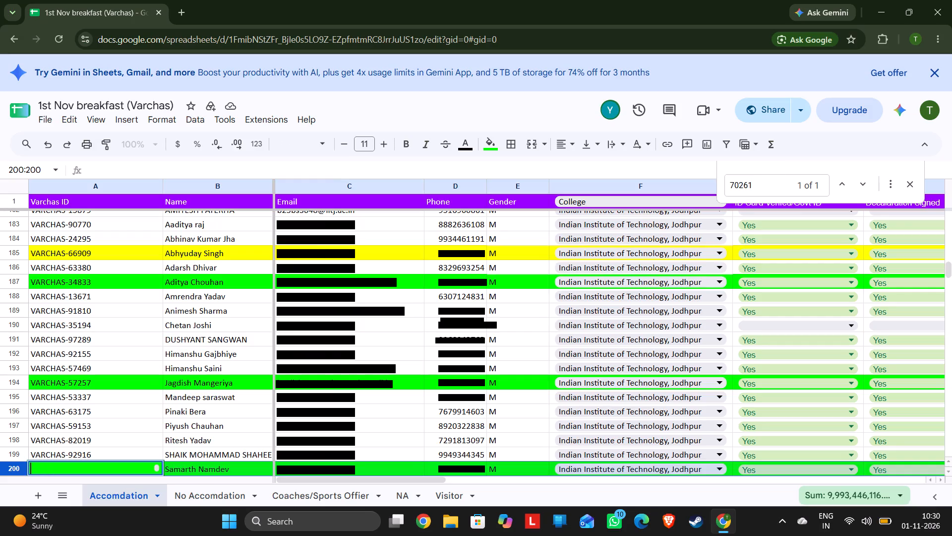
pyautogui.doubleClick(759, 181)
pyautogui.press('BackSpace')
pyautogui.hotkey('ctrl', 'v')
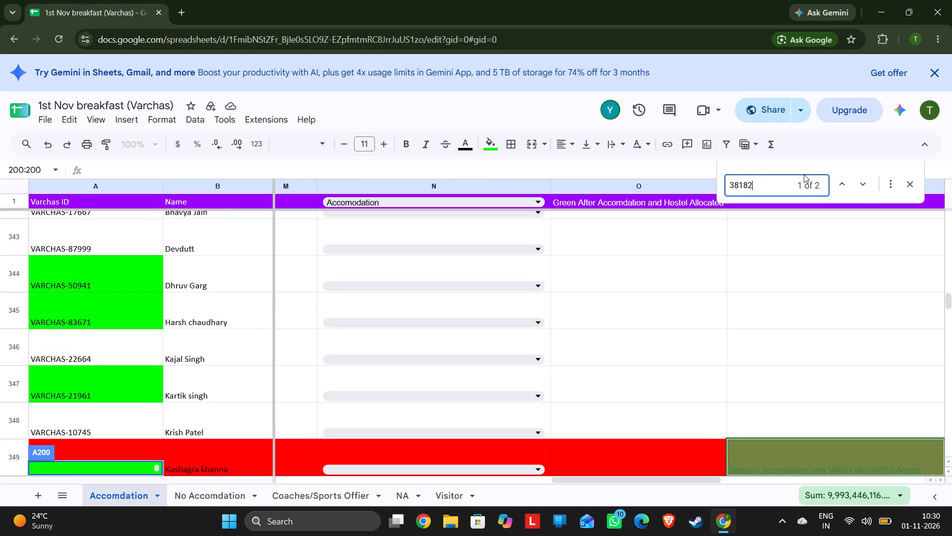
pyautogui.press('Return')
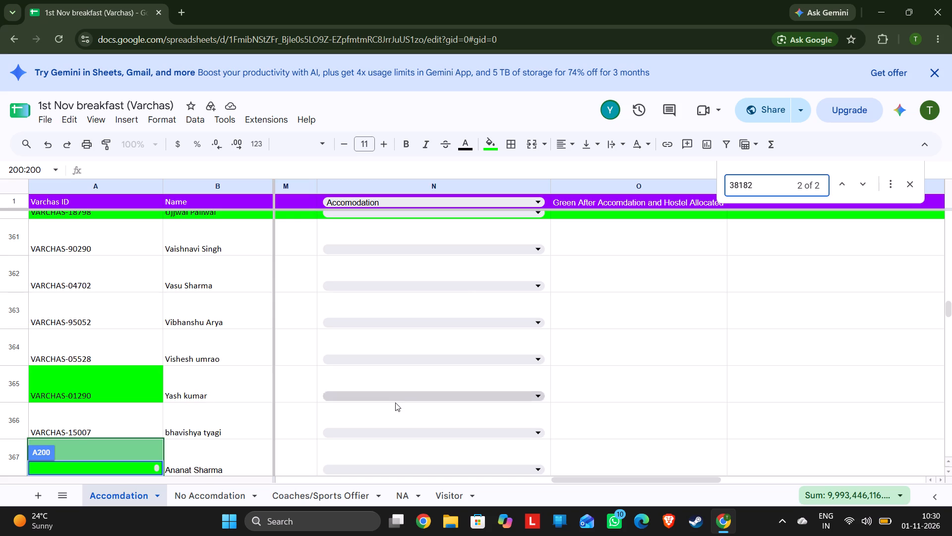
pyautogui.scroll(-2, 395, 402)
pyautogui.click(5, 307)
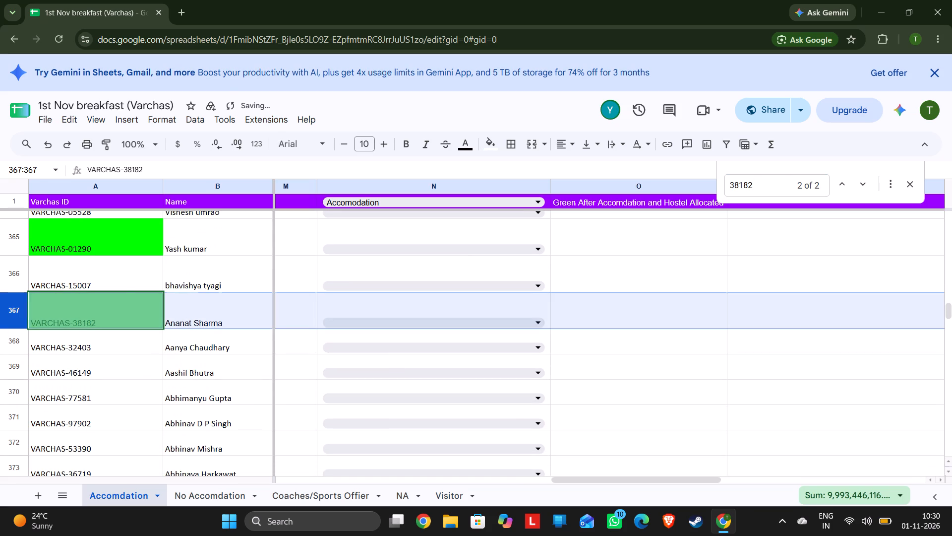
pyautogui.click(488, 140)
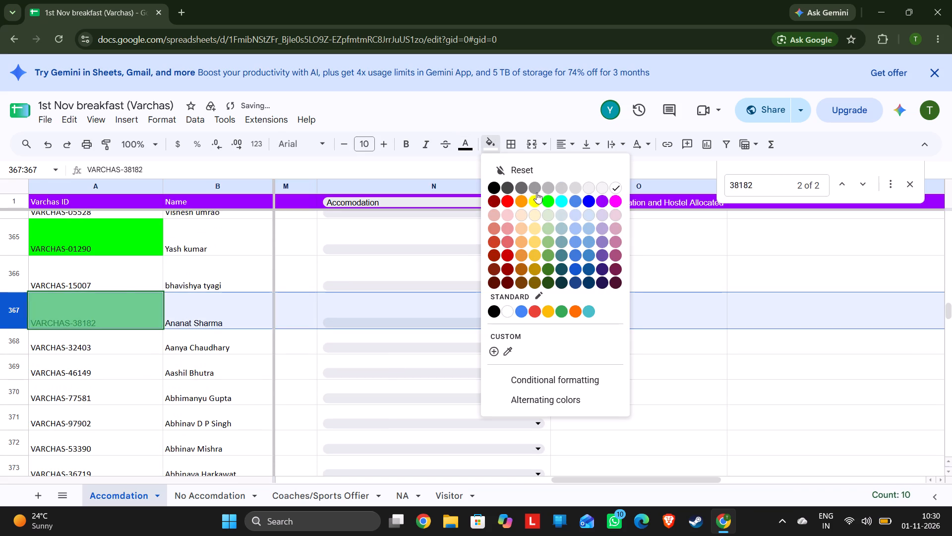
pyautogui.click(545, 196)
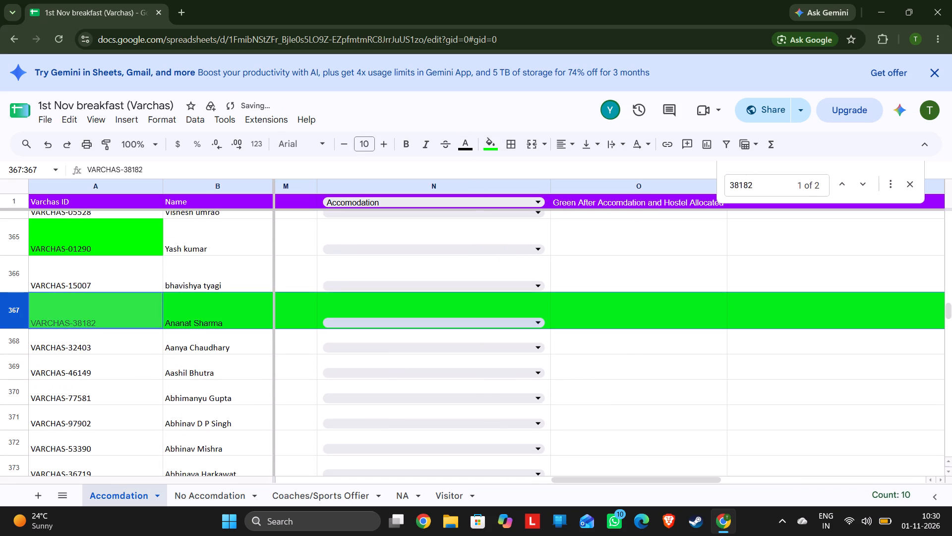
# Search the sheet for the participant name hanna, and change the search text to aahana.
pyautogui.doubleClick(758, 180)
pyautogui.press('BackSpace')
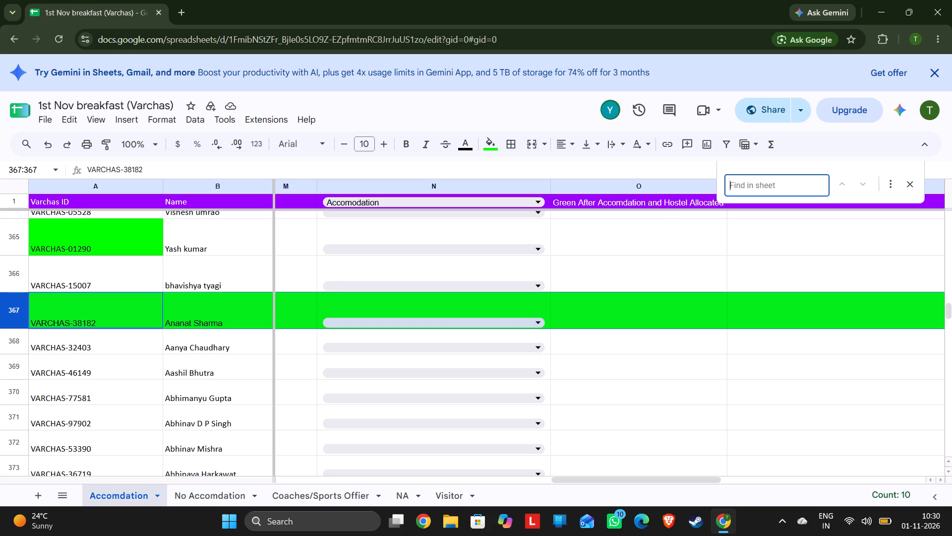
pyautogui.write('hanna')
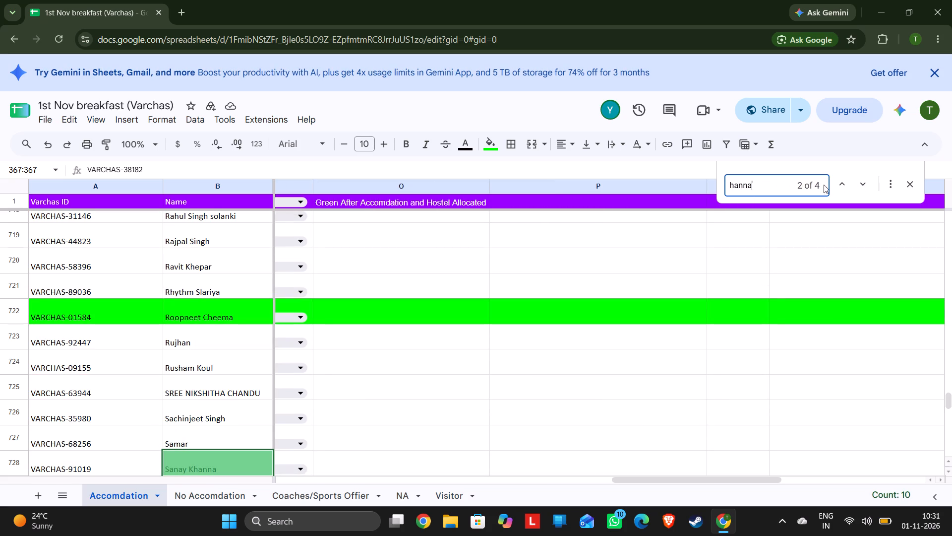
pyautogui.click(734, 186)
pyautogui.press('BackSpace')
pyautogui.press('a')
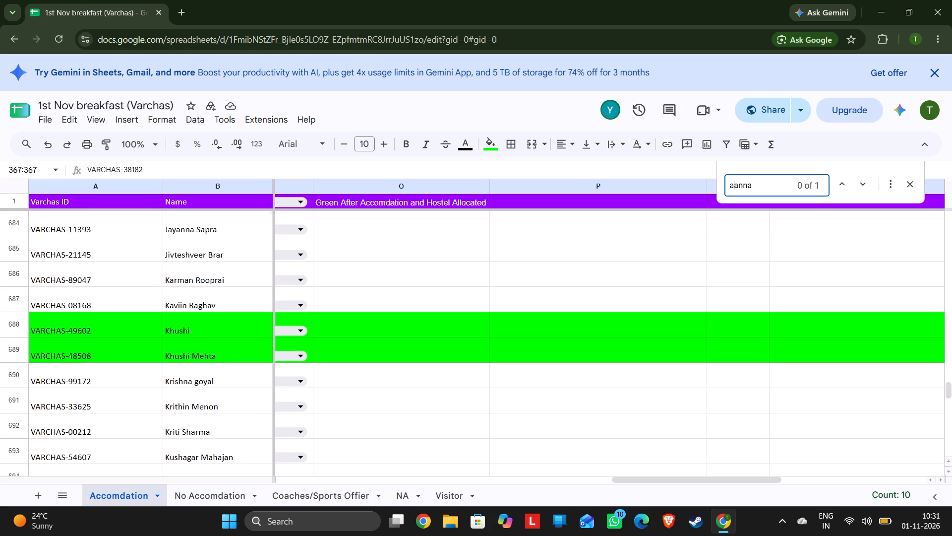
pyautogui.click(762, 187)
pyautogui.press('BackSpace')
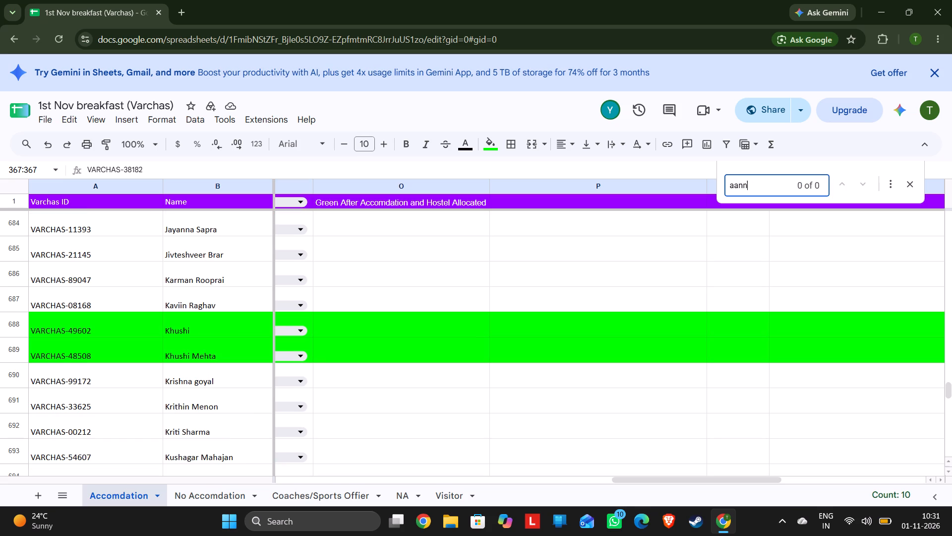
pyautogui.press('BackSpace')
pyautogui.press('BackSpace')
pyautogui.click(762, 187)
pyautogui.press('h')
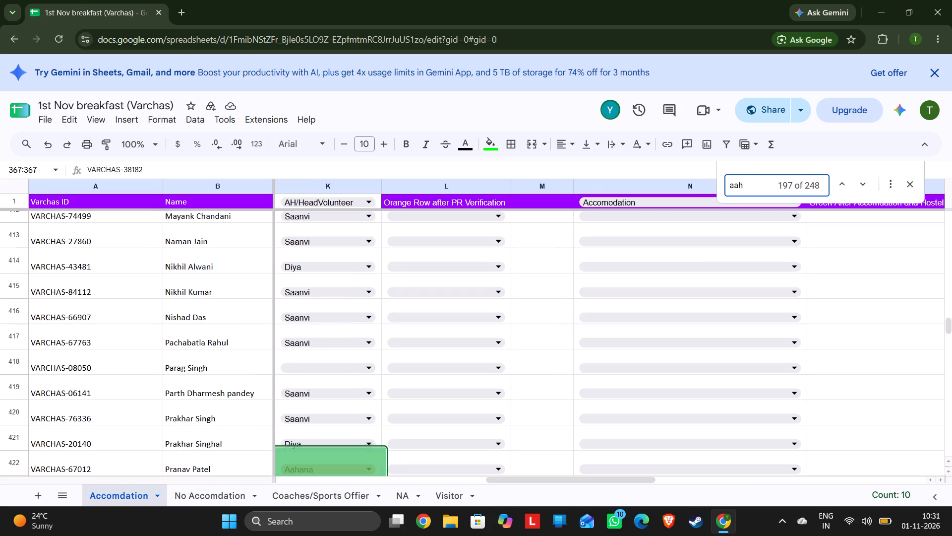
pyautogui.write('ana')
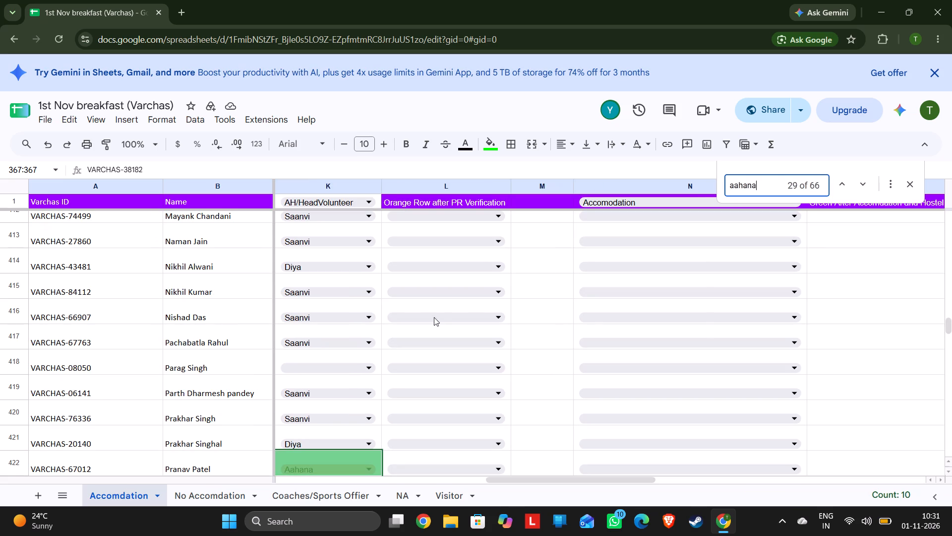
pyautogui.moveTo(757, 188); pyautogui.dragTo(665, 211)
pyautogui.press('BackSpace')
pyautogui.write('thapa')
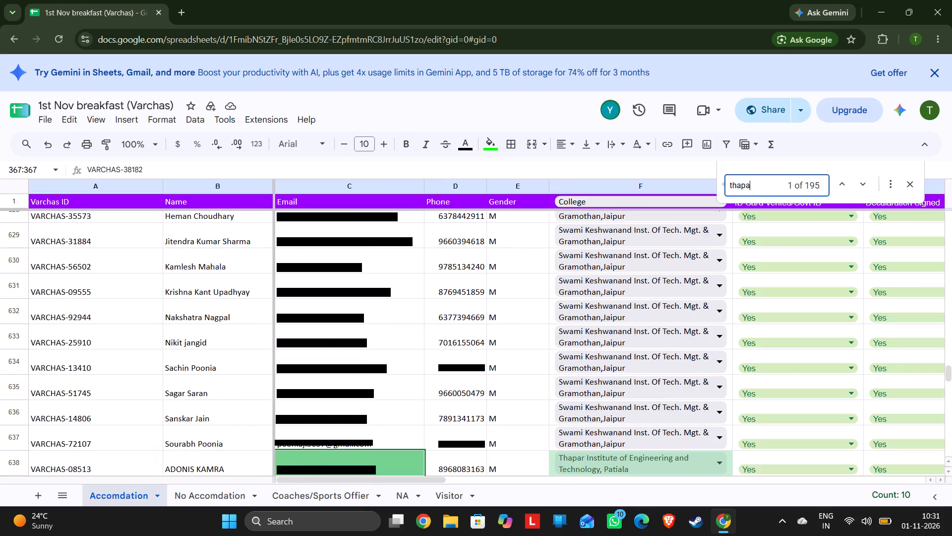
pyautogui.scroll(-2, 438, 346)
pyautogui.scroll(1, 438, 346)
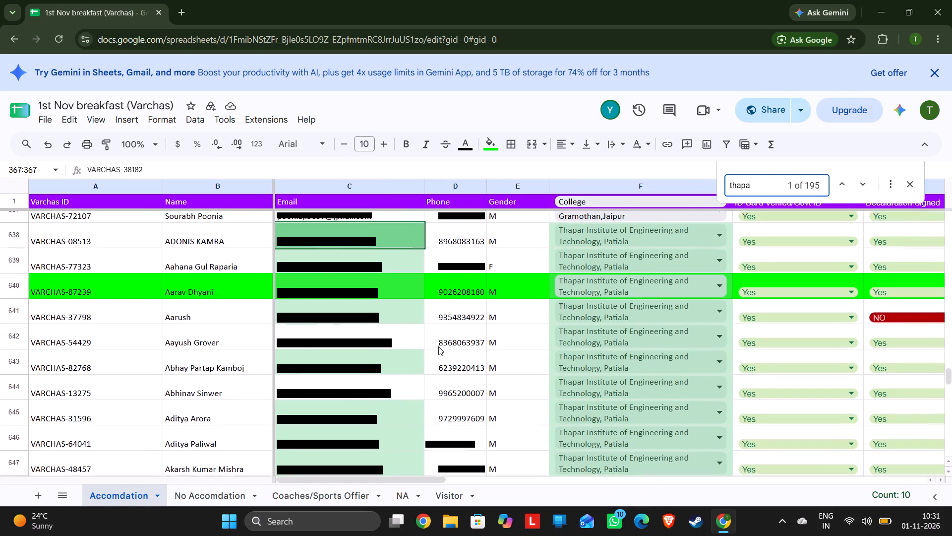
pyautogui.scroll(1, 438, 346)
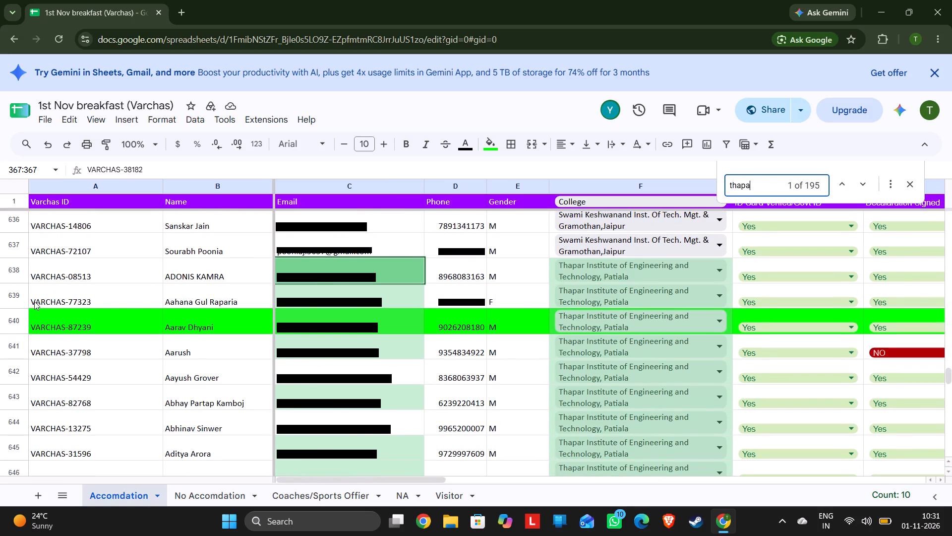
pyautogui.click(10, 290)
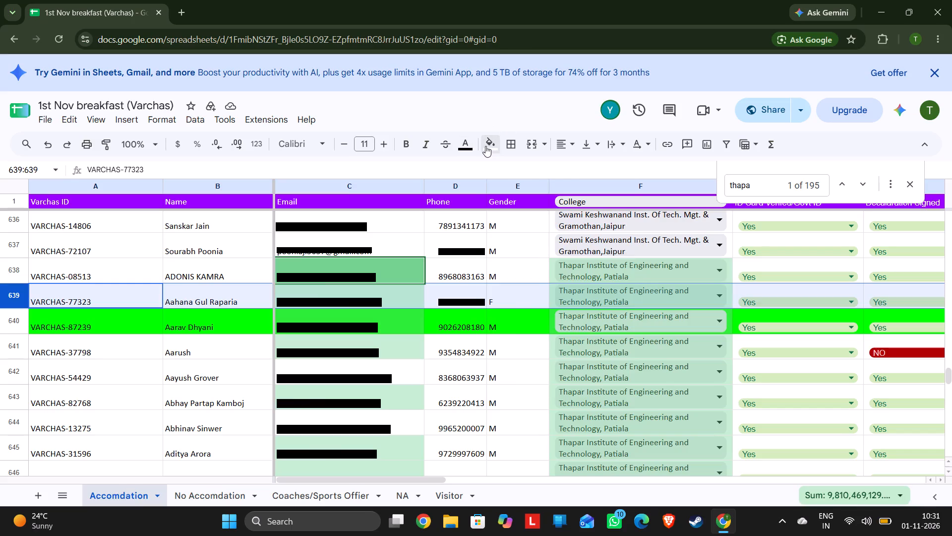
pyautogui.click(485, 146)
pyautogui.click(548, 207)
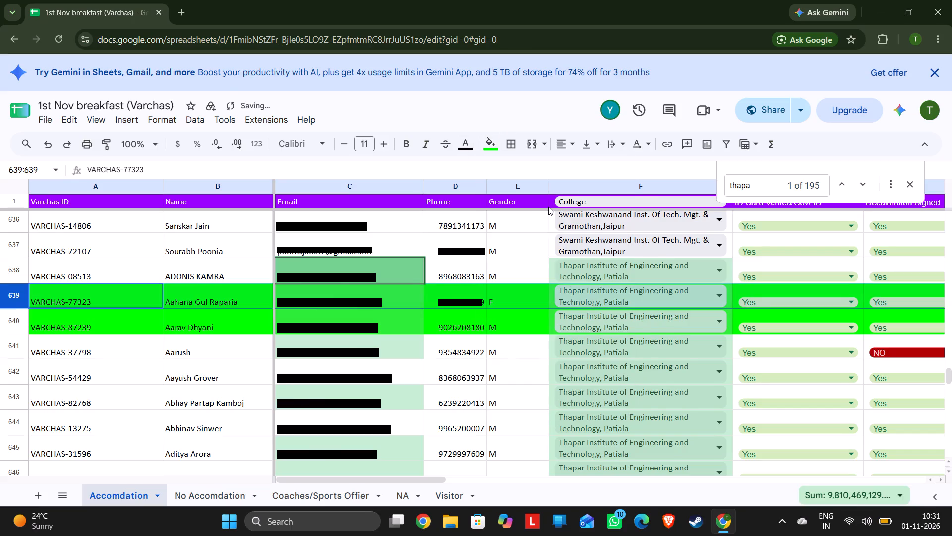
pyautogui.scroll(-3, 342, 335)
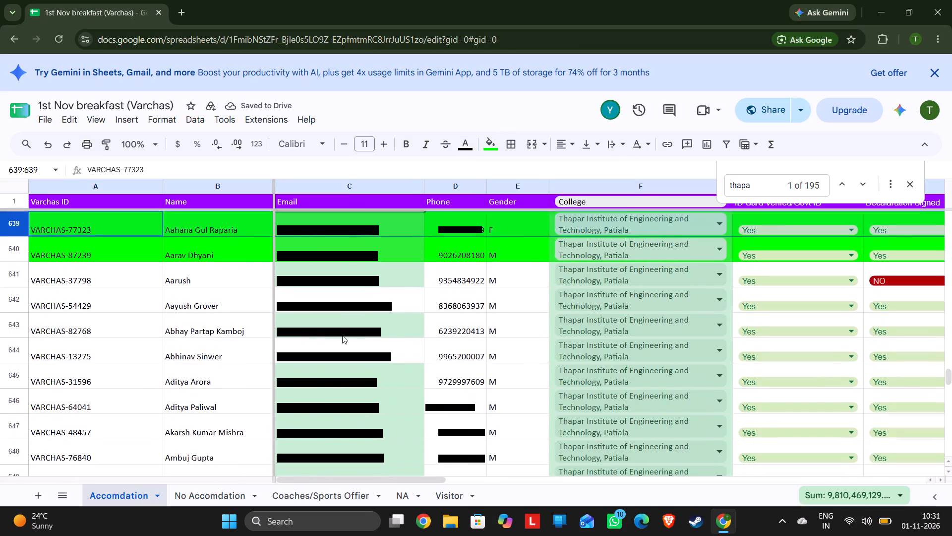
pyautogui.scroll(-4, 342, 335)
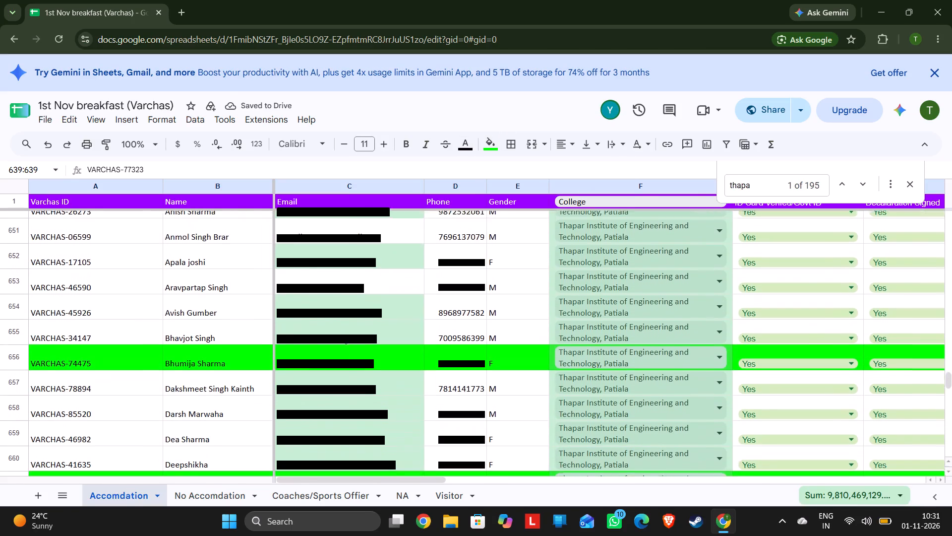
pyautogui.scroll(-1, 342, 335)
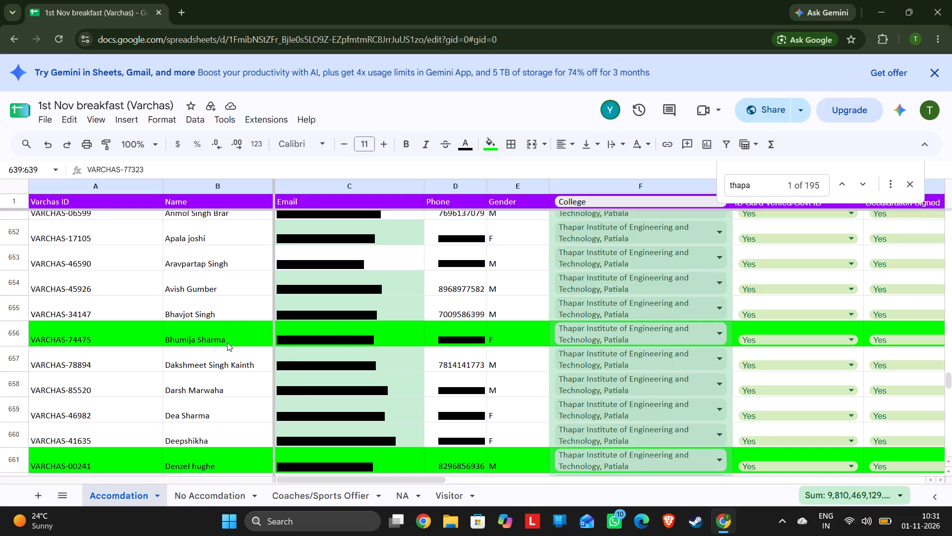
pyautogui.hscroll(1, 228, 350)
pyautogui.scroll(-1, 228, 350)
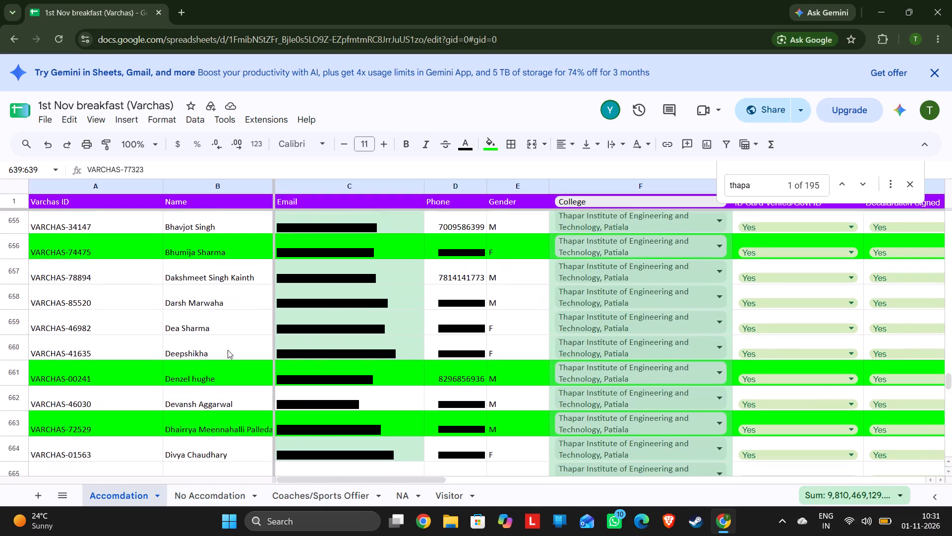
pyautogui.scroll(-4, 228, 350)
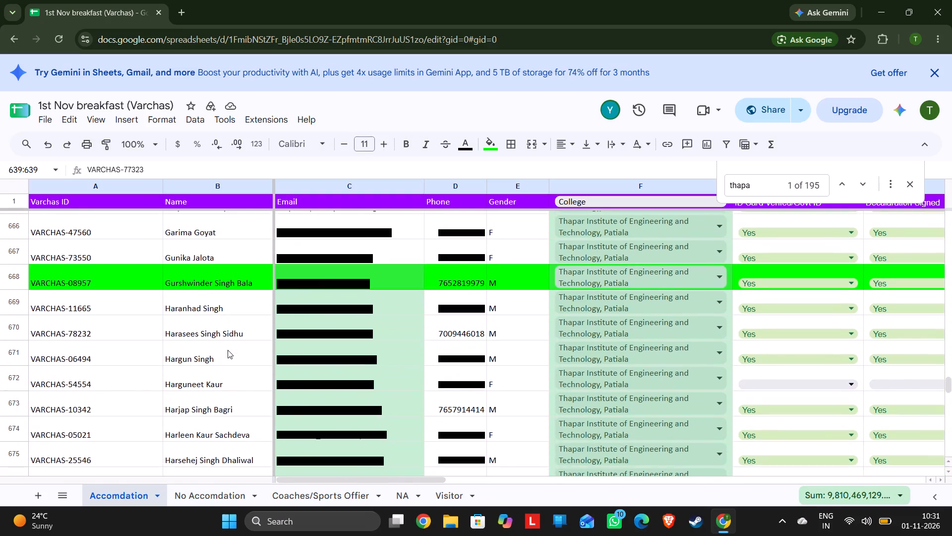
pyautogui.scroll(2, 228, 350)
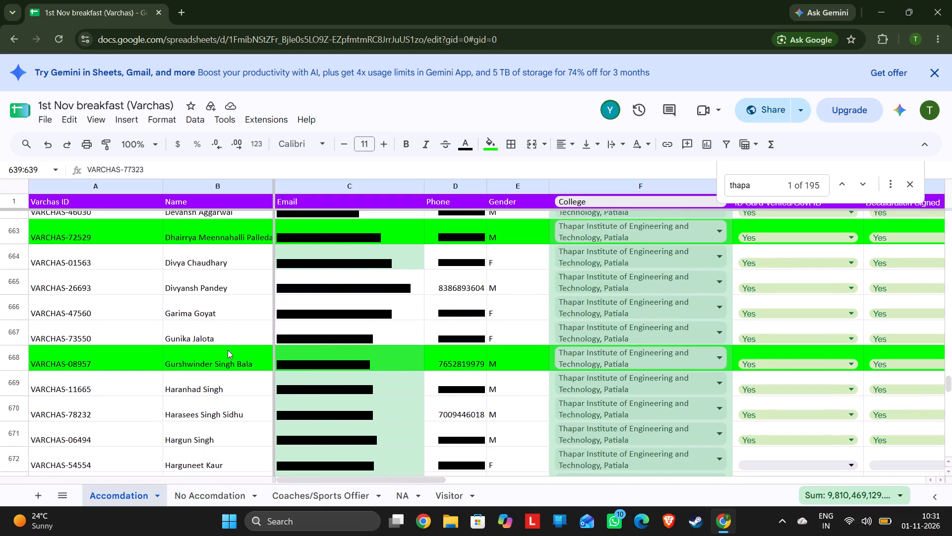
pyautogui.scroll(1, 228, 350)
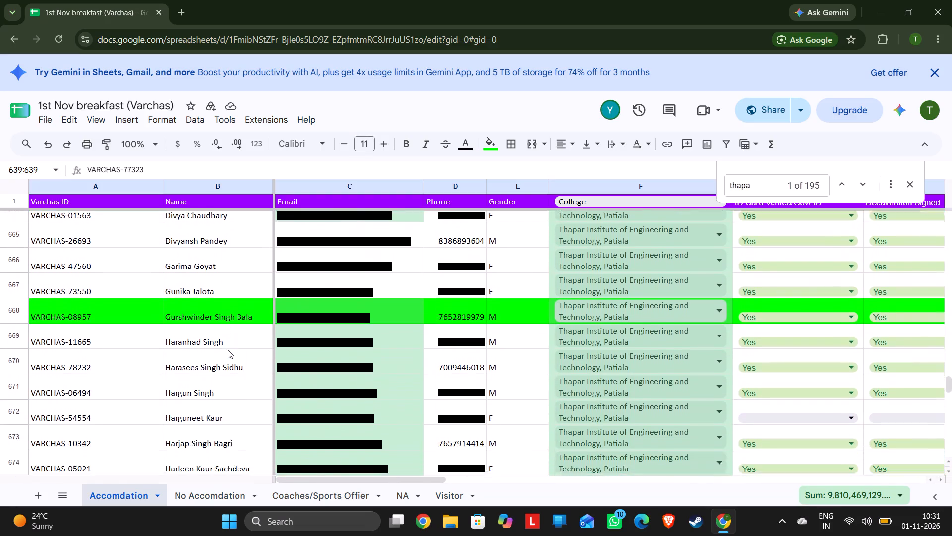
pyautogui.scroll(1, 228, 350)
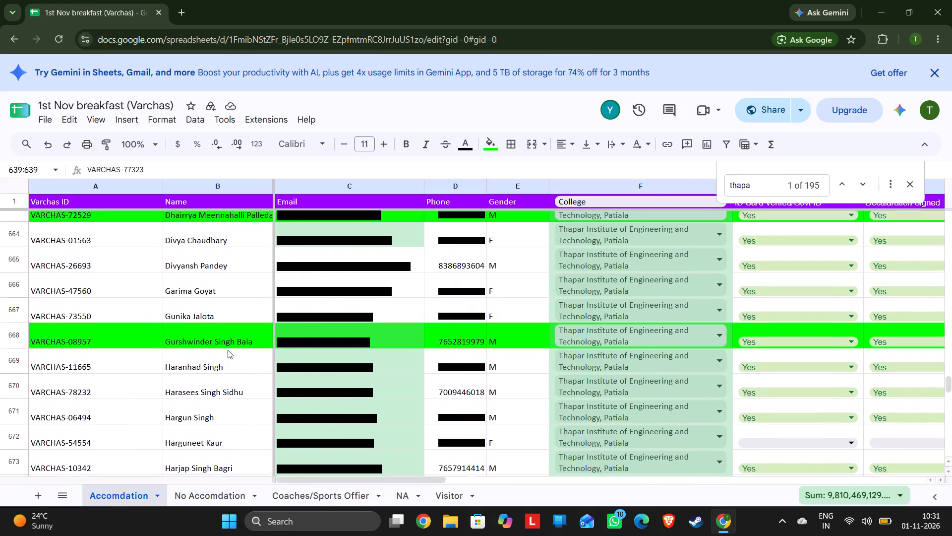
pyautogui.scroll(1, 228, 350)
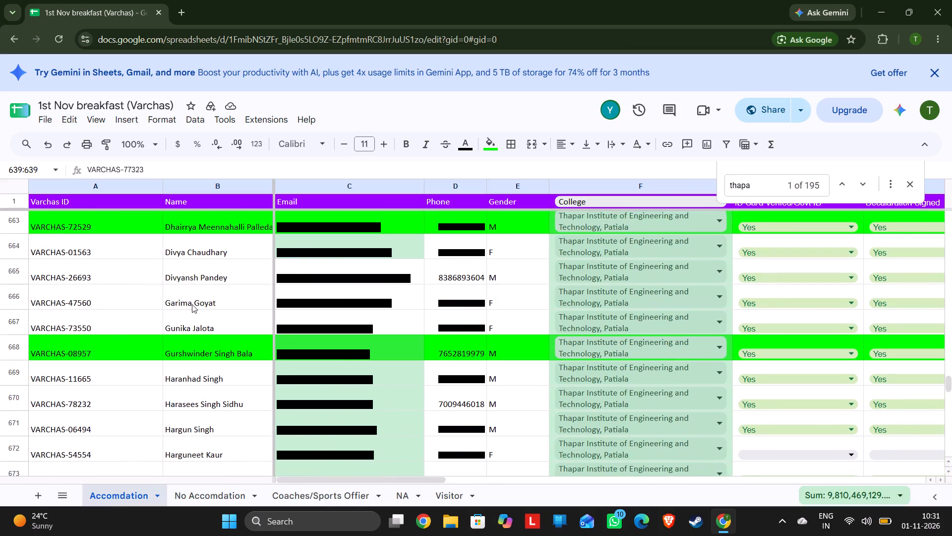
pyautogui.hscroll(1, 203, 360)
pyautogui.scroll(-1, 203, 360)
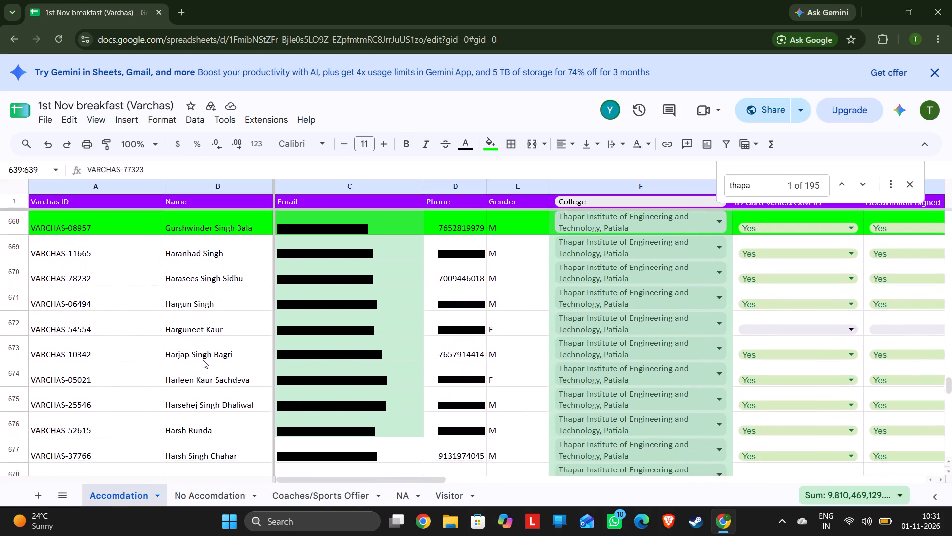
pyautogui.scroll(-2, 203, 360)
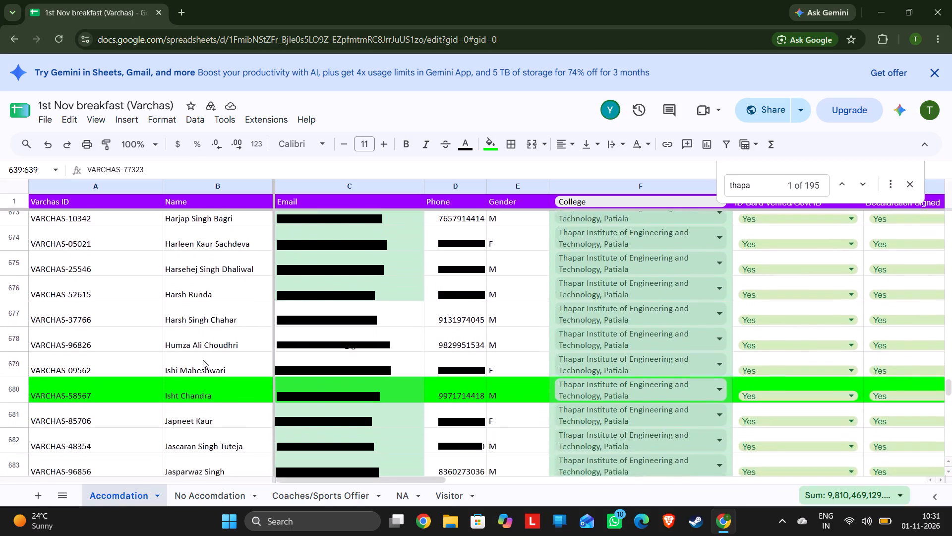
pyautogui.scroll(-2, 203, 360)
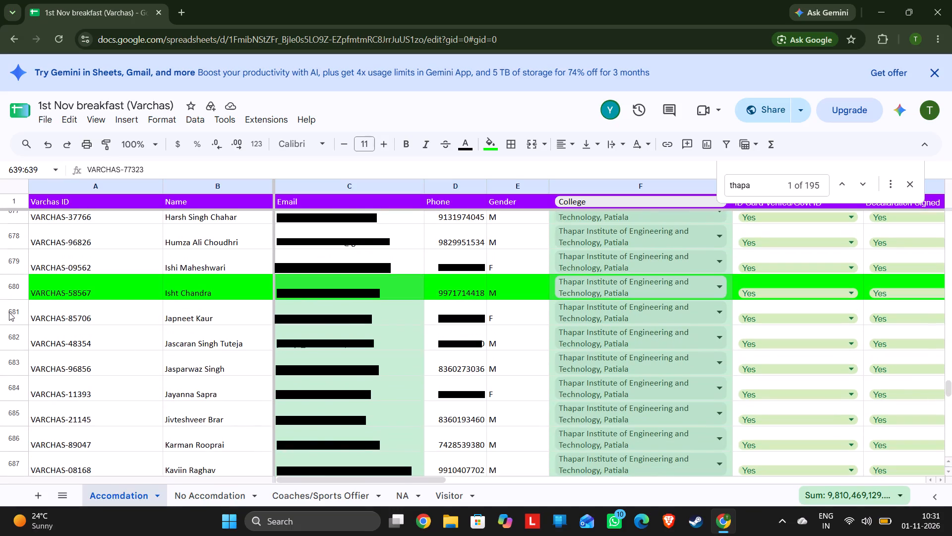
pyautogui.click(8, 311)
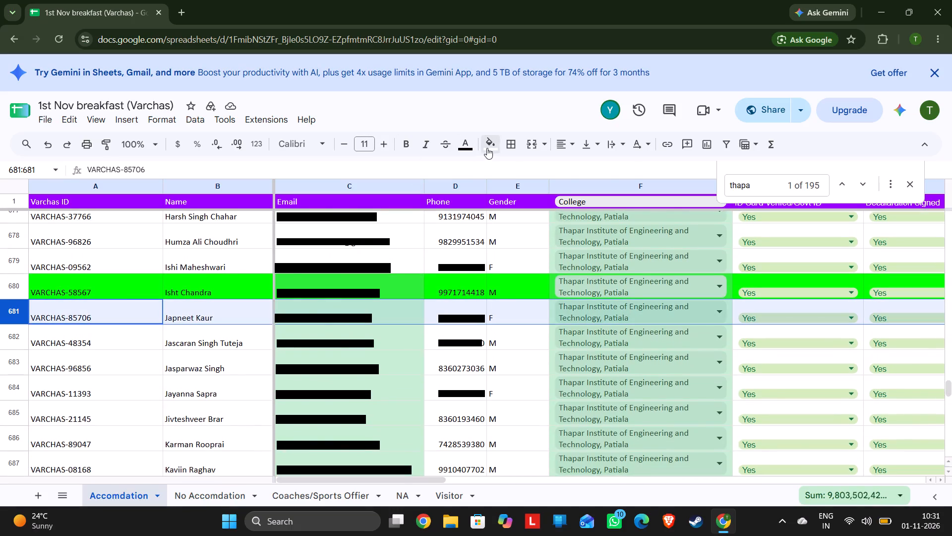
pyautogui.click(487, 148)
pyautogui.click(545, 198)
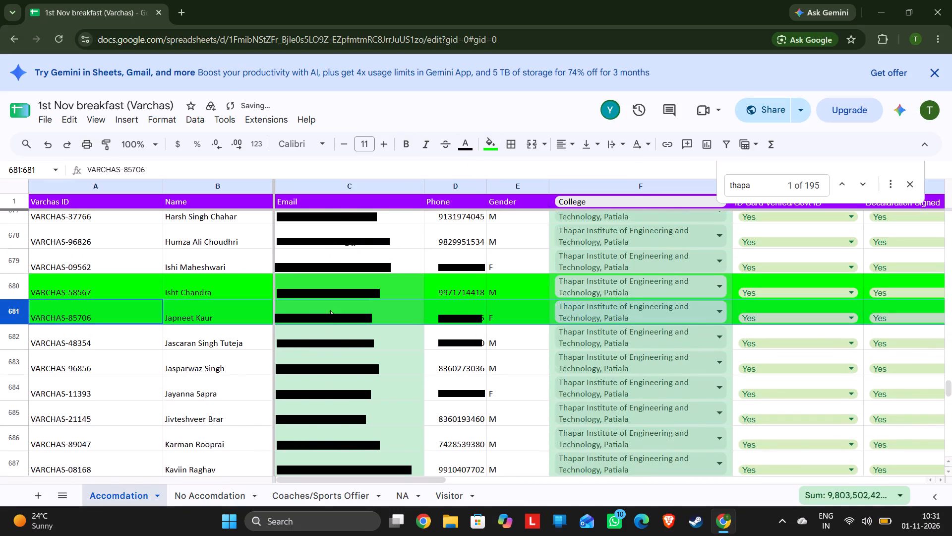
pyautogui.scroll(-1, 285, 365)
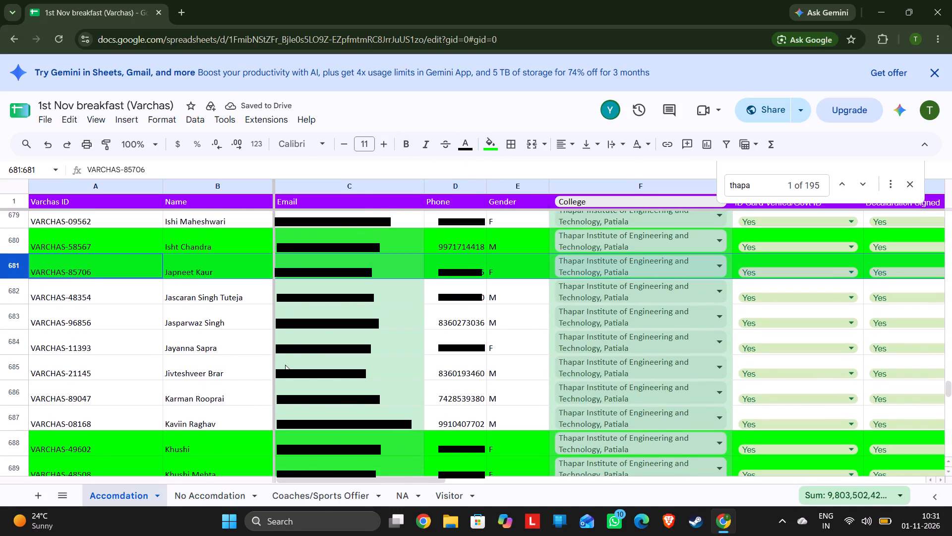
pyautogui.scroll(-2, 285, 365)
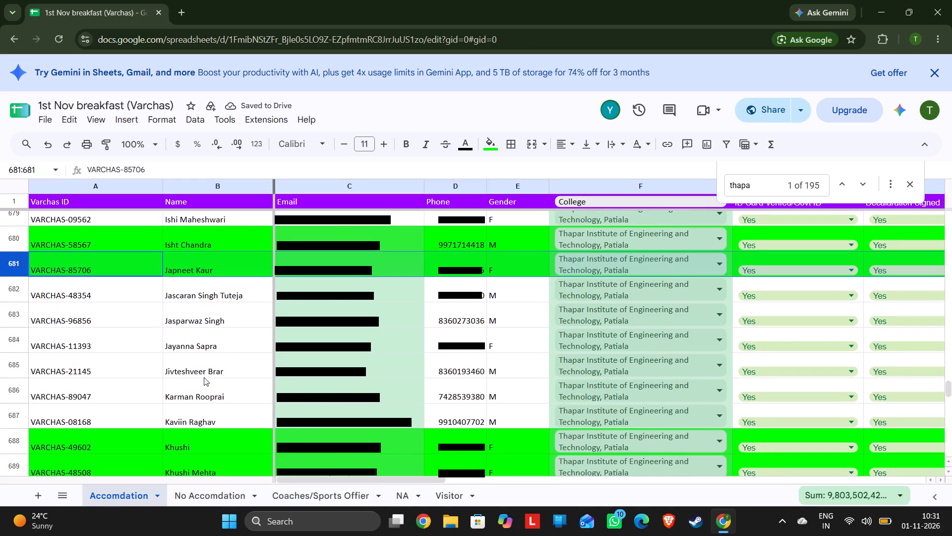
pyautogui.scroll(5, 203, 382)
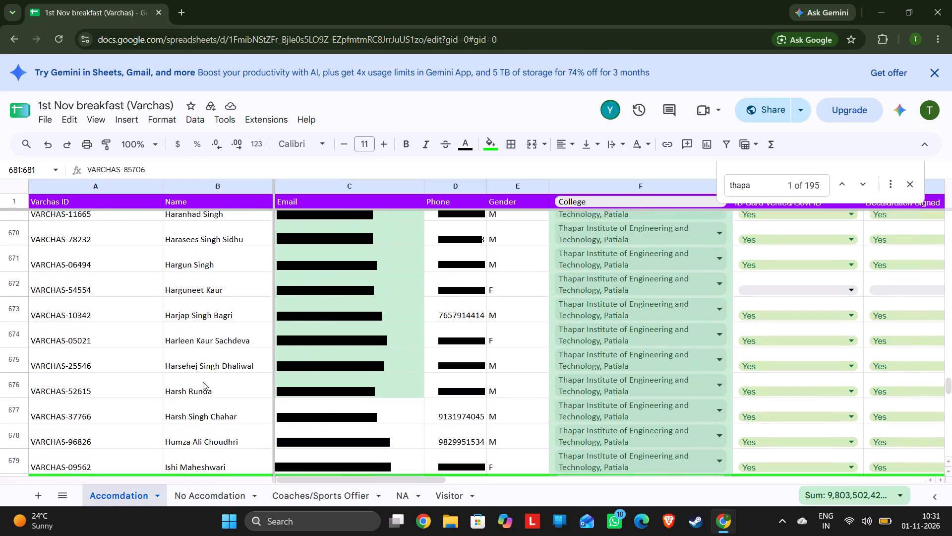
pyautogui.scroll(1, 203, 382)
pyautogui.click(10, 342)
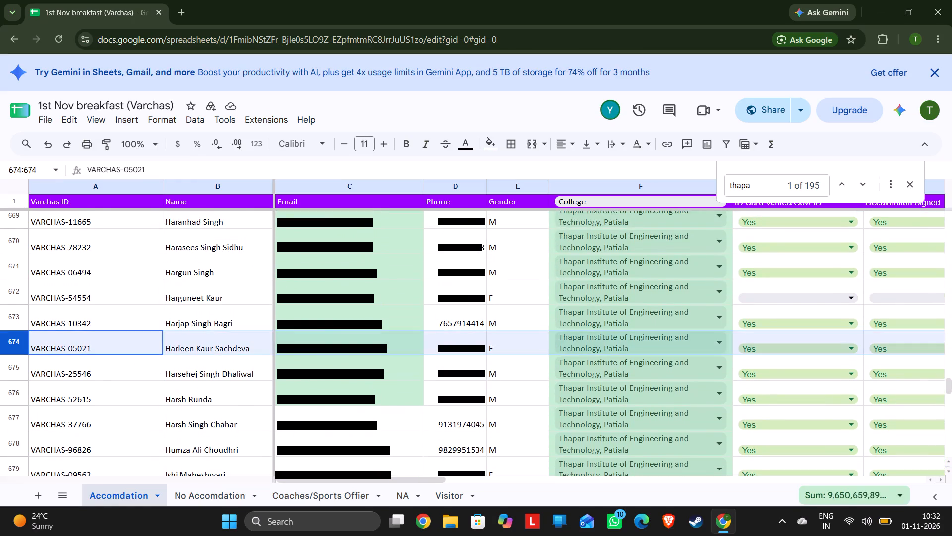
pyautogui.click(491, 142)
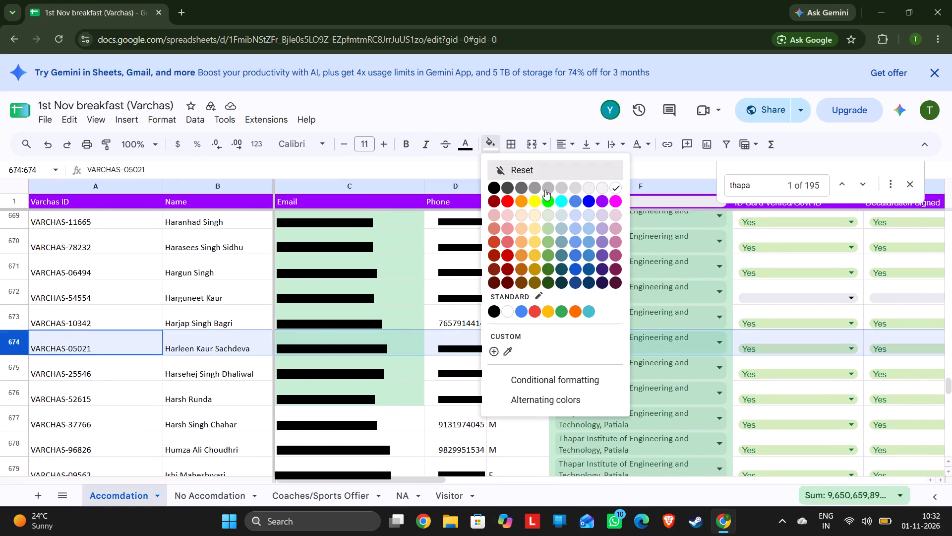
pyautogui.click(550, 203)
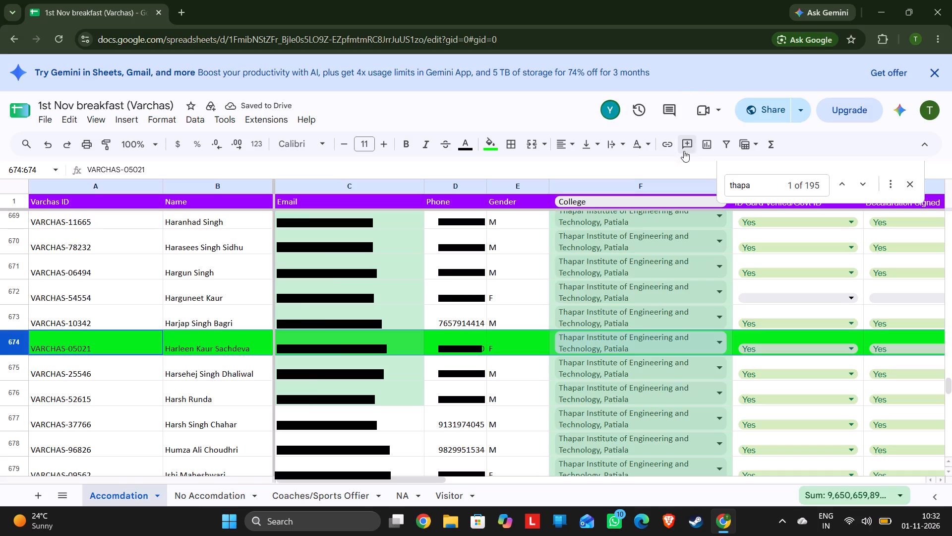
pyautogui.doubleClick(753, 182)
pyautogui.press('BackSpace')
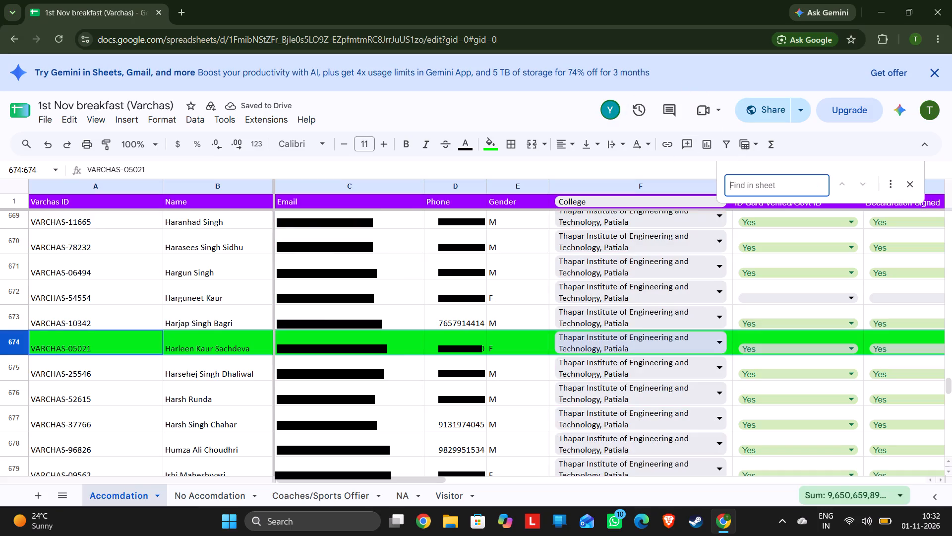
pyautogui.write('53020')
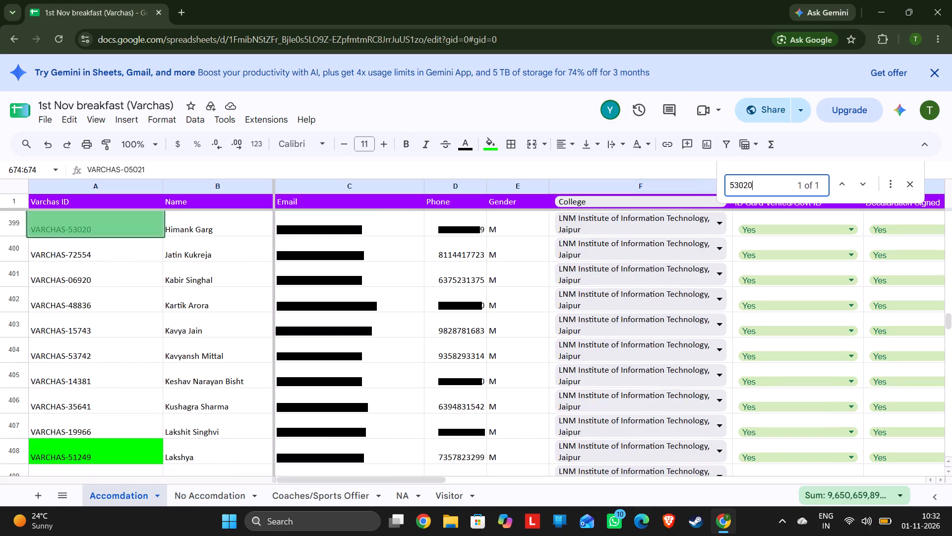
pyautogui.click(16, 217)
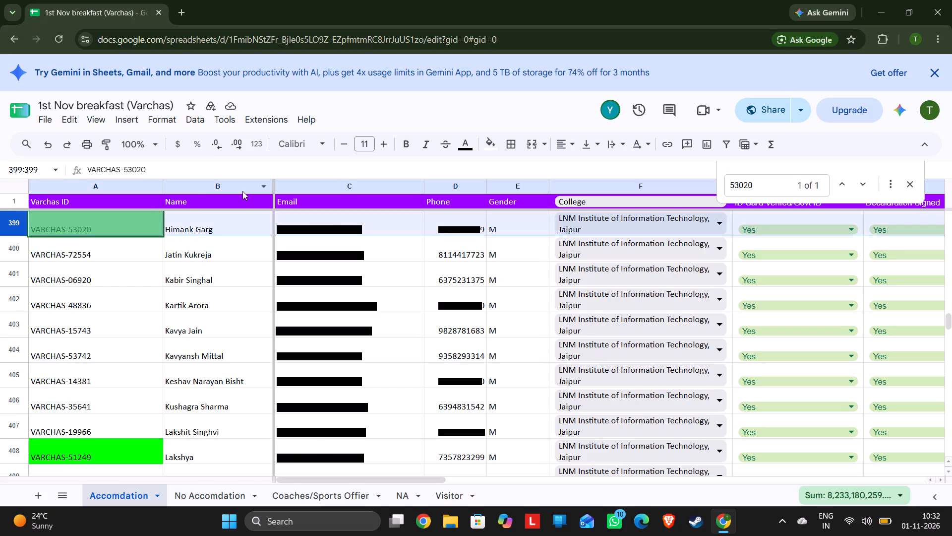
pyautogui.click(491, 149)
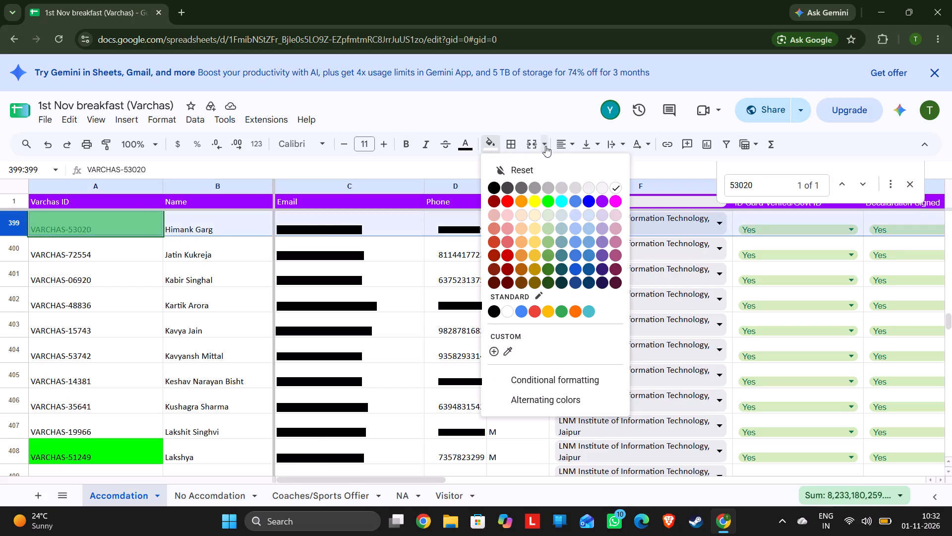
pyautogui.click(548, 202)
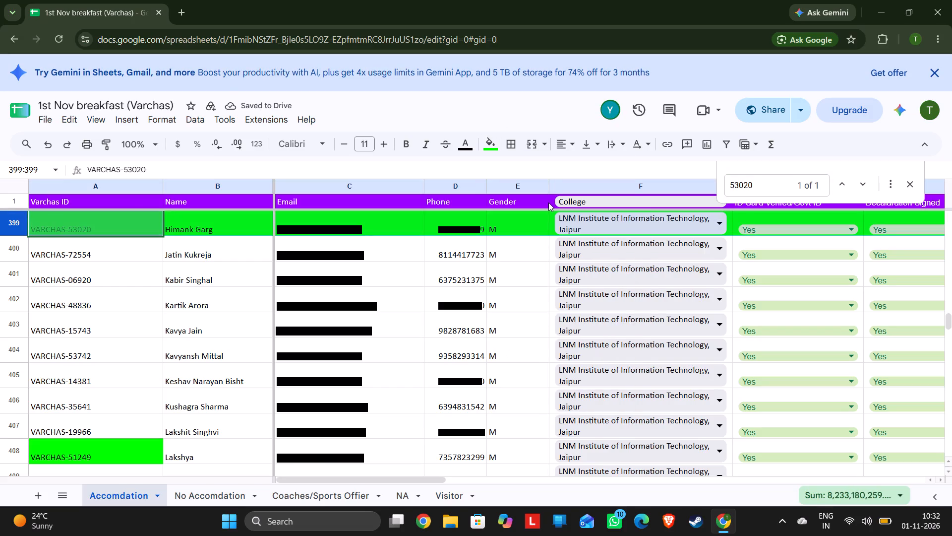
pyautogui.doubleClick(757, 183)
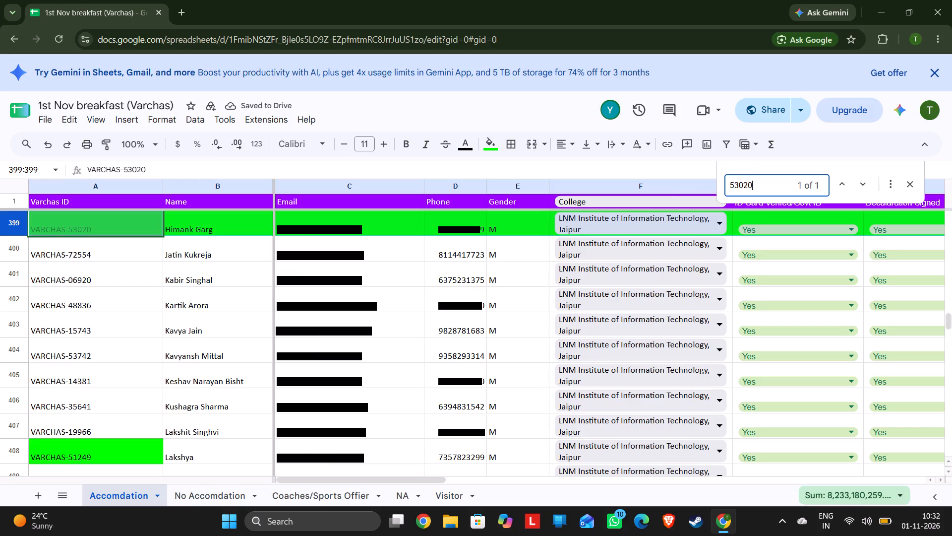
pyautogui.press('BackSpace')
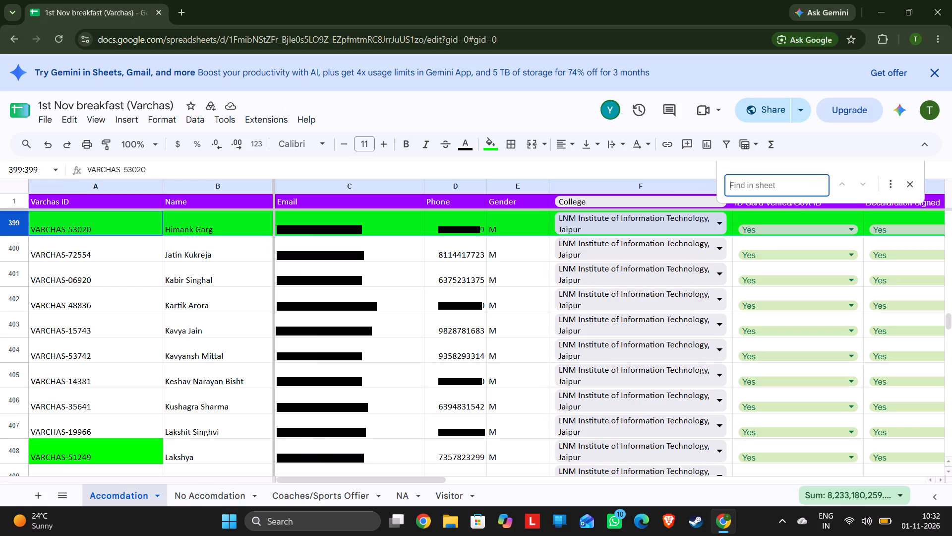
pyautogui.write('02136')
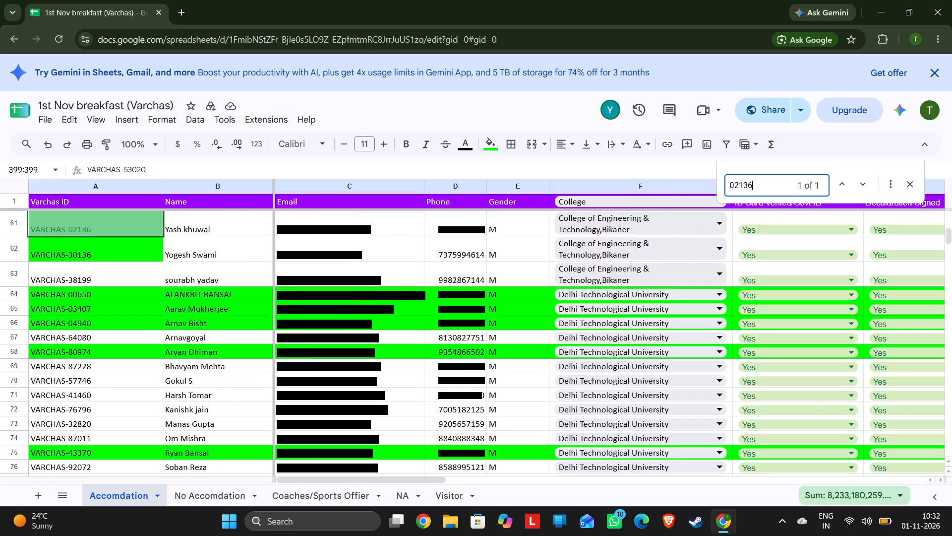
pyautogui.click(10, 226)
pyautogui.click(492, 144)
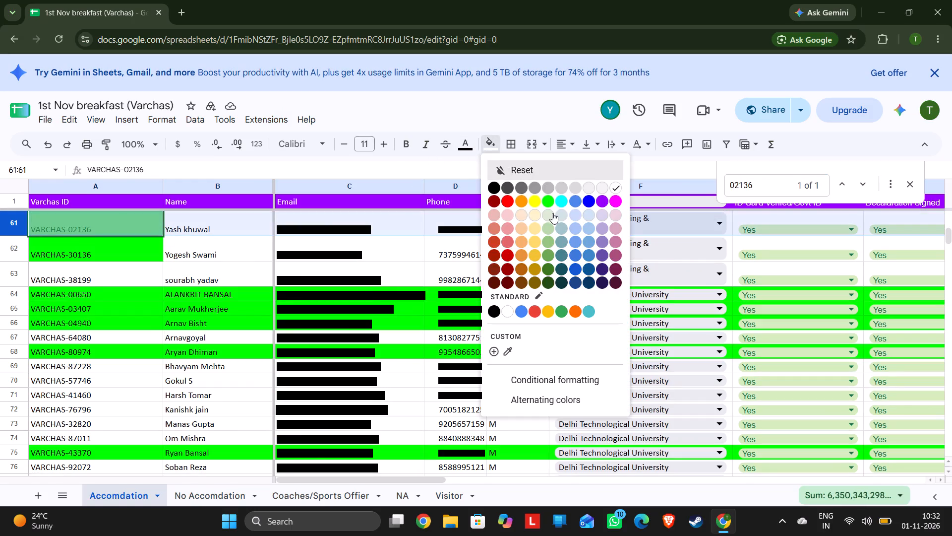
pyautogui.click(547, 197)
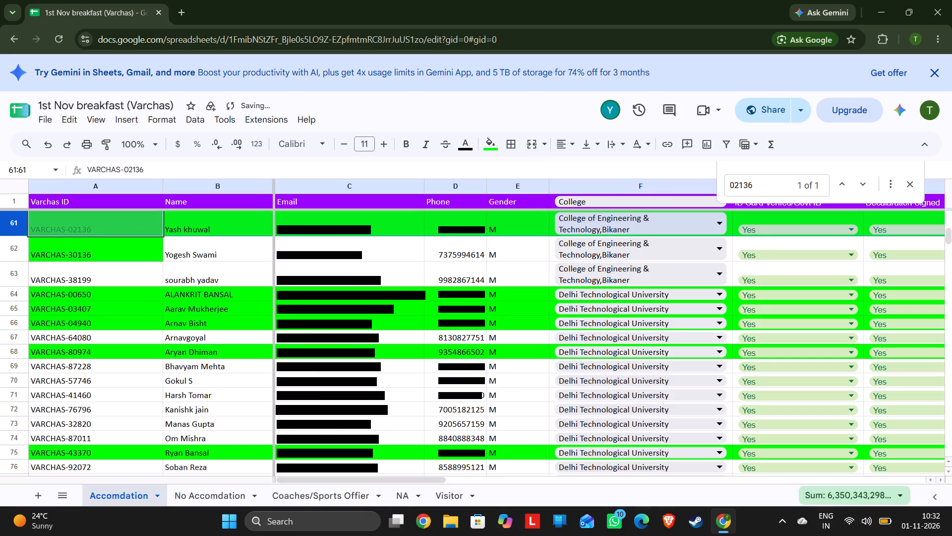
pyautogui.doubleClick(777, 192)
pyautogui.press('BackSpace')
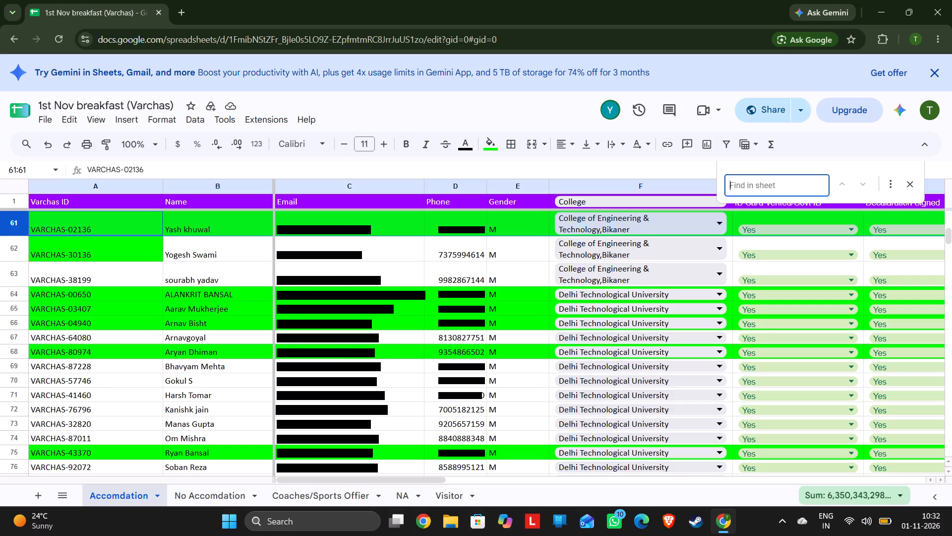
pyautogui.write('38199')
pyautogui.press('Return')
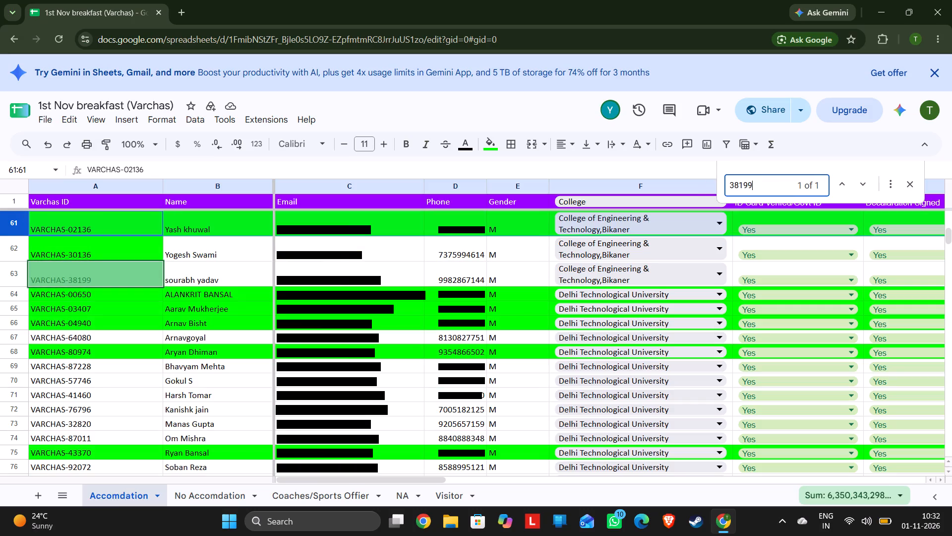
pyautogui.click(15, 275)
pyautogui.click(489, 149)
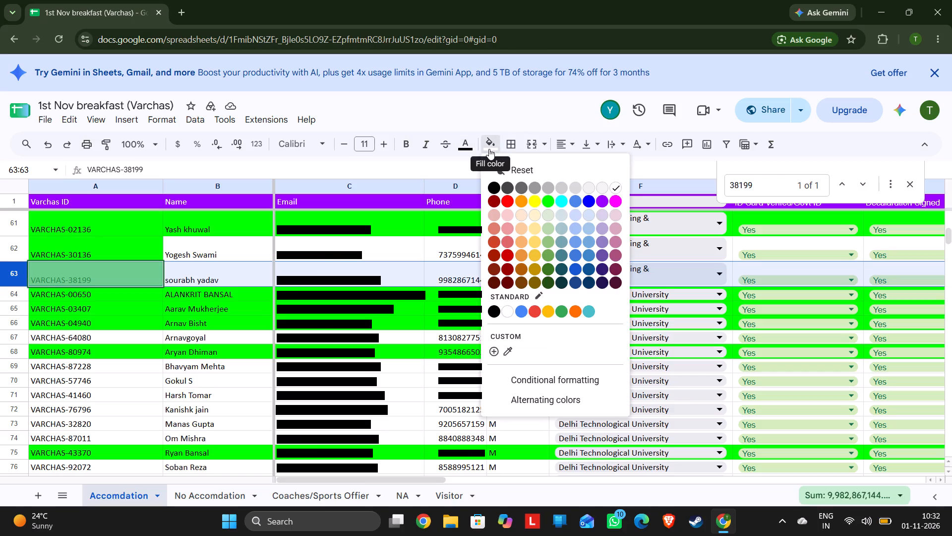
pyautogui.click(549, 203)
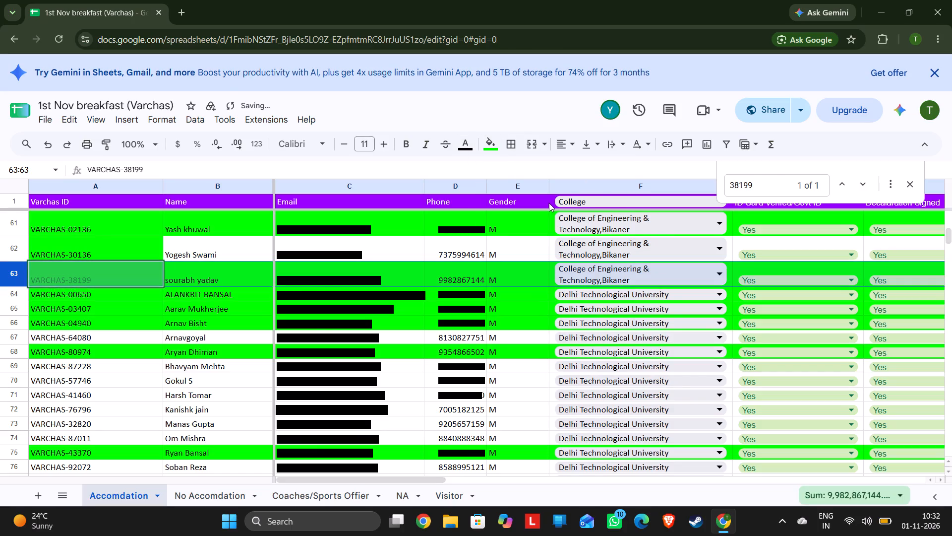
pyautogui.doubleClick(756, 191)
pyautogui.press('BackSpace')
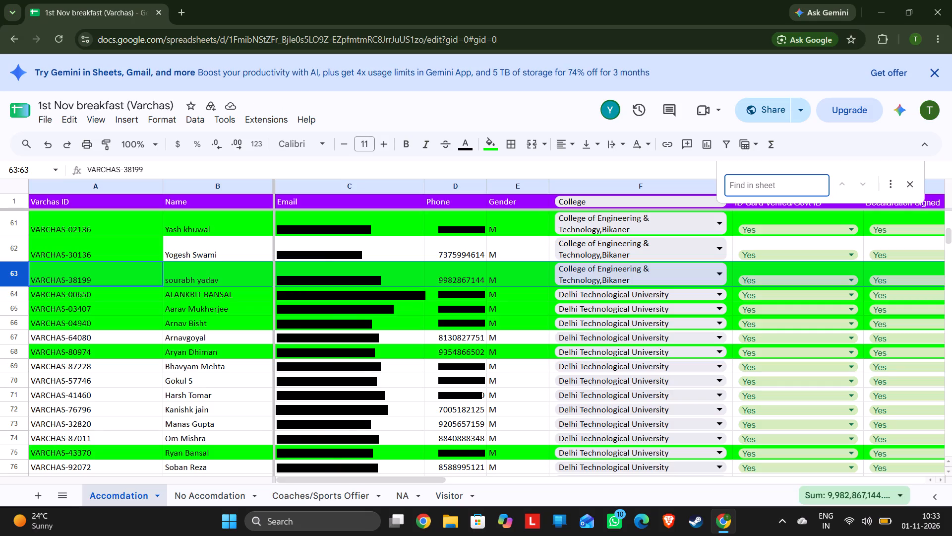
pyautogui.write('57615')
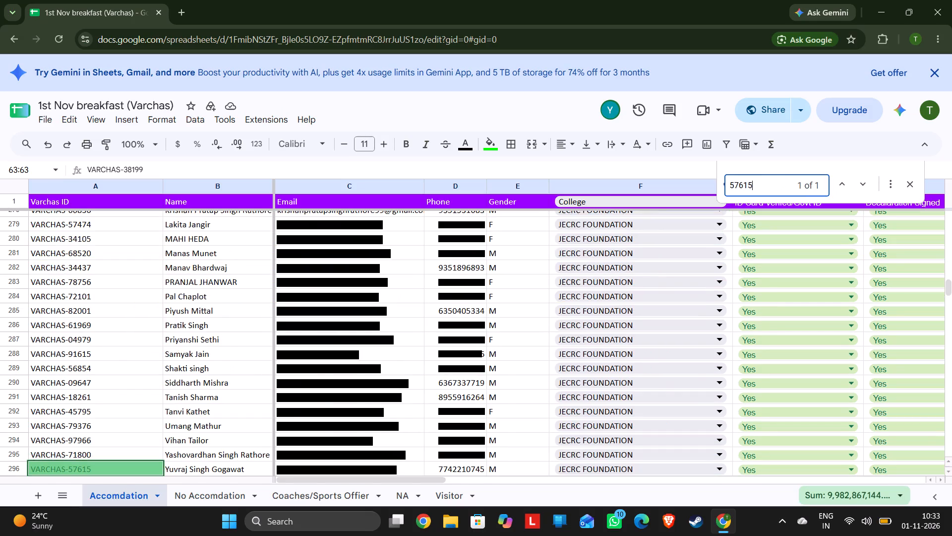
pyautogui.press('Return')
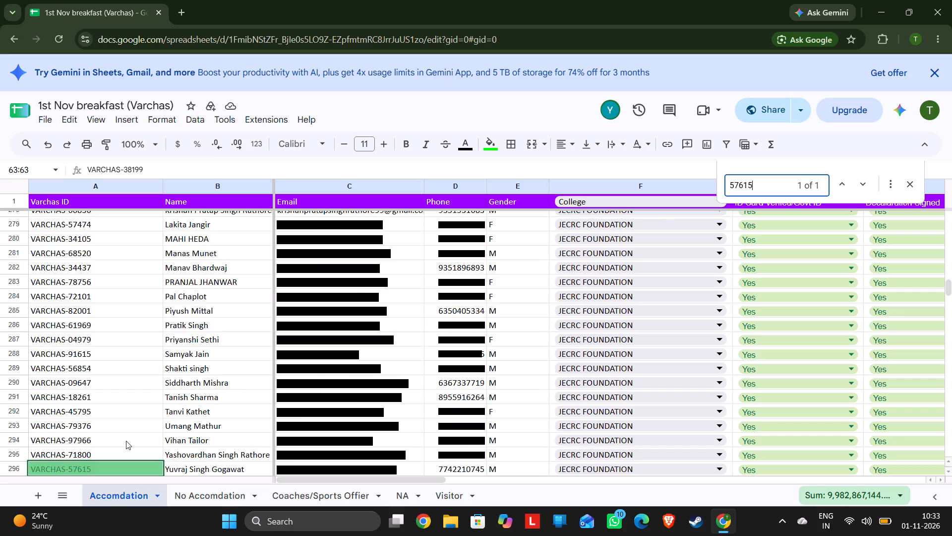
pyautogui.click(17, 469)
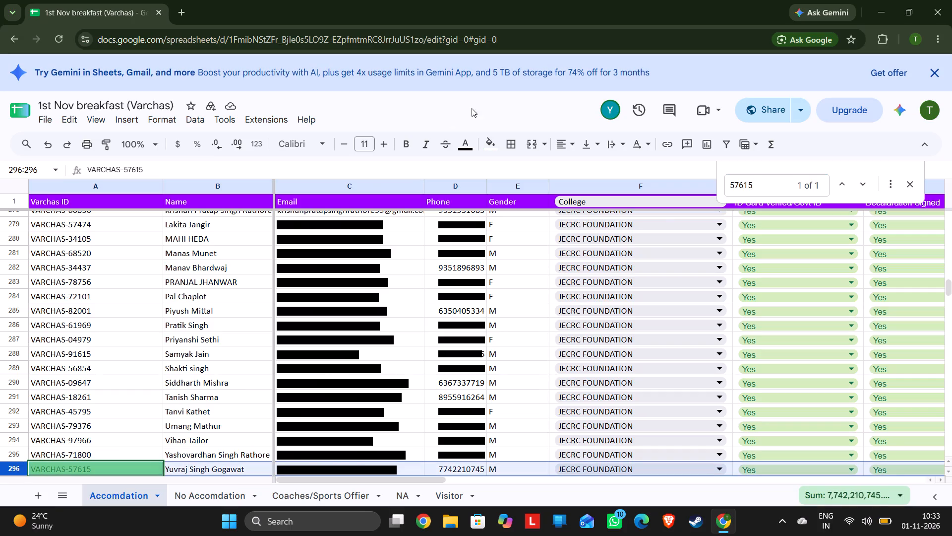
pyautogui.click(482, 139)
pyautogui.click(548, 201)
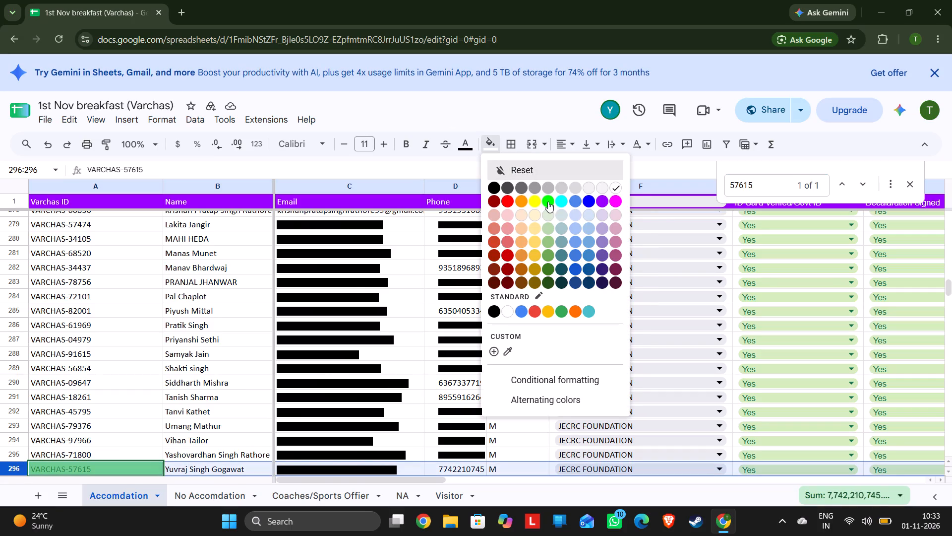
pyautogui.doubleClick(762, 188)
pyautogui.press('BackSpace')
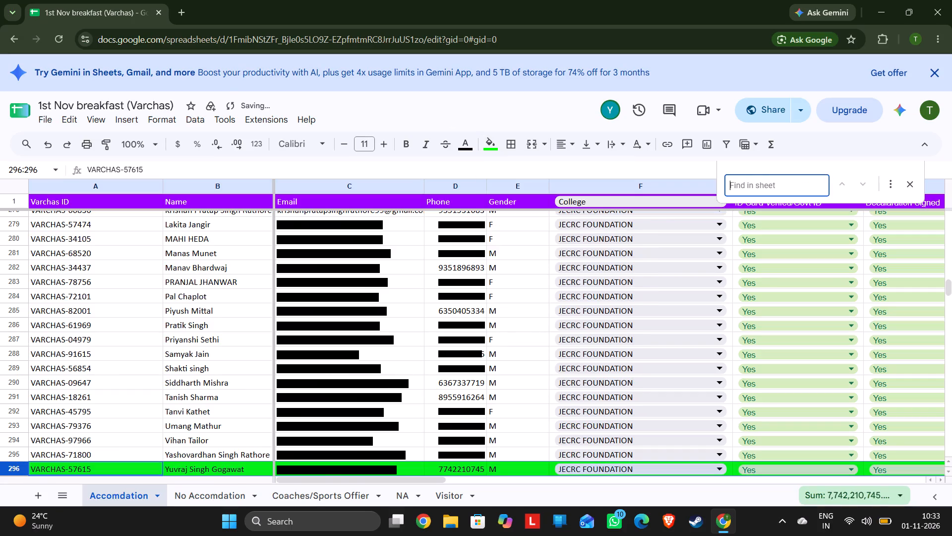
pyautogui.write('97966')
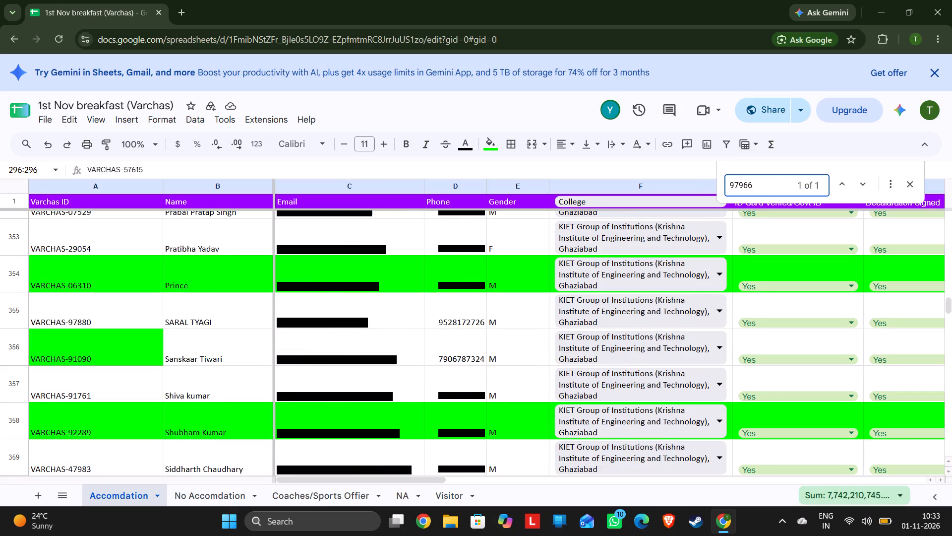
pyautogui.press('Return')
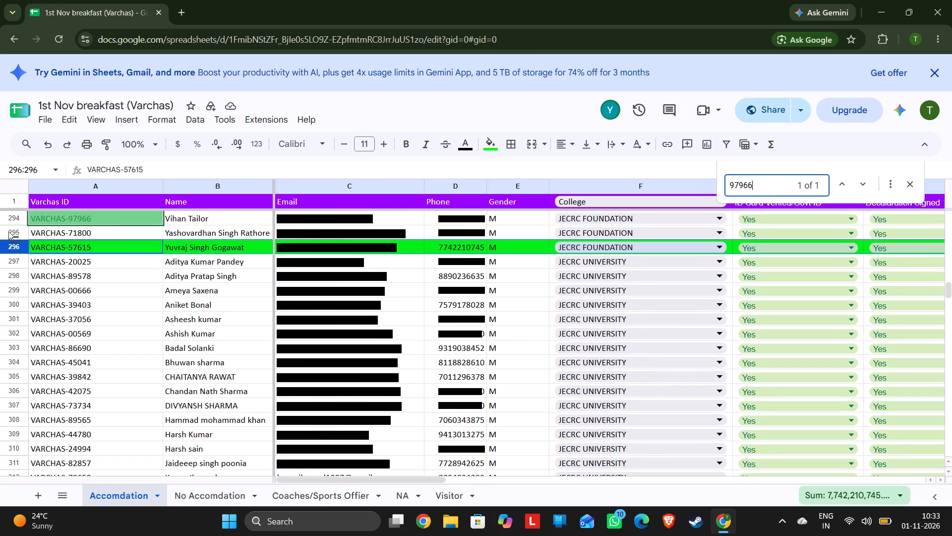
pyautogui.click(17, 218)
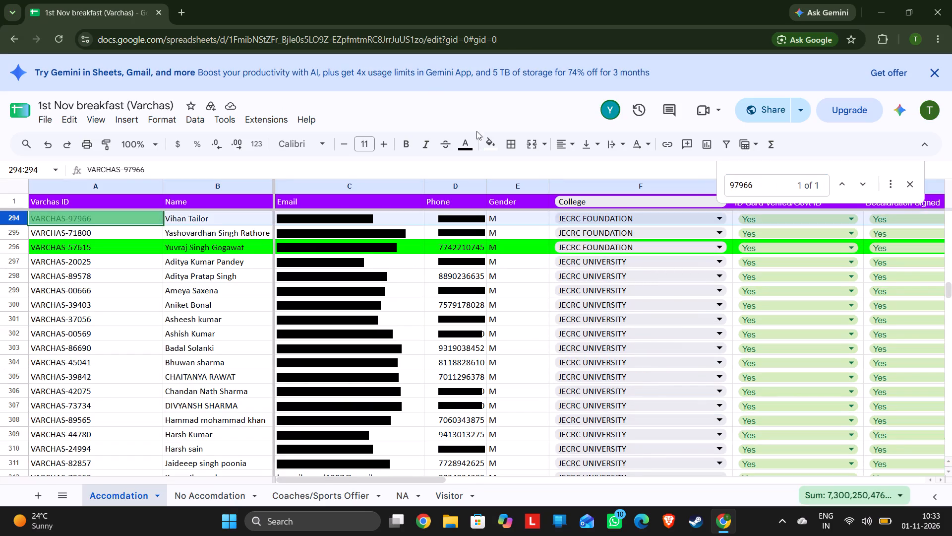
pyautogui.click(488, 138)
pyautogui.click(546, 198)
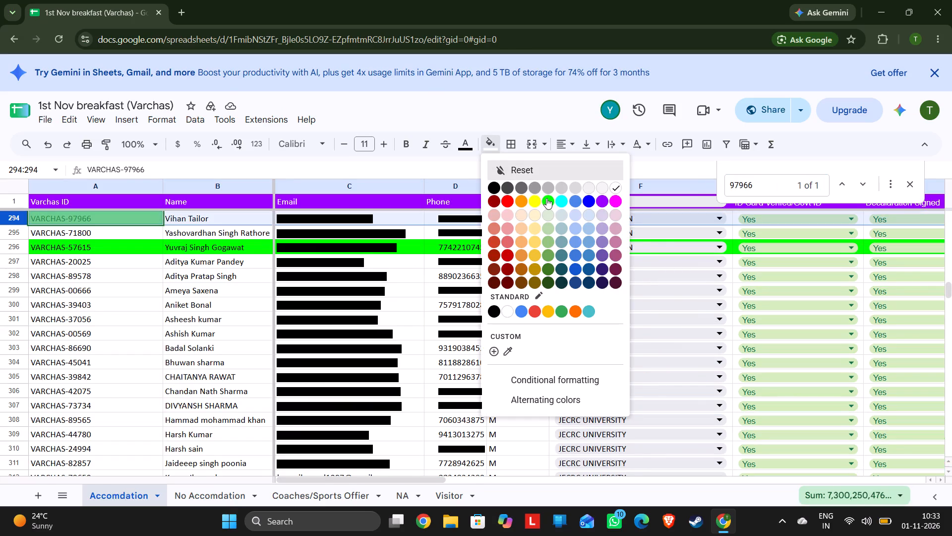
pyautogui.doubleClick(754, 182)
pyautogui.press('BackSpace')
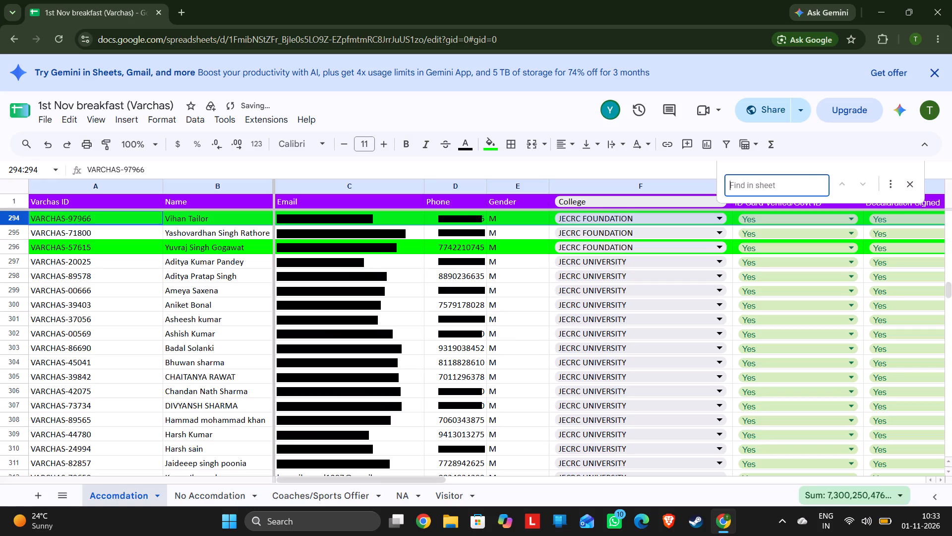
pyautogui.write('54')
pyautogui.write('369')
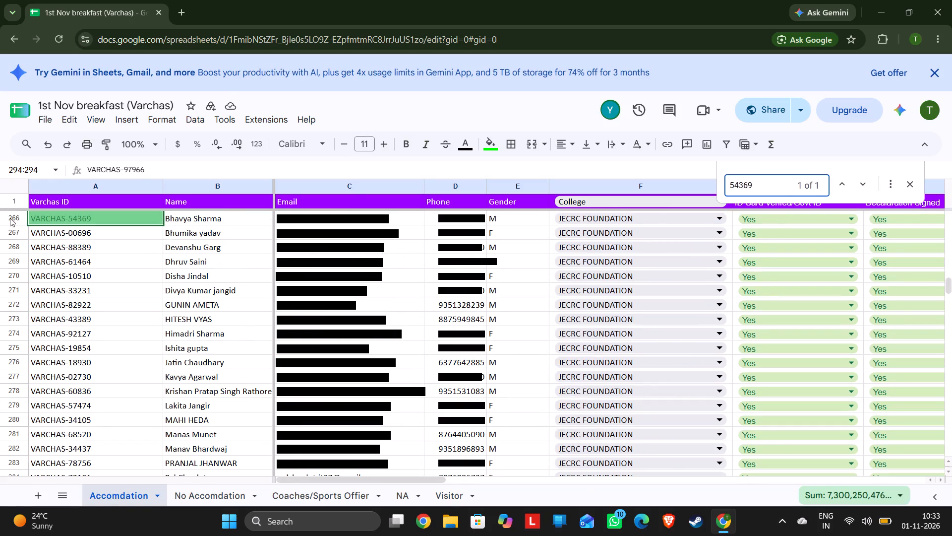
pyautogui.click(11, 218)
pyautogui.click(487, 151)
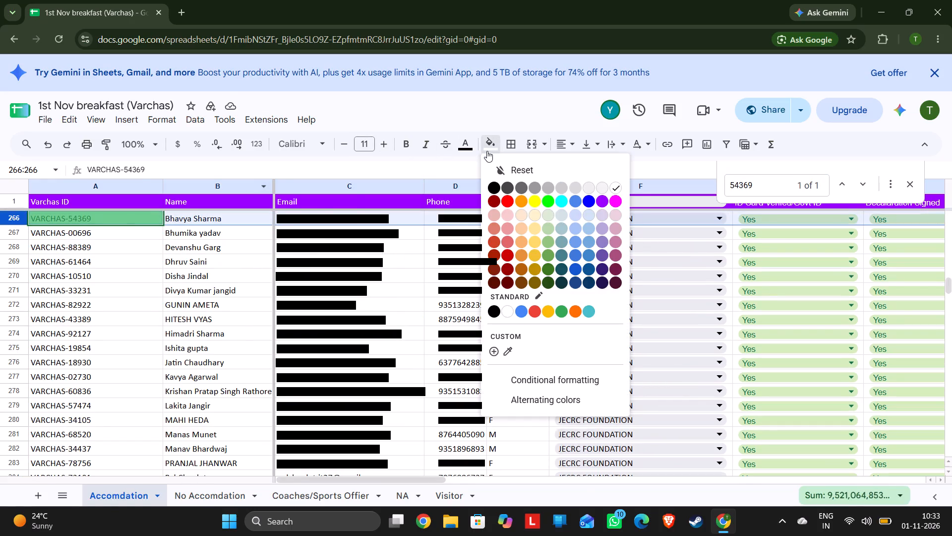
pyautogui.click(550, 202)
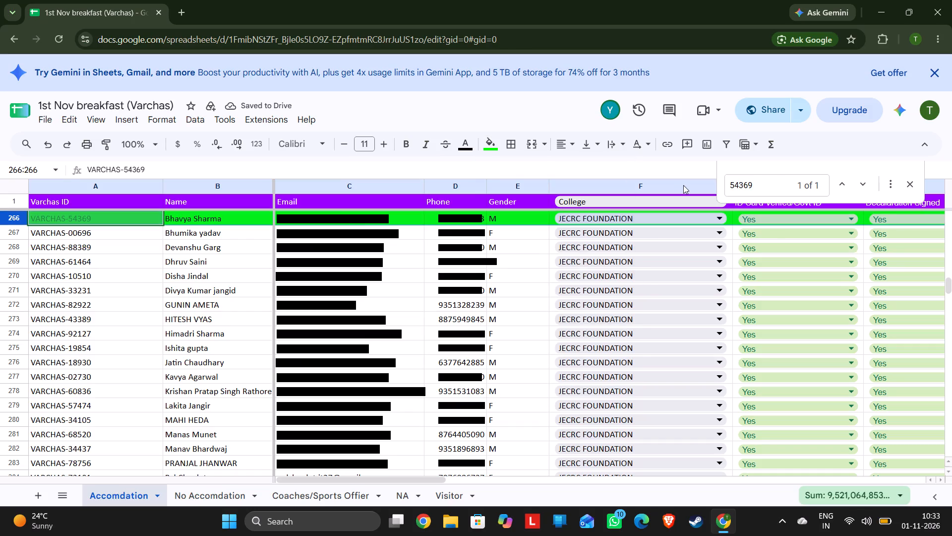
pyautogui.doubleClick(768, 186)
pyautogui.press('BackSpace')
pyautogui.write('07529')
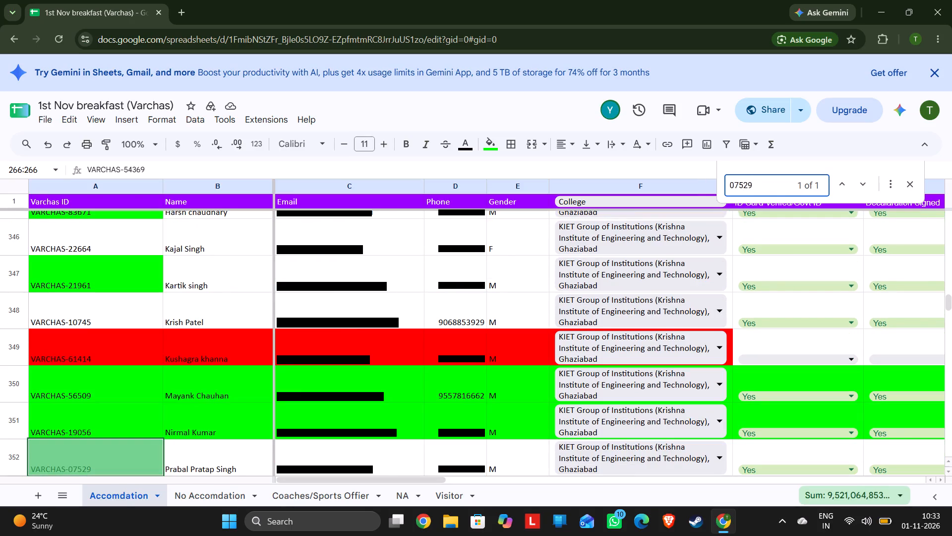
pyautogui.click(14, 450)
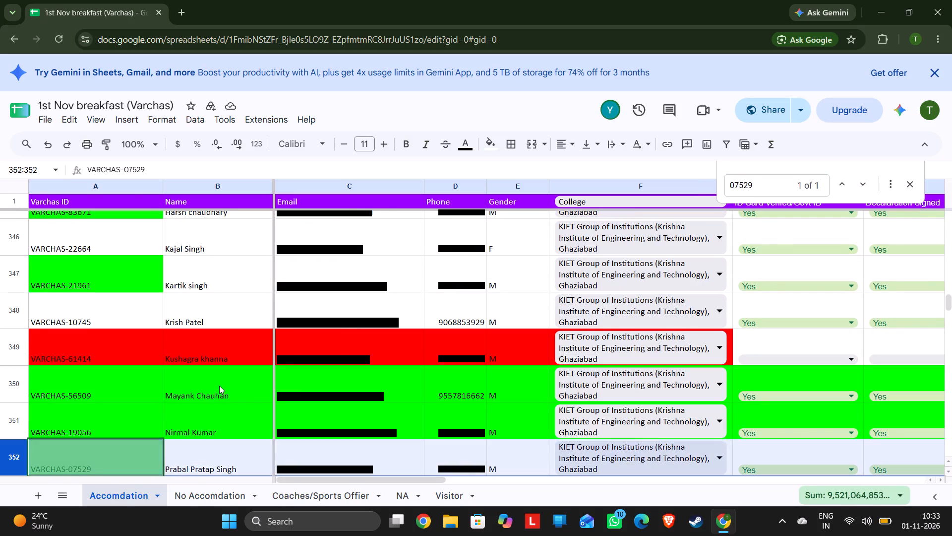
pyautogui.click(496, 146)
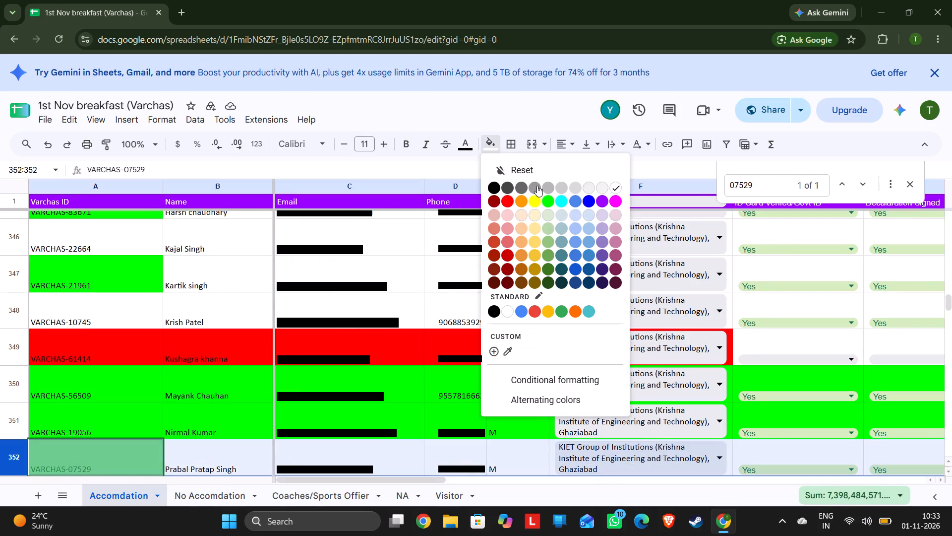
pyautogui.click(544, 198)
pyautogui.doubleClick(772, 180)
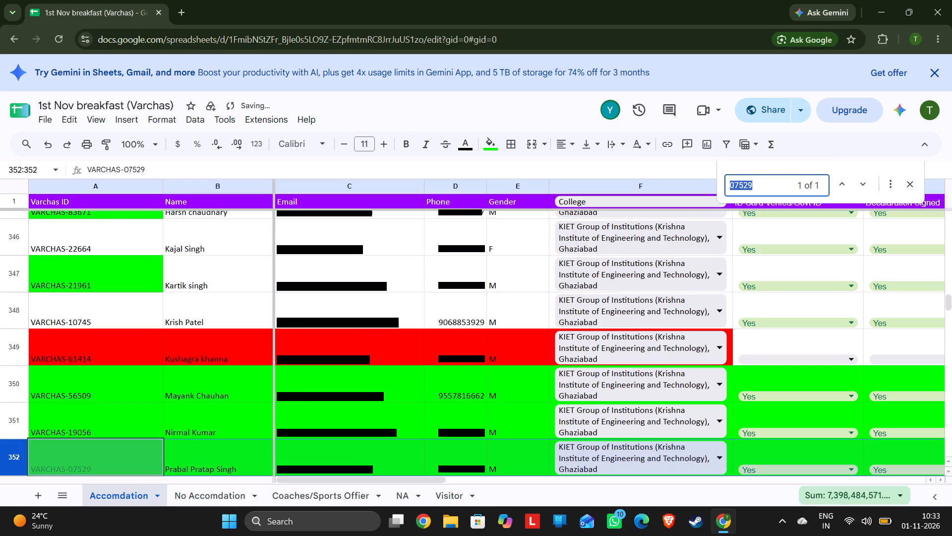
pyautogui.press('BackSpace')
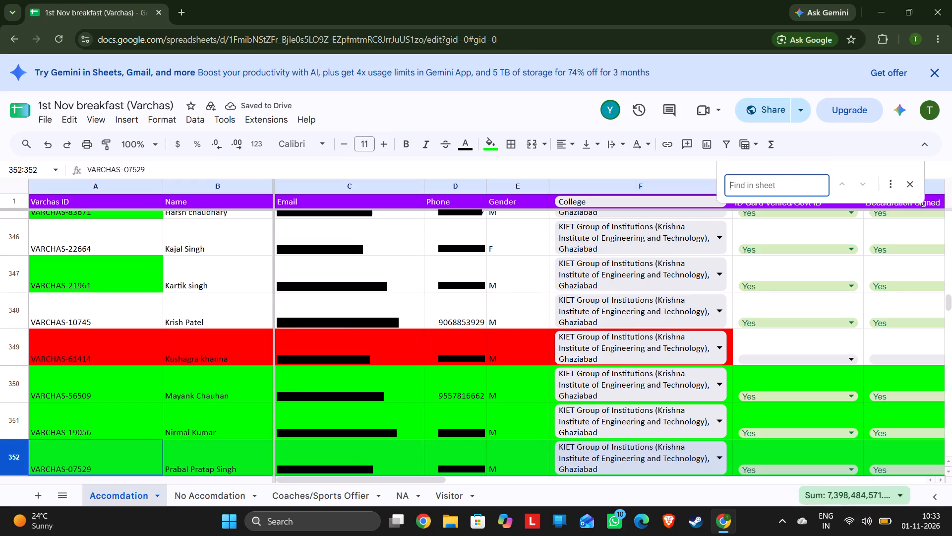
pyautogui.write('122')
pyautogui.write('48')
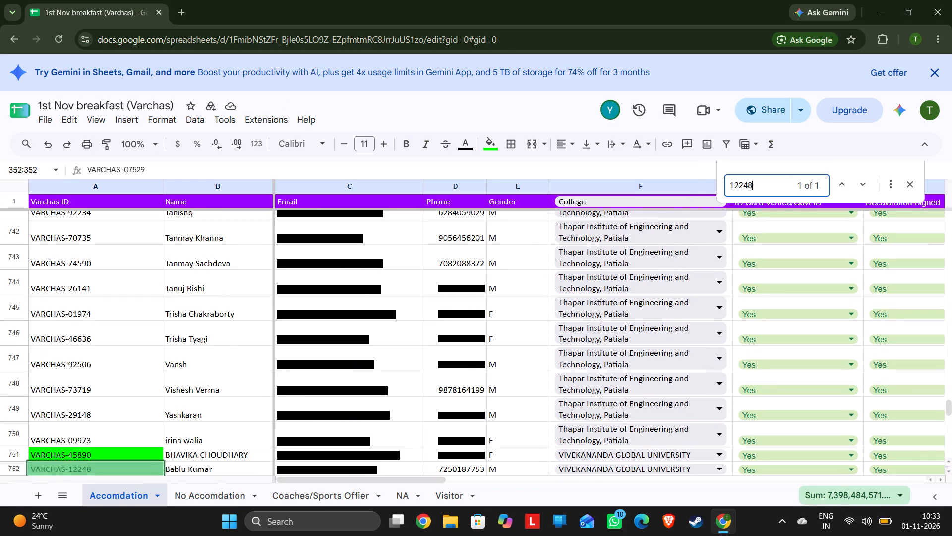
pyautogui.click(11, 470)
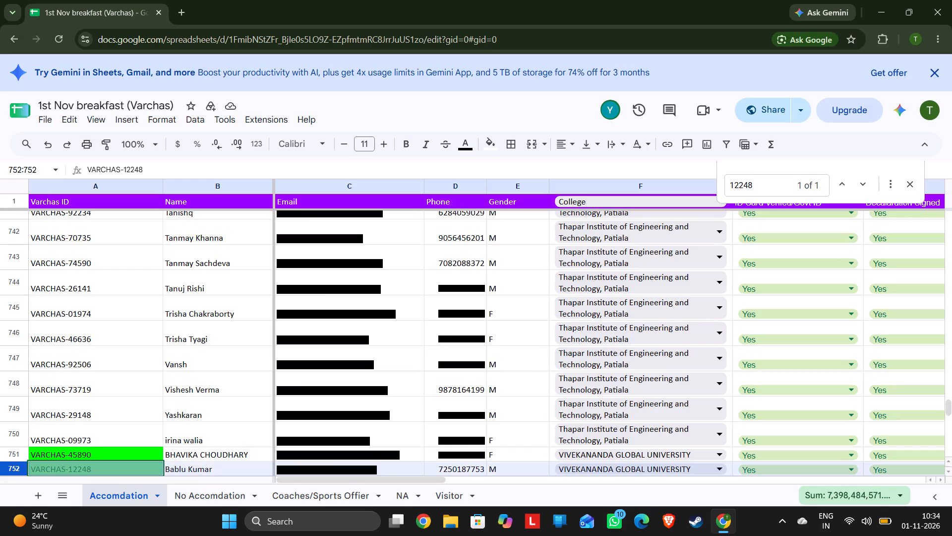
pyautogui.click(485, 145)
pyautogui.click(547, 201)
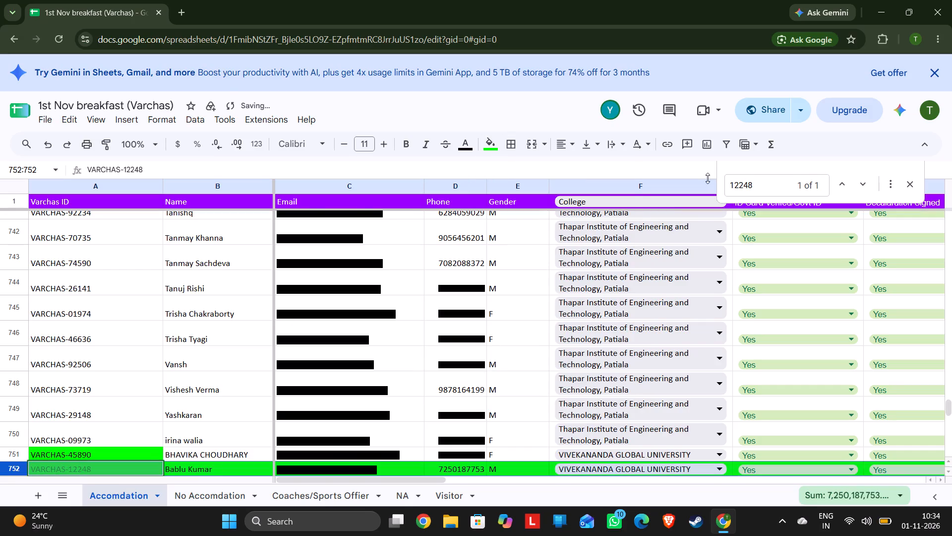
pyautogui.click(759, 186)
pyautogui.doubleClick(759, 186)
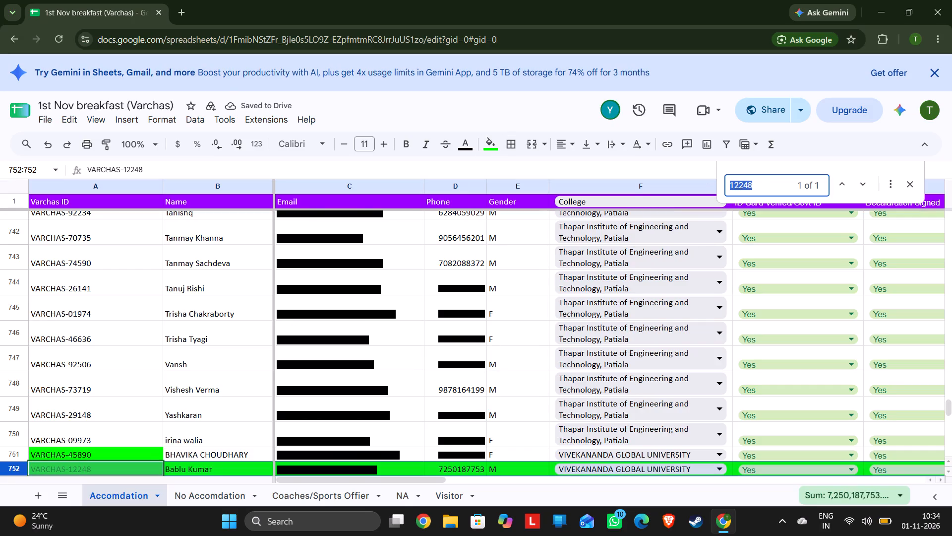
pyautogui.press('BackSpace')
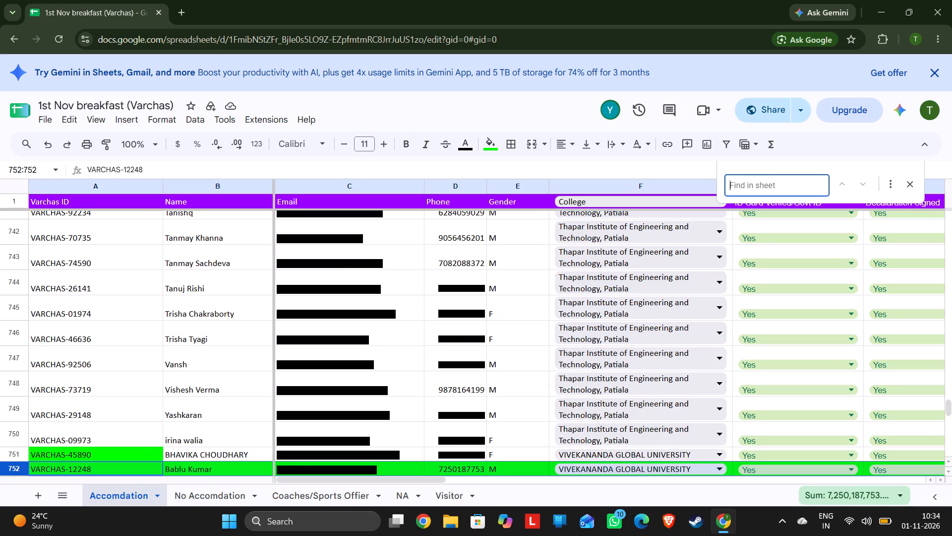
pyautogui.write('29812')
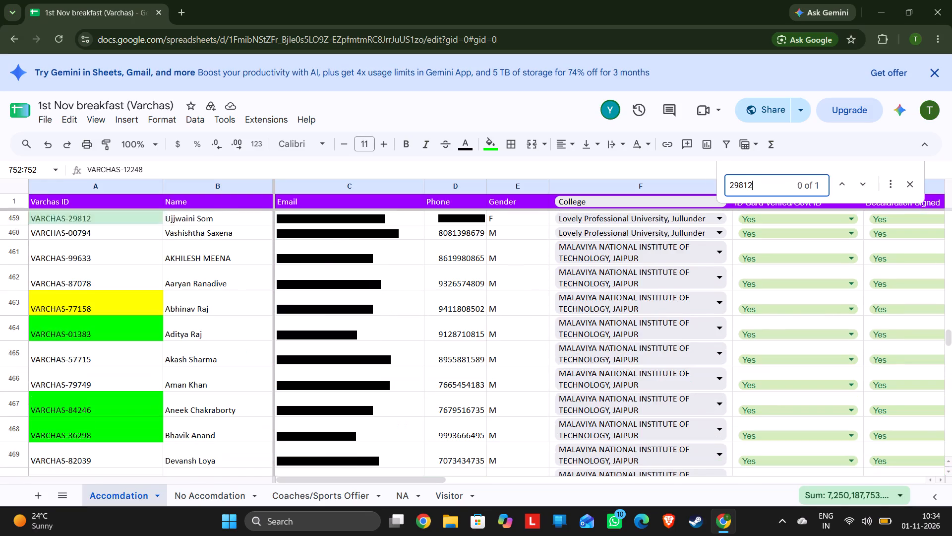
pyautogui.click(15, 218)
pyautogui.click(494, 148)
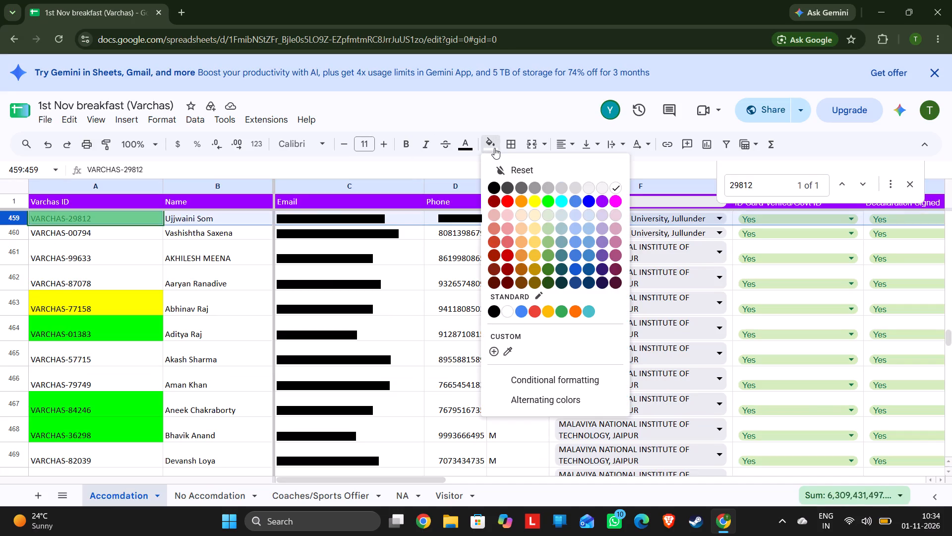
pyautogui.click(549, 203)
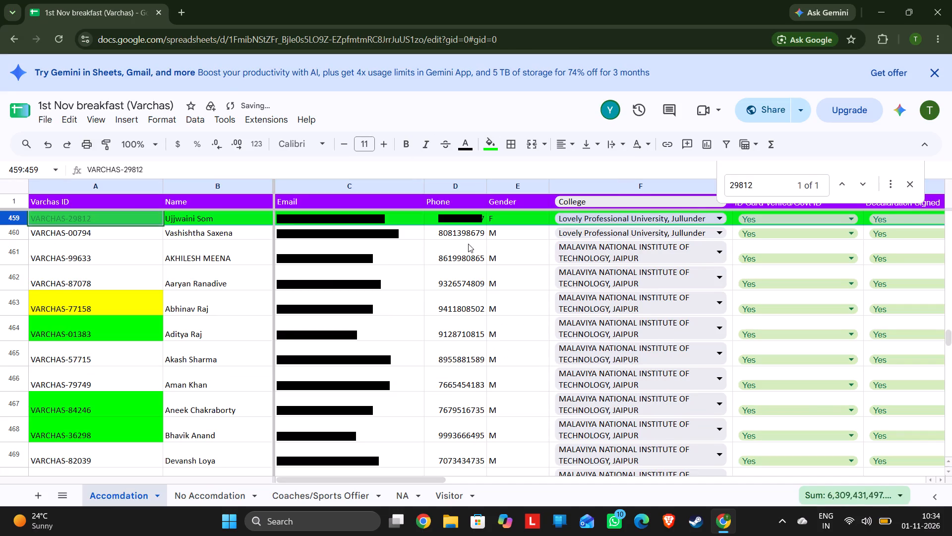
pyautogui.scroll(1, 281, 332)
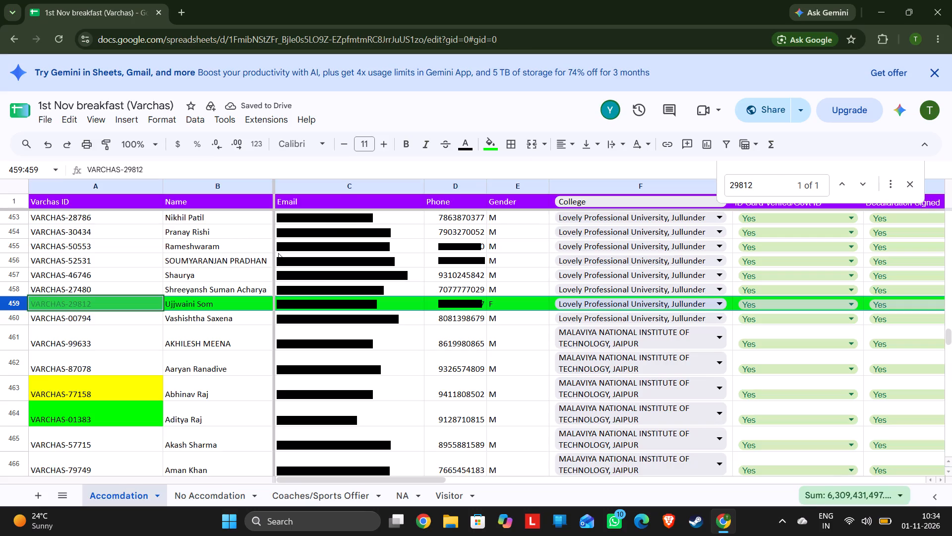
pyautogui.click(22, 249)
pyautogui.click(484, 141)
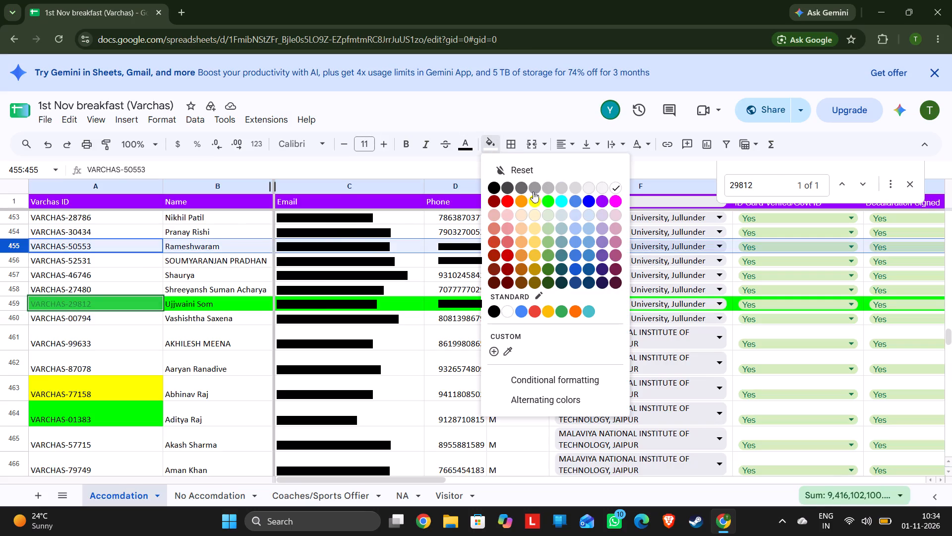
pyautogui.click(552, 202)
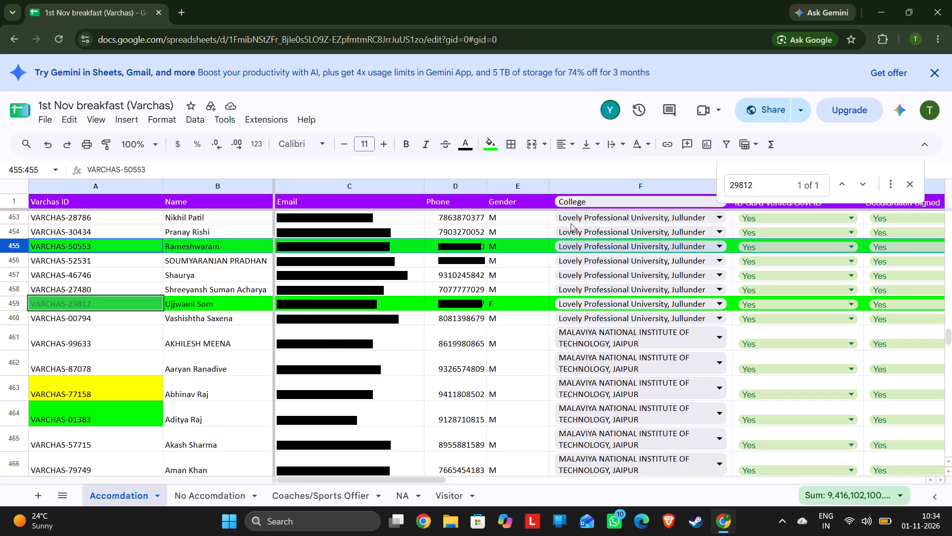
pyautogui.doubleClick(768, 182)
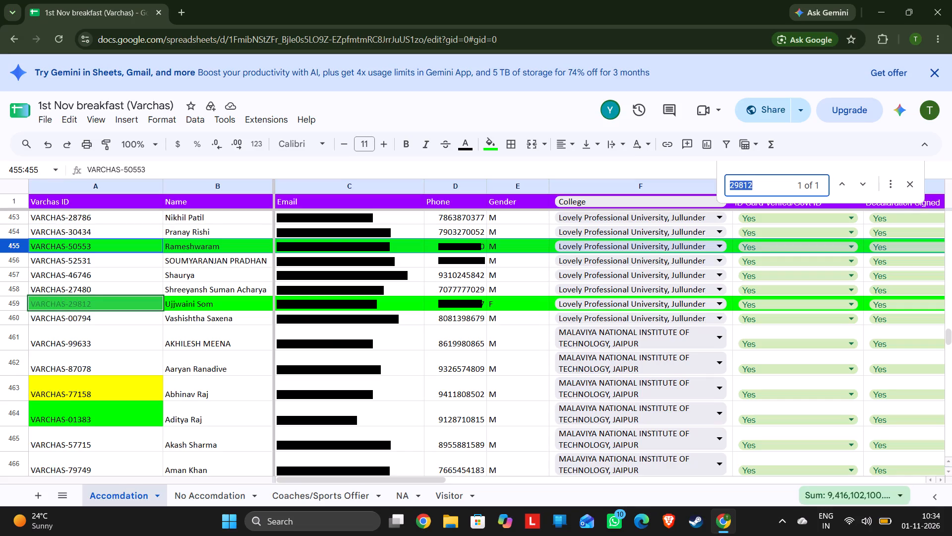
pyautogui.press('BackSpace')
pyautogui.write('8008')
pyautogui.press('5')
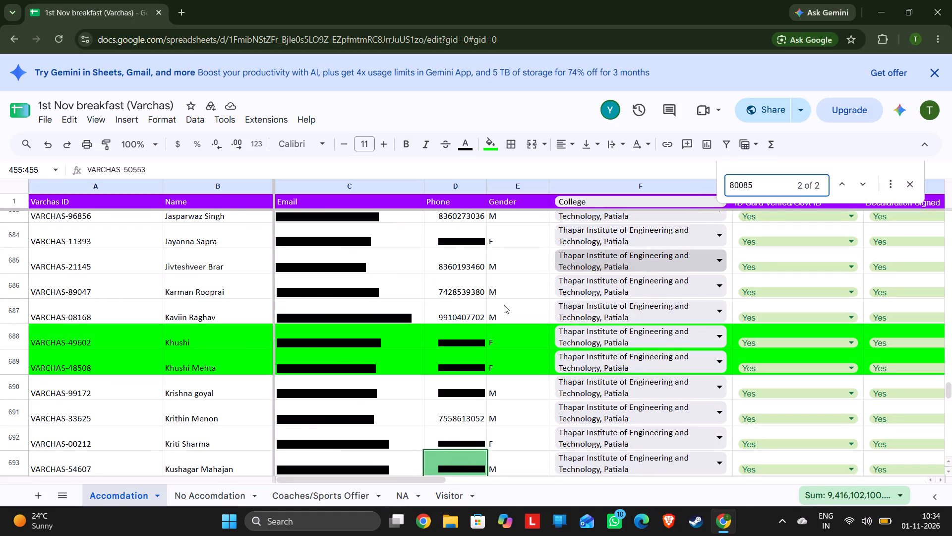
pyautogui.click(849, 178)
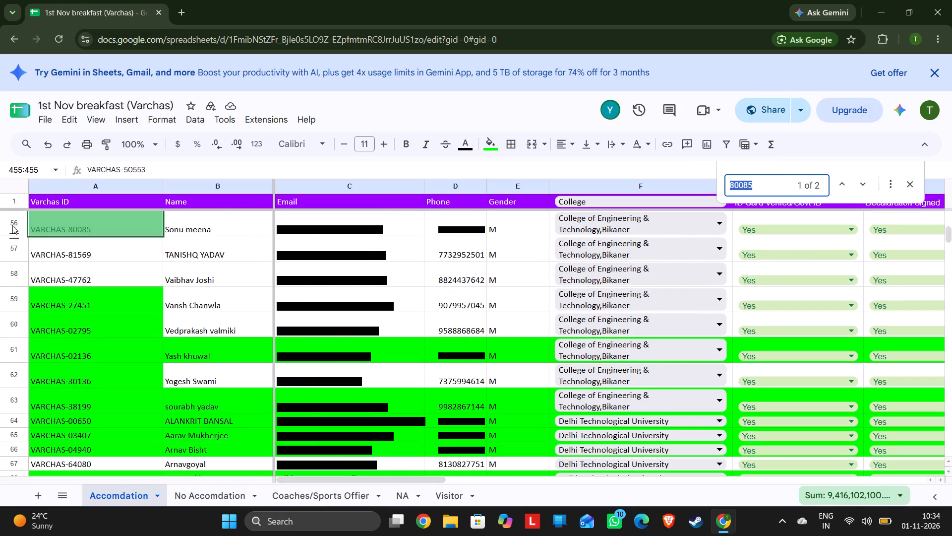
pyautogui.click(13, 218)
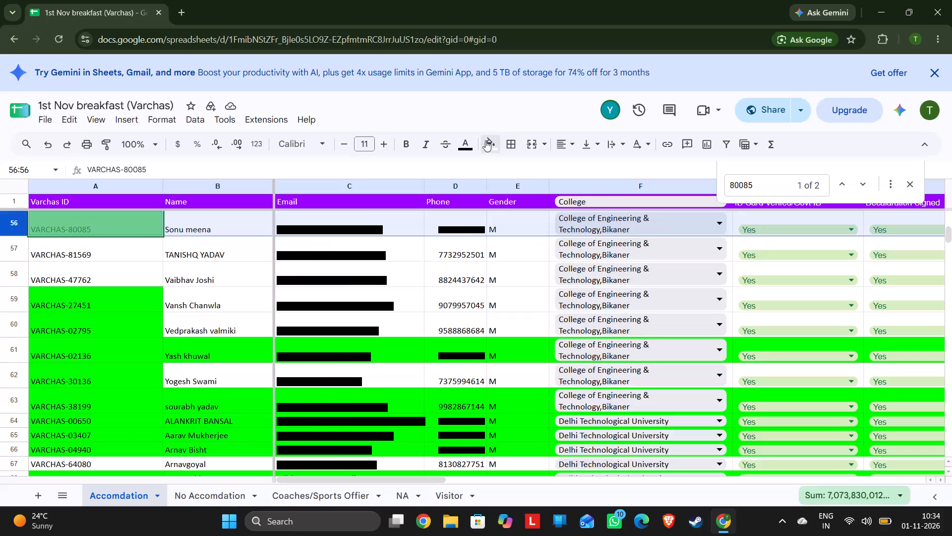
pyautogui.click(486, 141)
pyautogui.click(551, 203)
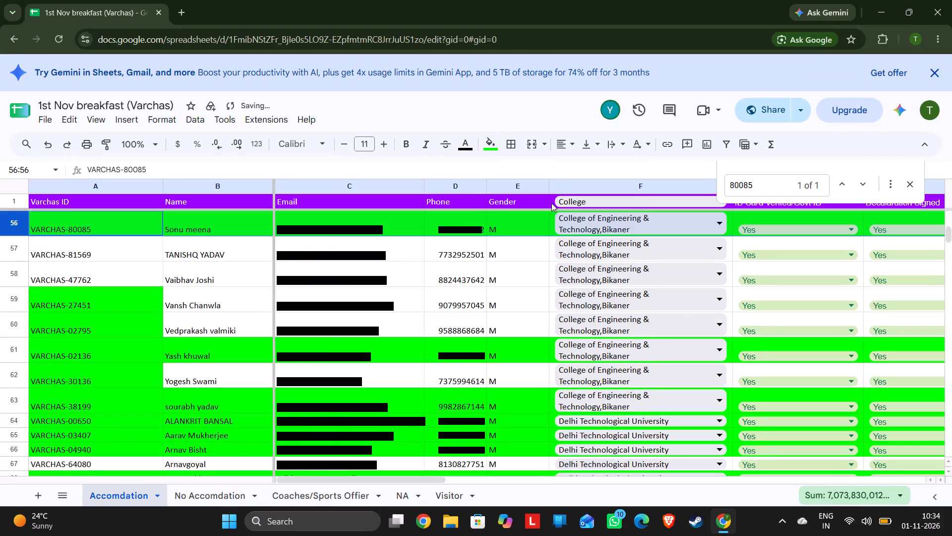
pyautogui.doubleClick(756, 185)
pyautogui.press('BackSpace')
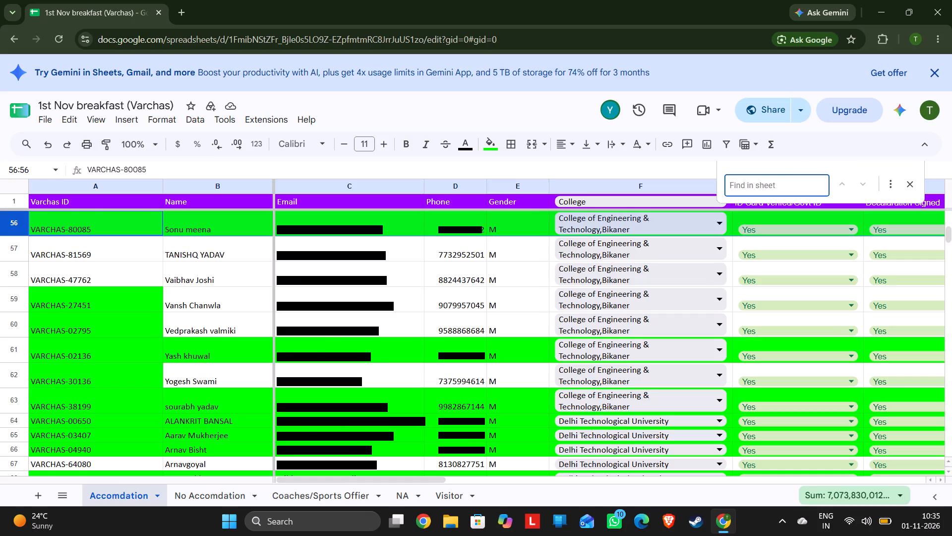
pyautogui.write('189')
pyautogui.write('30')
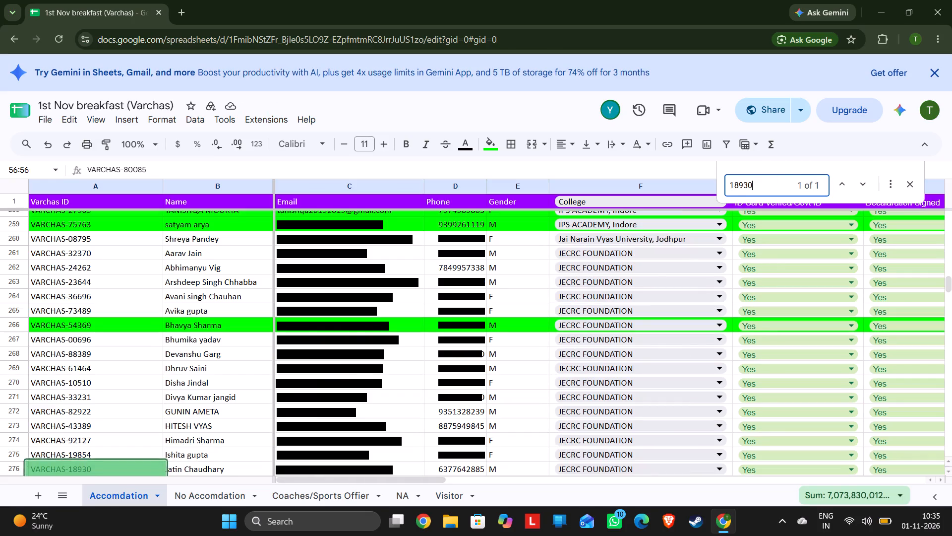
pyautogui.click(6, 469)
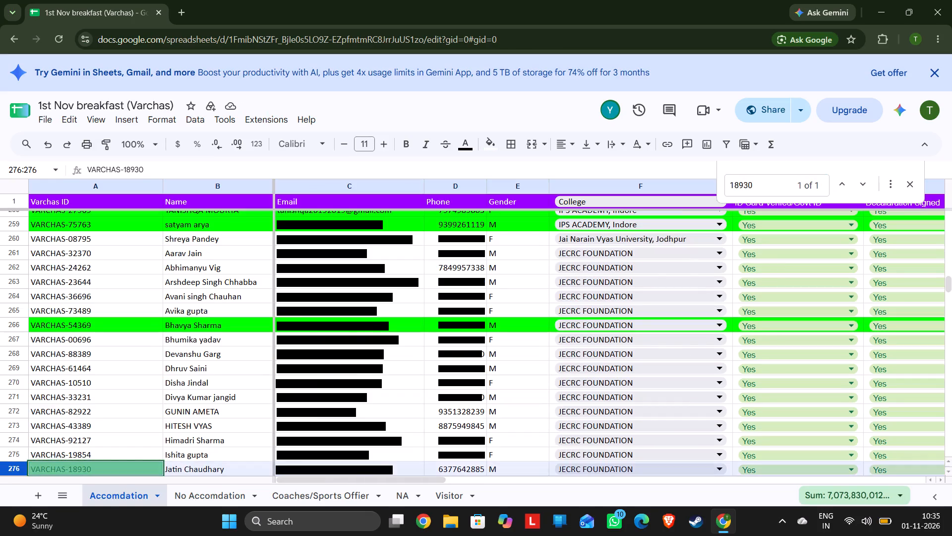
pyautogui.click(488, 137)
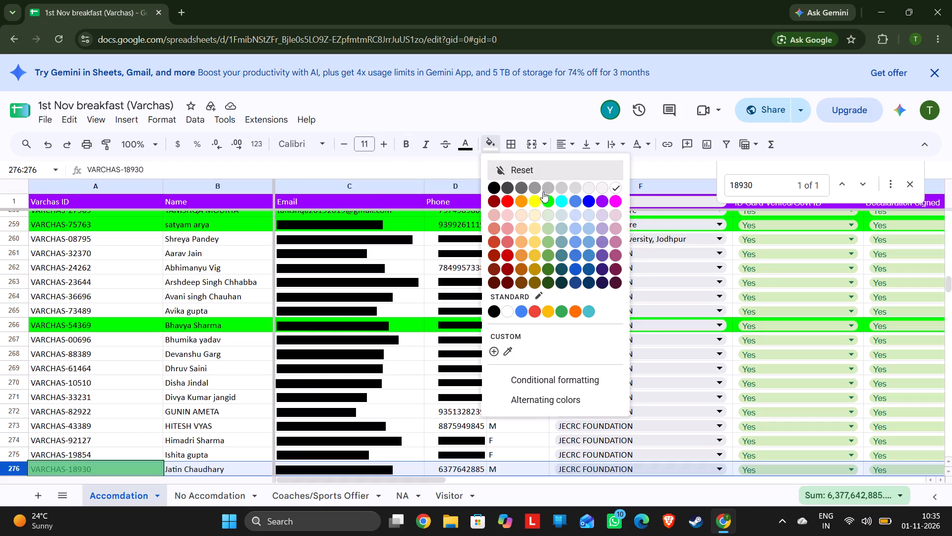
pyautogui.click(549, 198)
pyautogui.moveTo(749, 176); pyautogui.dragTo(756, 186)
pyautogui.doubleClick(756, 186)
pyautogui.press('BackSpace')
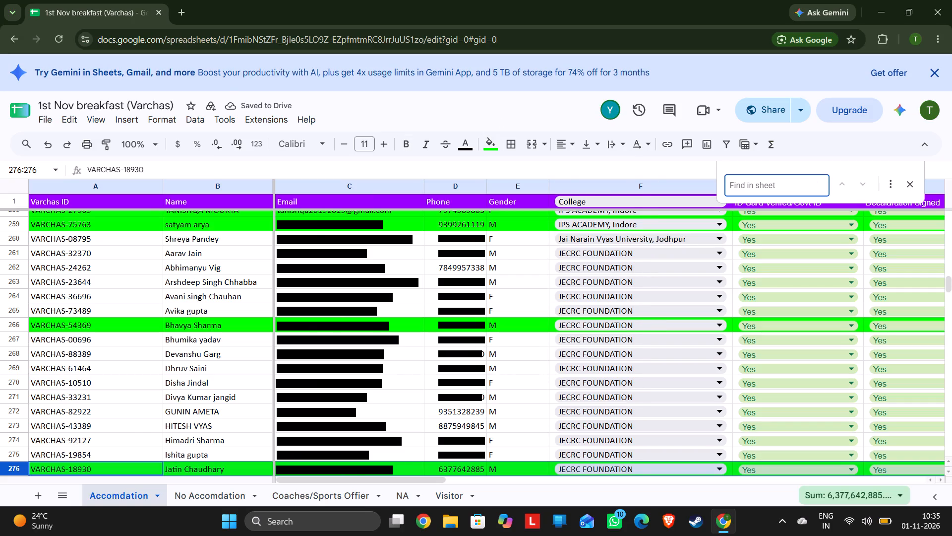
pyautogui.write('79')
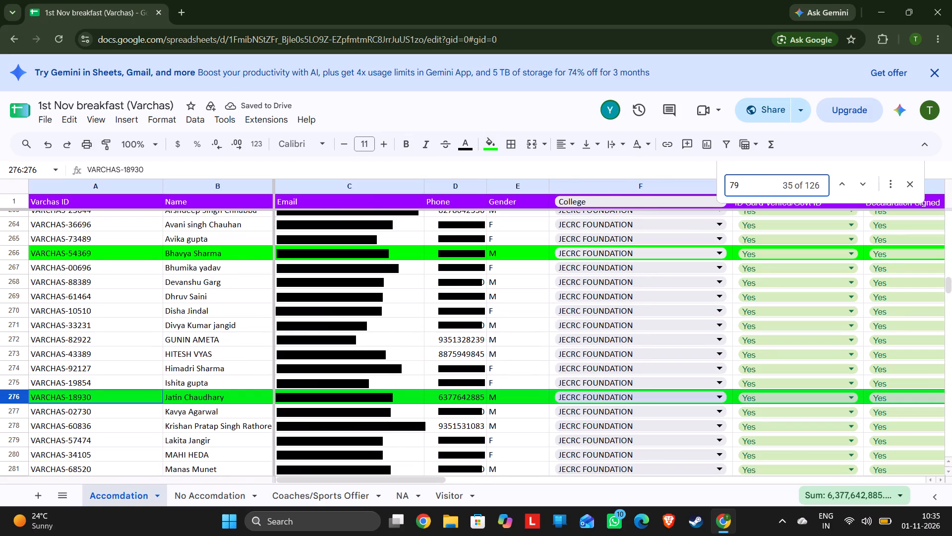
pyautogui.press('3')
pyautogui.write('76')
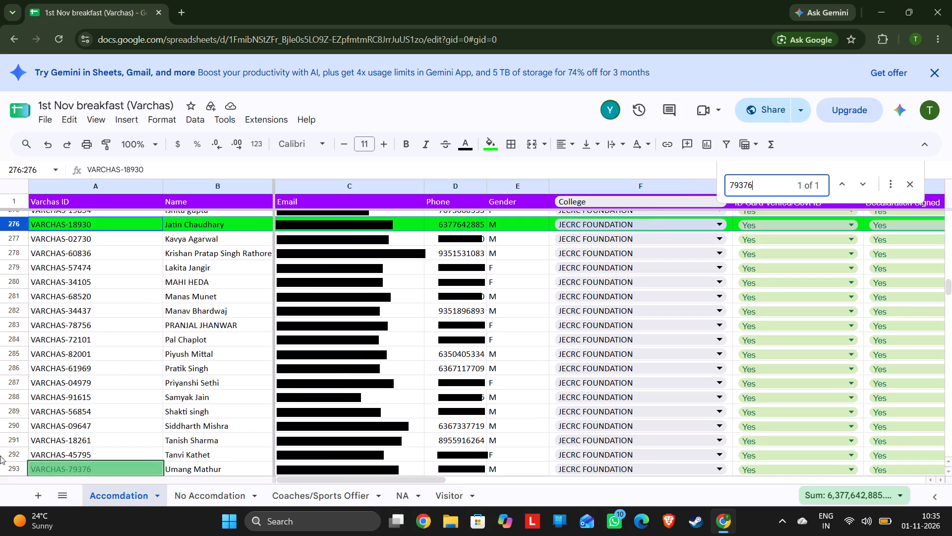
pyautogui.click(10, 469)
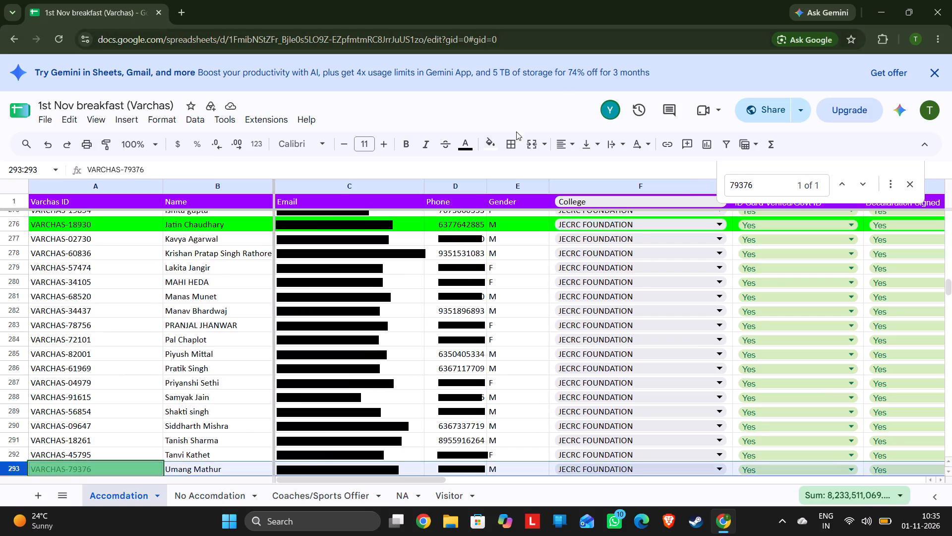
pyautogui.click(491, 151)
pyautogui.click(550, 200)
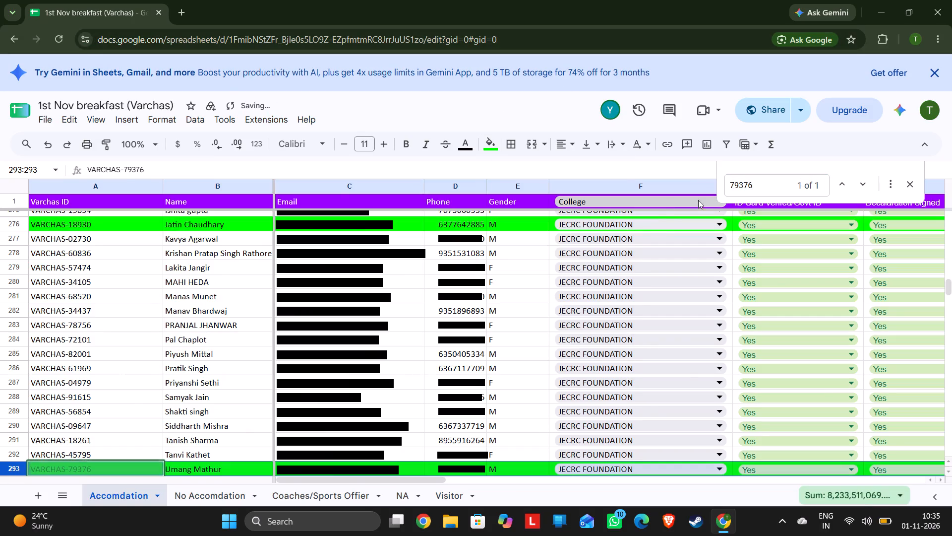
pyautogui.doubleClick(761, 182)
pyautogui.press('BackSpace')
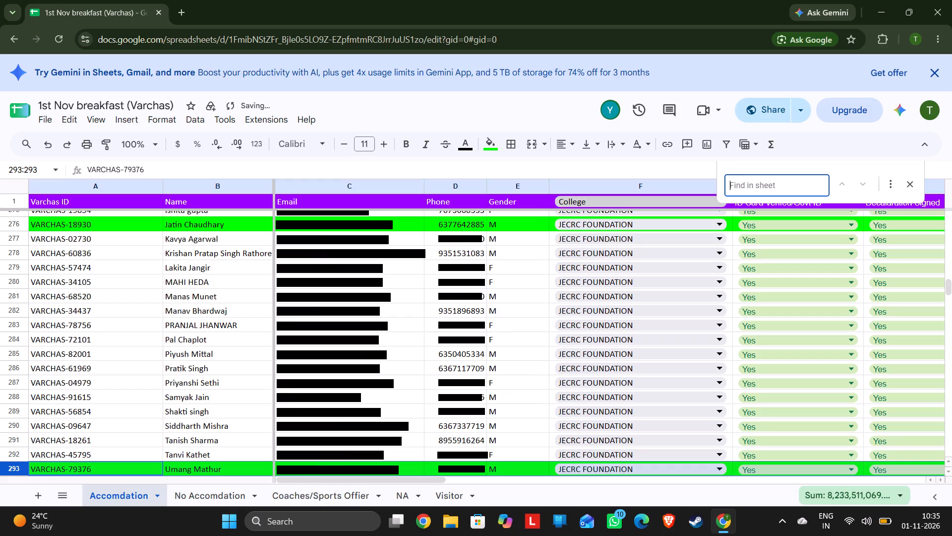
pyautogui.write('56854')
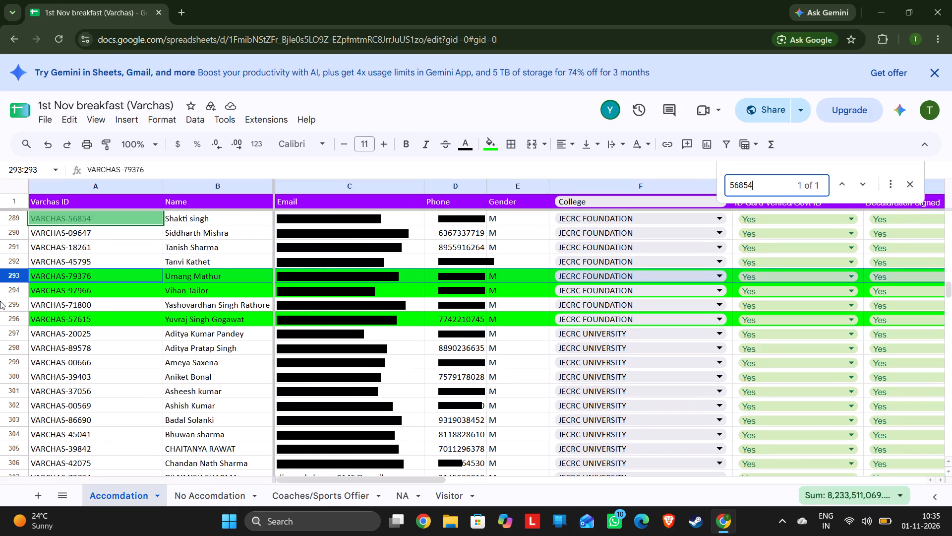
pyautogui.click(12, 216)
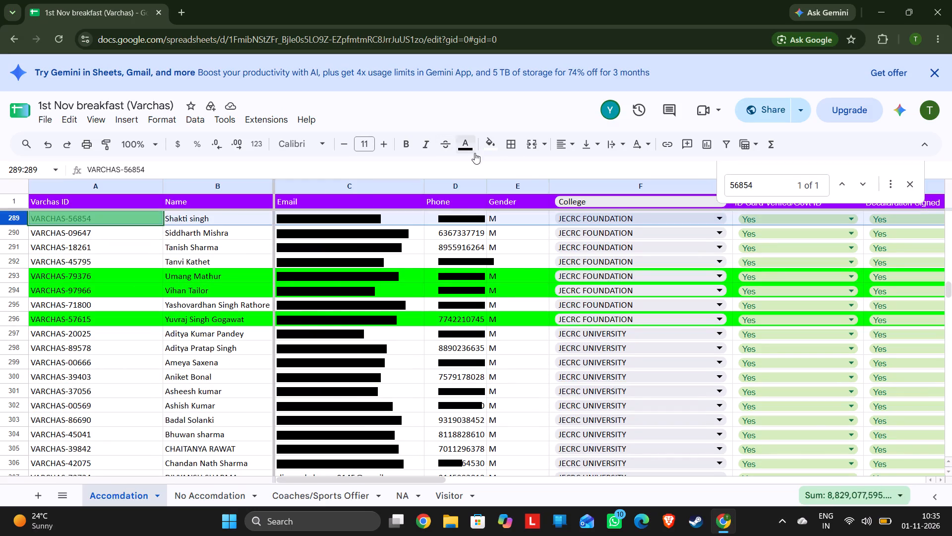
pyautogui.click(488, 149)
pyautogui.click(548, 200)
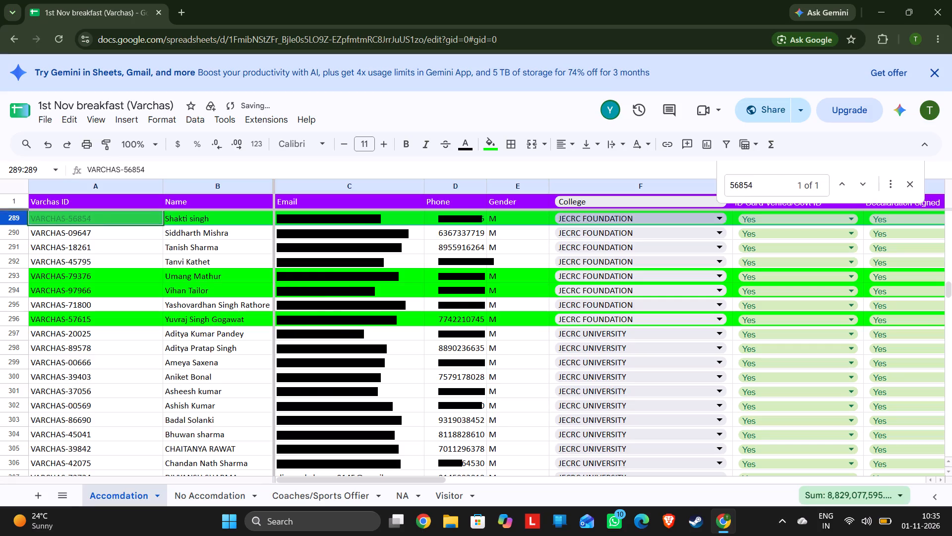
pyautogui.doubleClick(757, 192)
pyautogui.press('BackSpace')
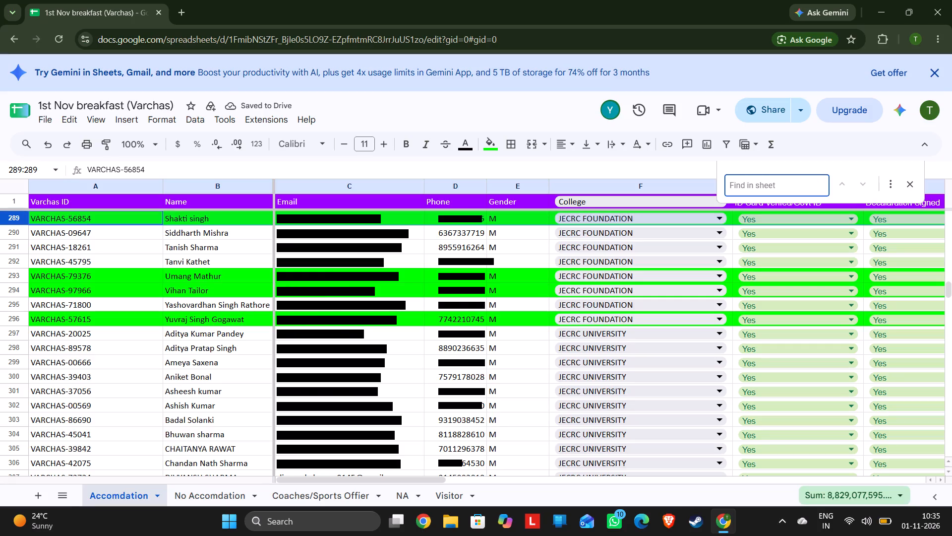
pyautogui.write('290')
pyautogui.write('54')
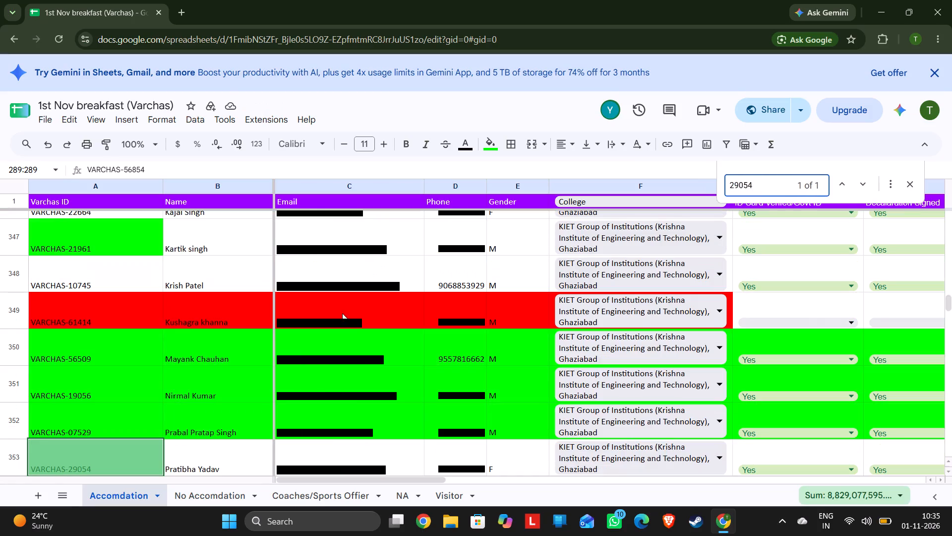
pyautogui.click(15, 465)
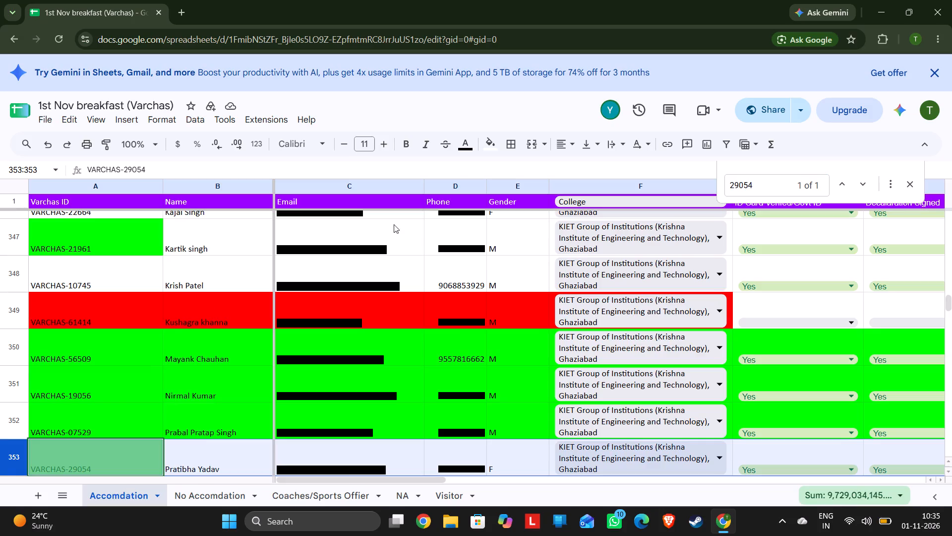
pyautogui.click(492, 144)
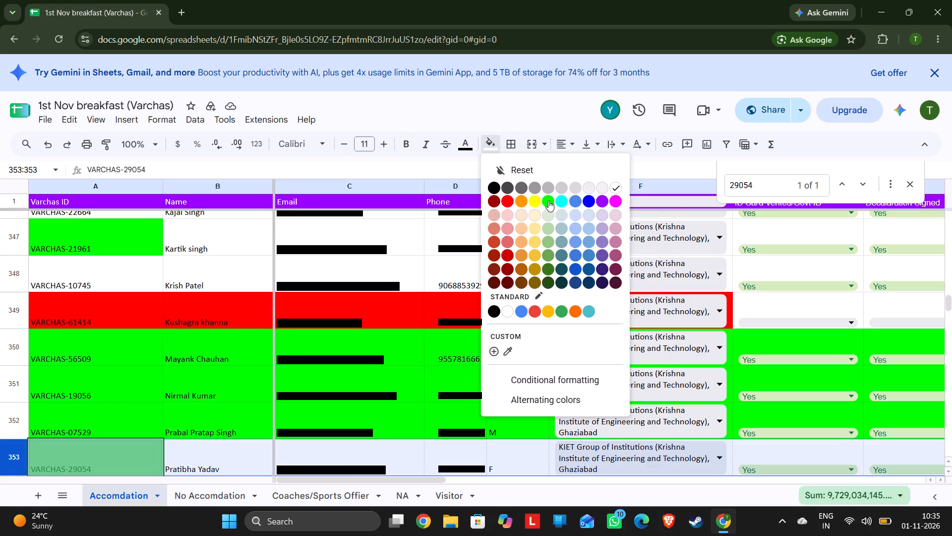
pyautogui.click(548, 201)
pyautogui.doubleClick(755, 180)
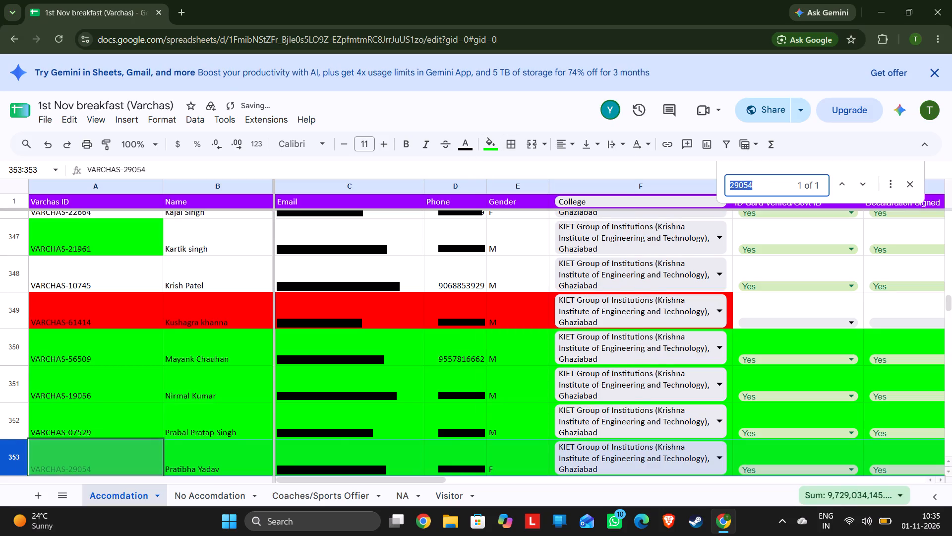
pyautogui.press('BackSpace')
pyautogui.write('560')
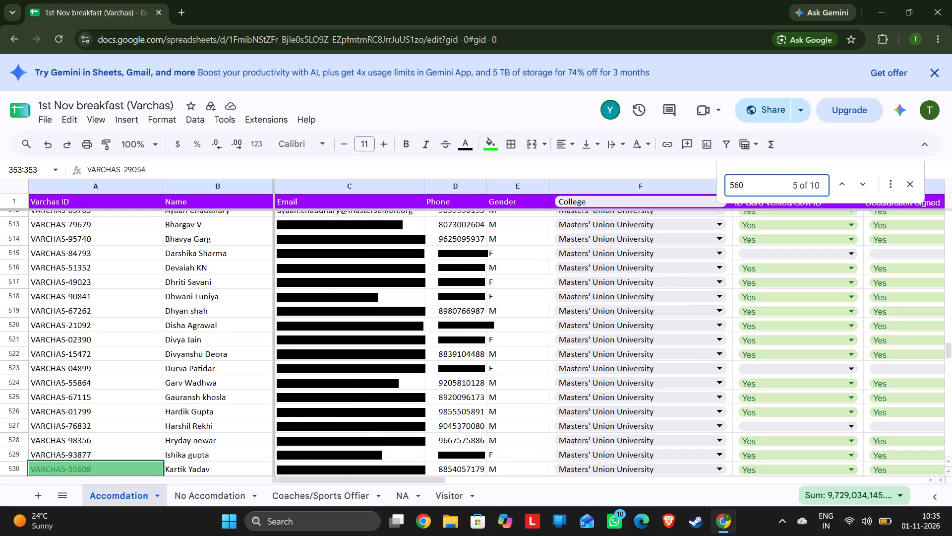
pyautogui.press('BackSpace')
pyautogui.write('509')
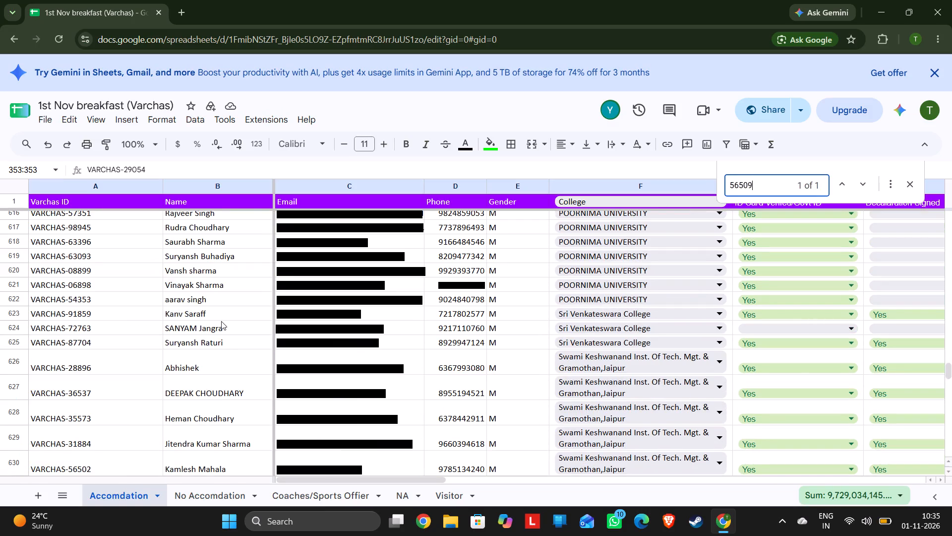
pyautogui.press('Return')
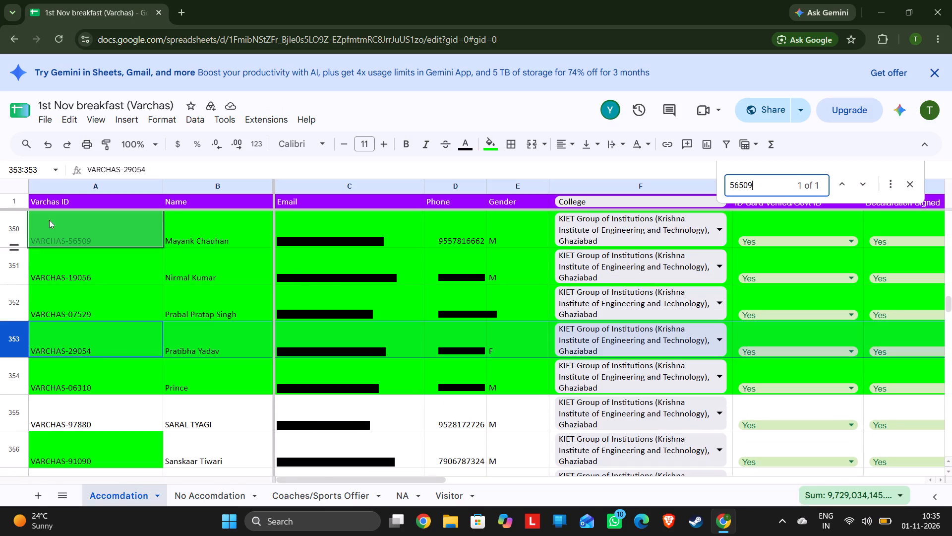
pyautogui.scroll(3, 77, 301)
pyautogui.scroll(-1, 77, 301)
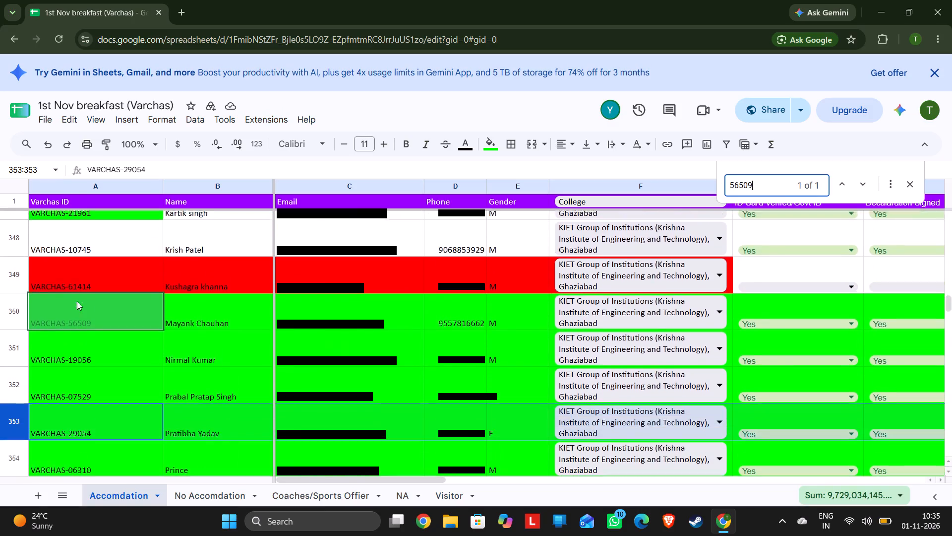
pyautogui.scroll(-1, 77, 301)
pyautogui.scroll(2, 77, 301)
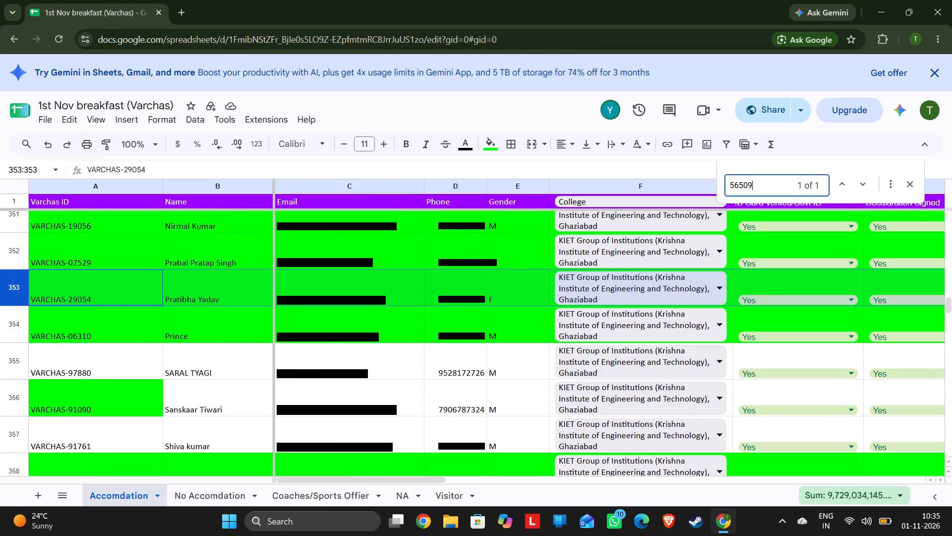
pyautogui.scroll(2, 188, 360)
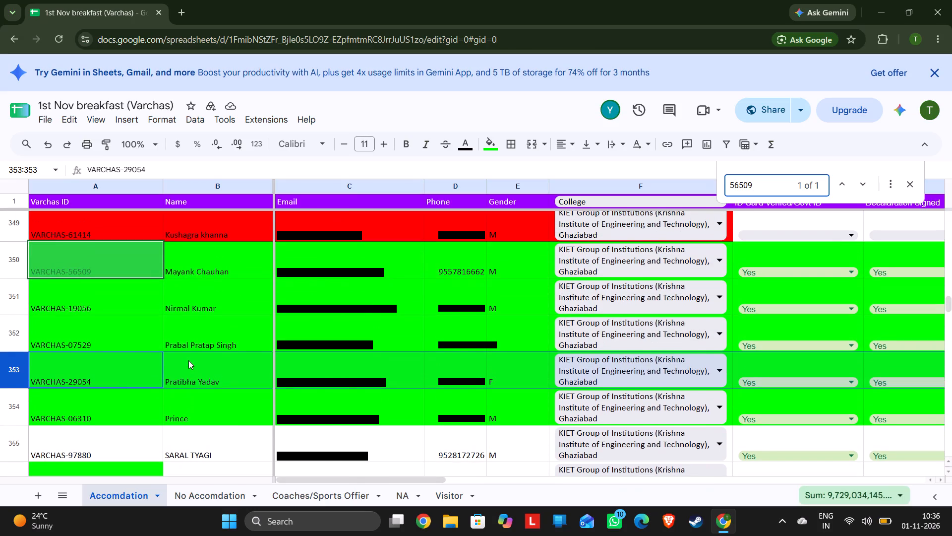
pyautogui.scroll(2, 188, 360)
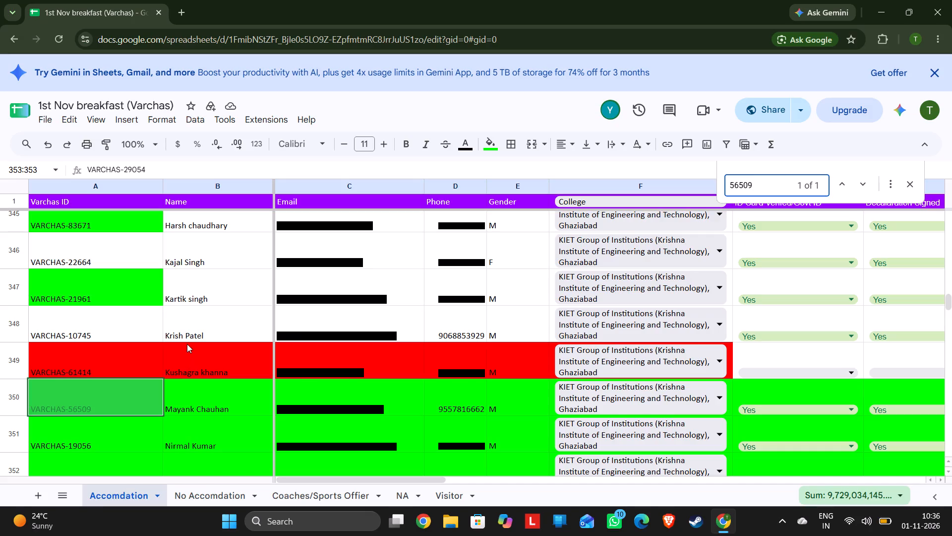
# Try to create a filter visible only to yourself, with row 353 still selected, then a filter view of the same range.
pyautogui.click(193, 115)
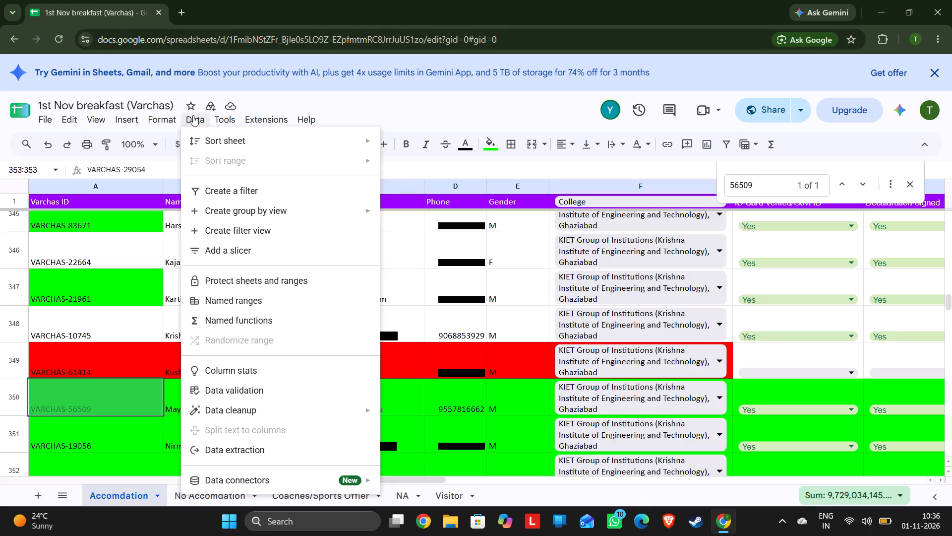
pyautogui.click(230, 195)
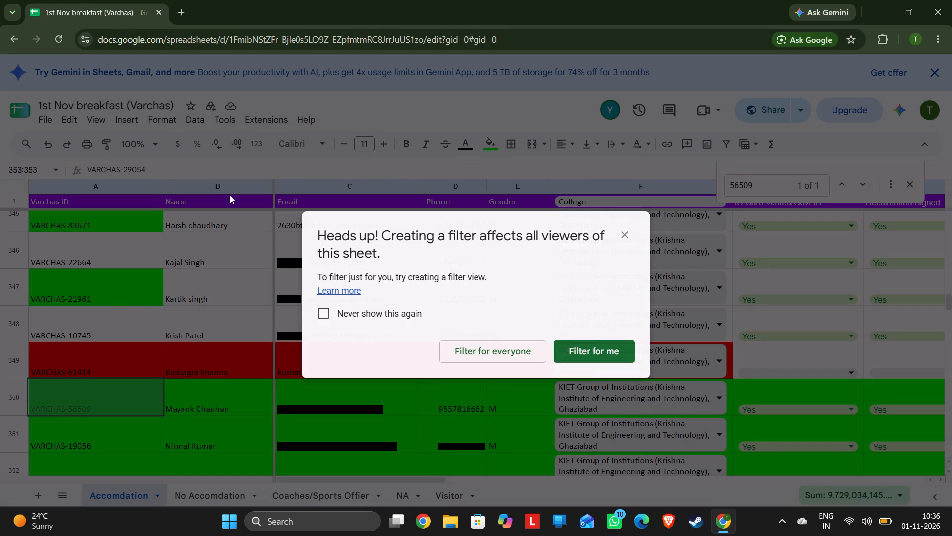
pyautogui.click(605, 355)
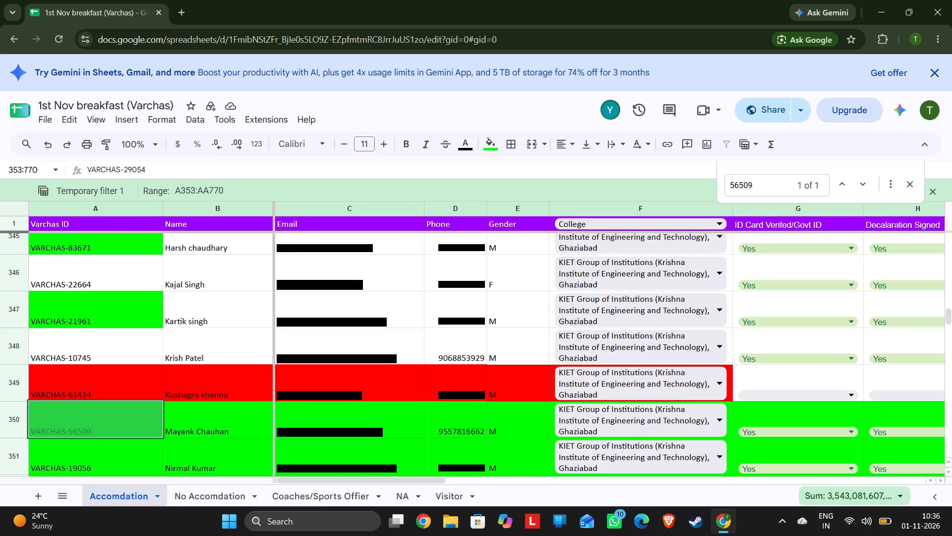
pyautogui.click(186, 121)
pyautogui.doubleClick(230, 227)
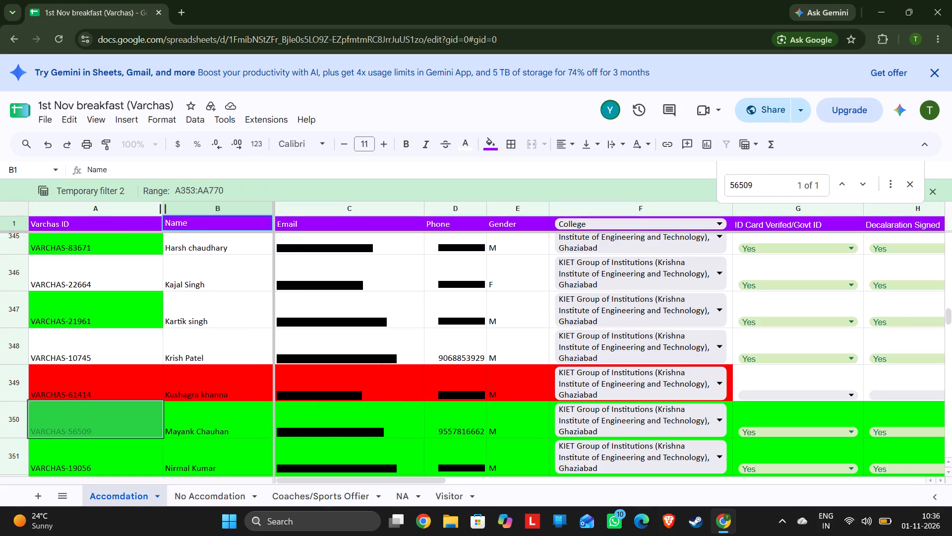
# Create a filter view covering the whole participant table, A1:L770, based on the header row.
pyautogui.moveTo(196, 125); pyautogui.dragTo(332, 212)
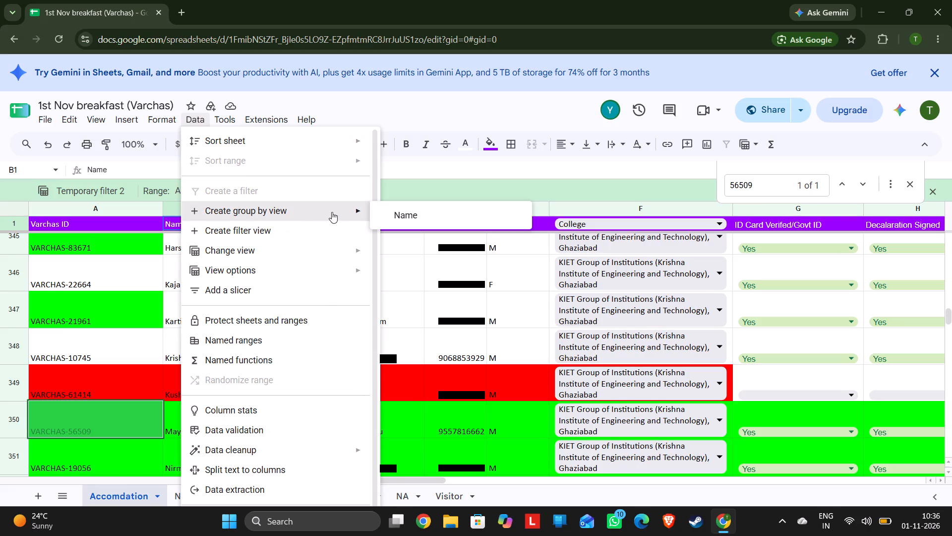
pyautogui.moveTo(332, 212); pyautogui.dragTo(341, 228)
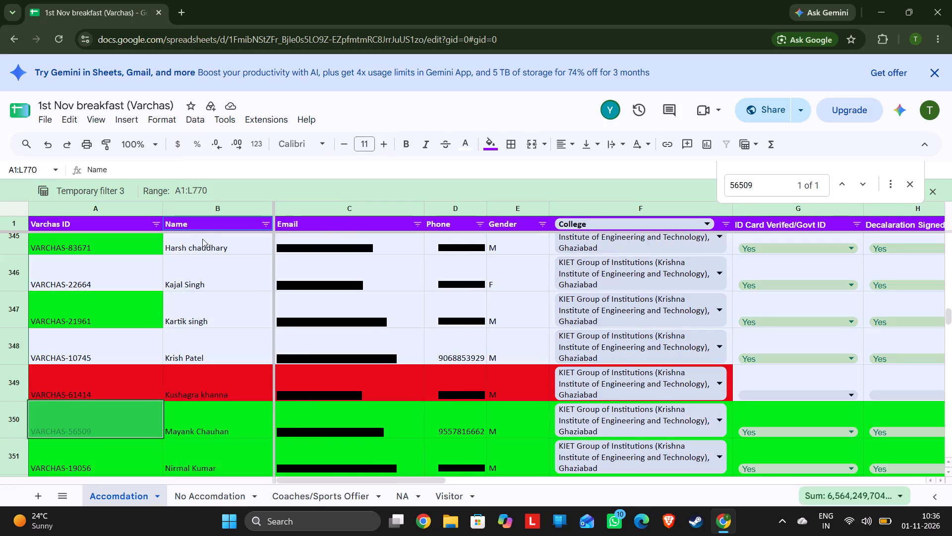
# Sort the filtered table by green fill color in the Varchas ID column.
pyautogui.click(148, 217)
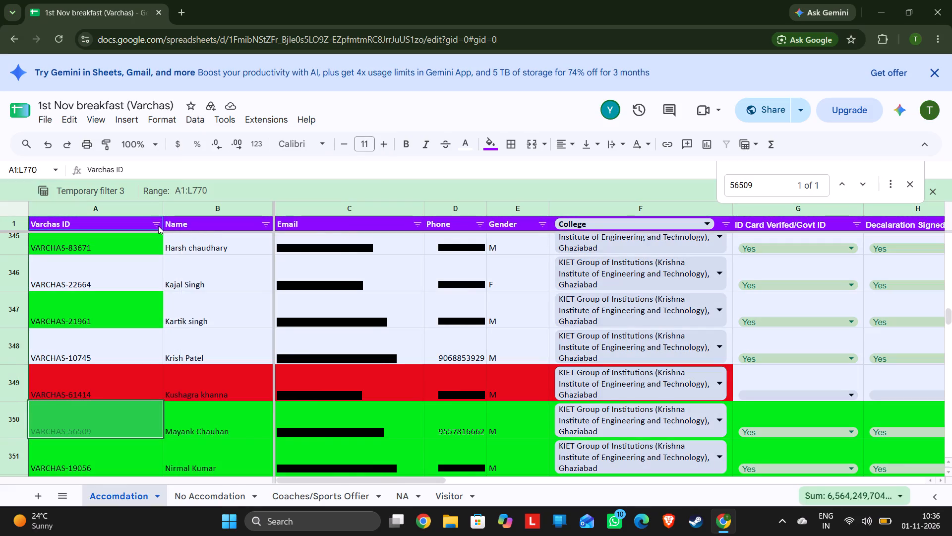
pyautogui.click(159, 226)
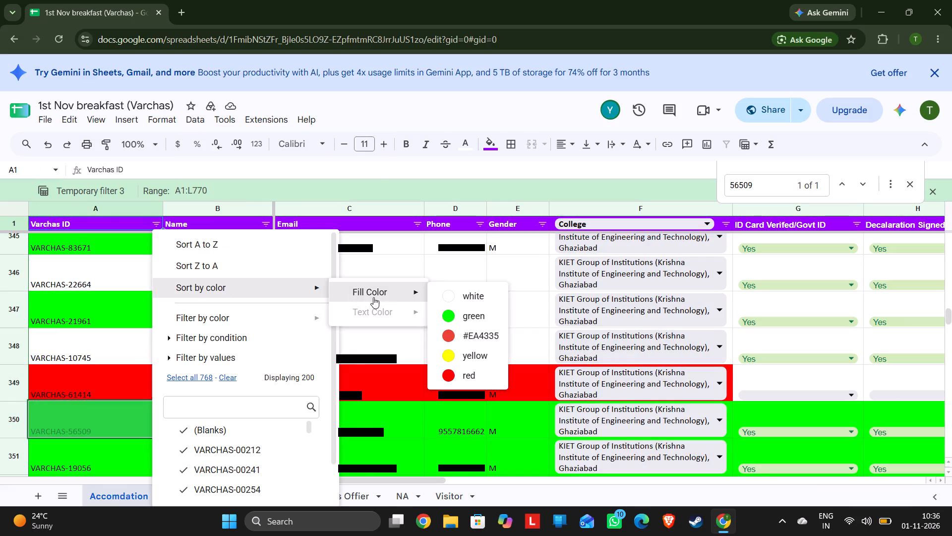
pyautogui.click(449, 317)
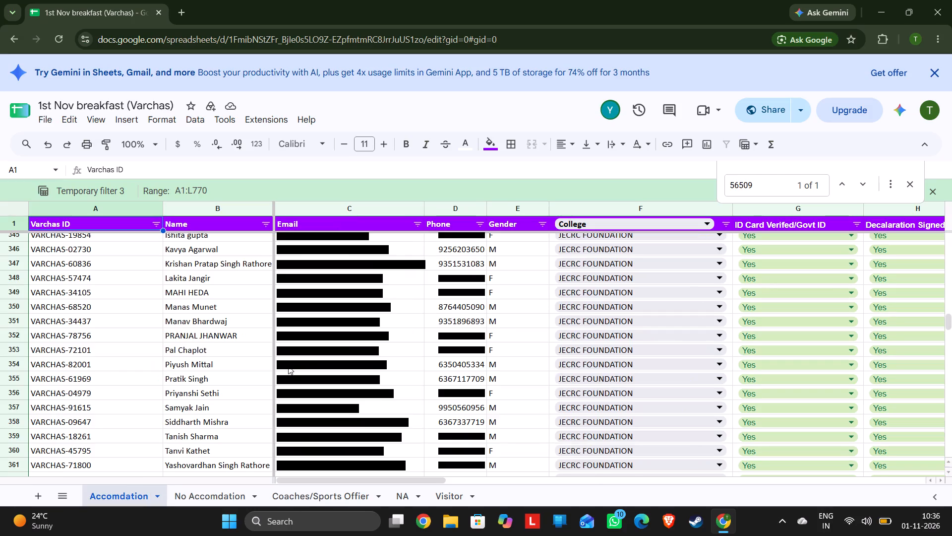
pyautogui.scroll(16, 288, 366)
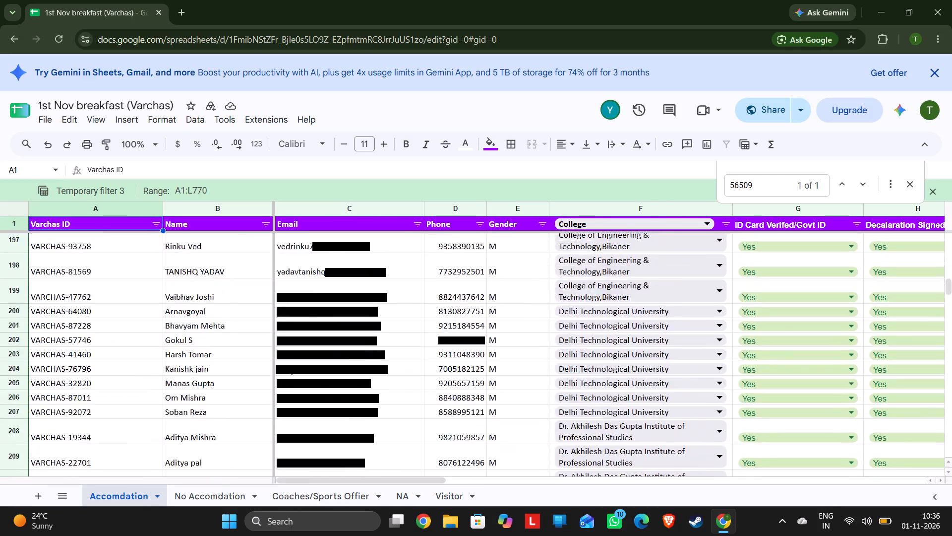
# Look through the color-sorted participant table to examine which rows are fully green and which only have a green Varchas ID cell.
pyautogui.scroll(11, 288, 366)
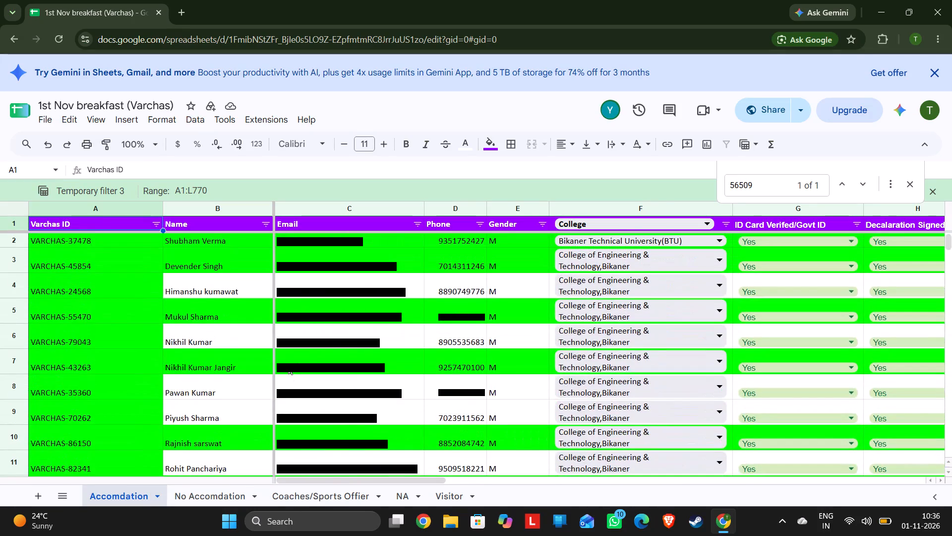
pyautogui.scroll(1, 288, 366)
pyautogui.scroll(-8, 288, 366)
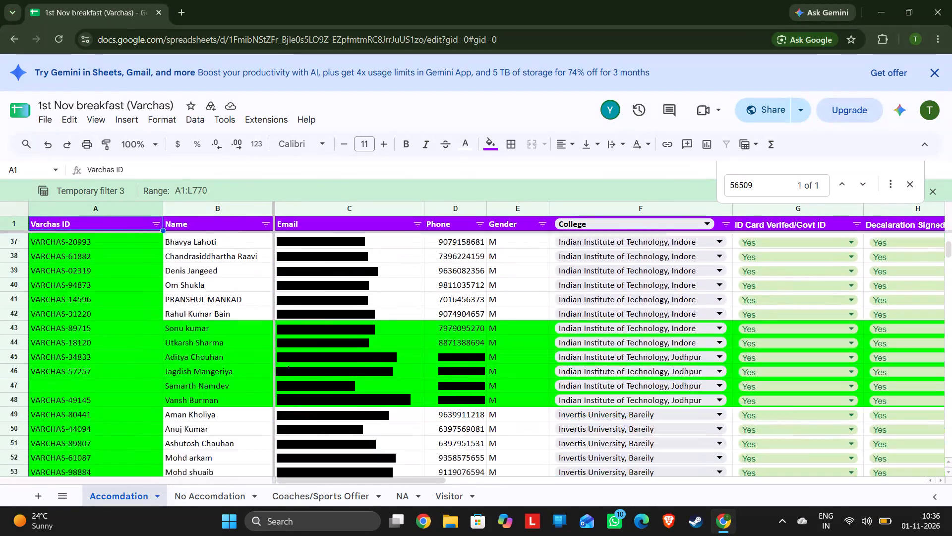
pyautogui.scroll(-10, 288, 366)
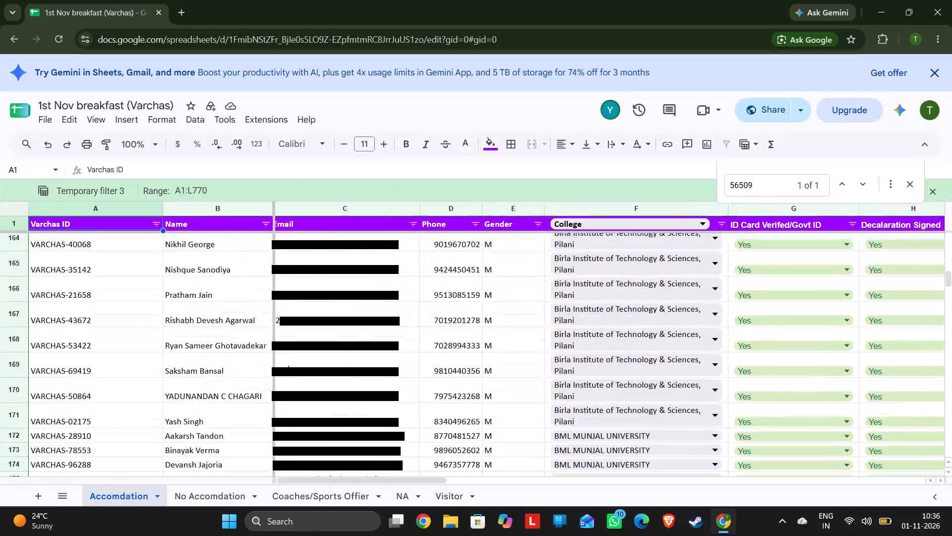
pyautogui.scroll(-4, 288, 366)
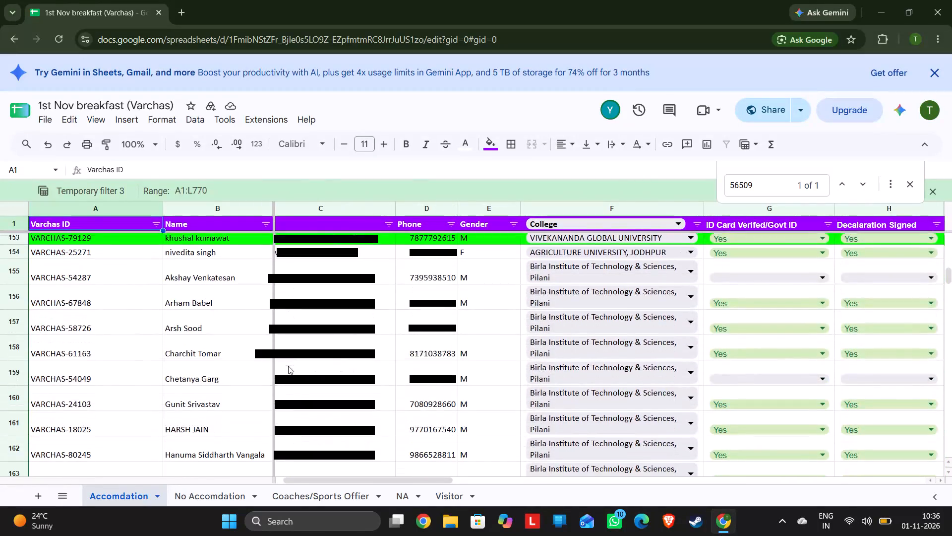
pyautogui.scroll(-9, 288, 366)
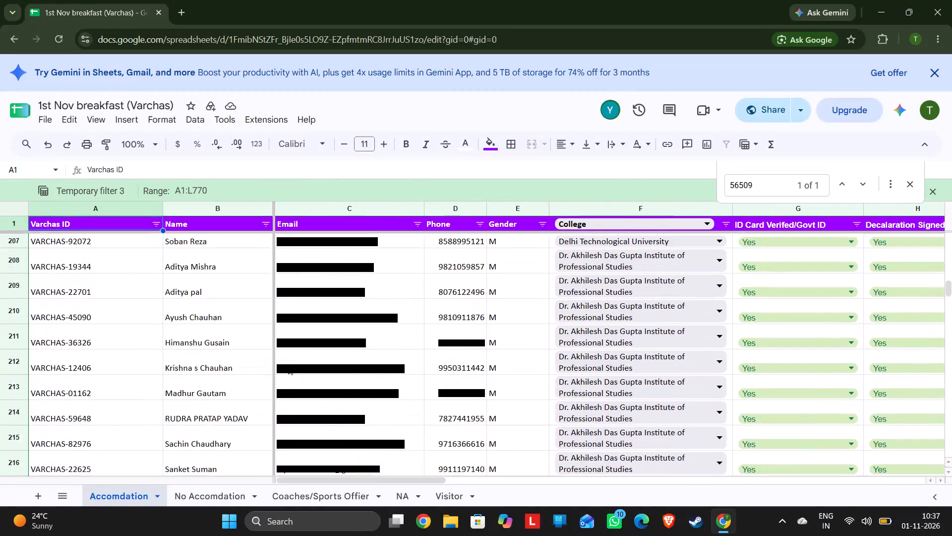
pyautogui.scroll(-4, 288, 366)
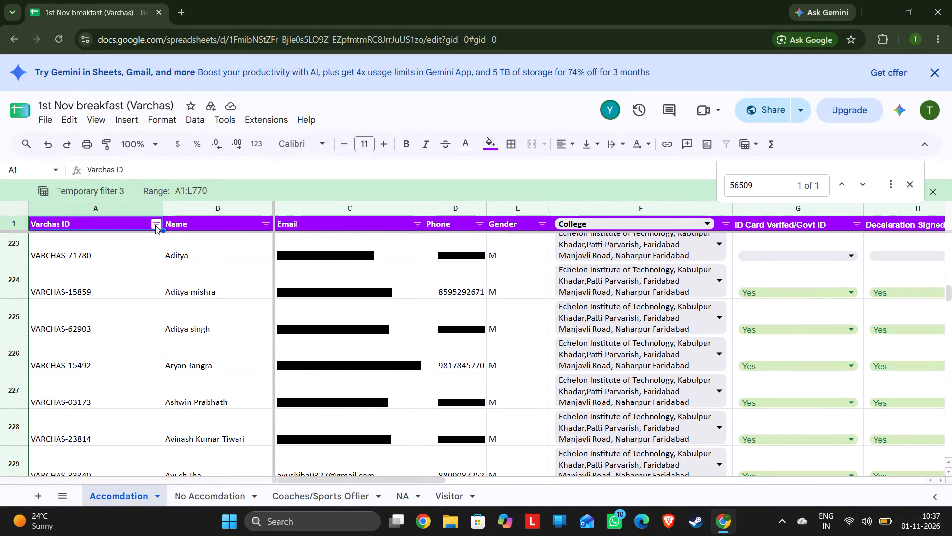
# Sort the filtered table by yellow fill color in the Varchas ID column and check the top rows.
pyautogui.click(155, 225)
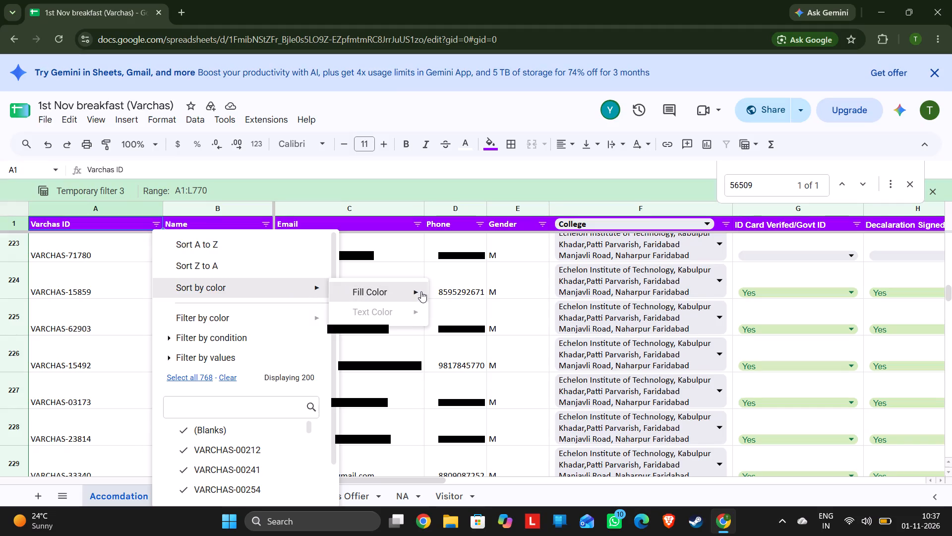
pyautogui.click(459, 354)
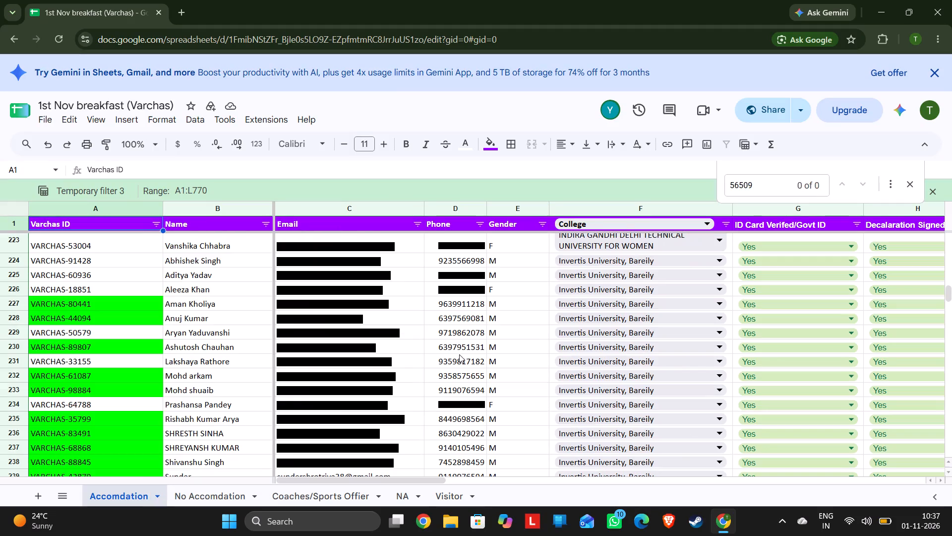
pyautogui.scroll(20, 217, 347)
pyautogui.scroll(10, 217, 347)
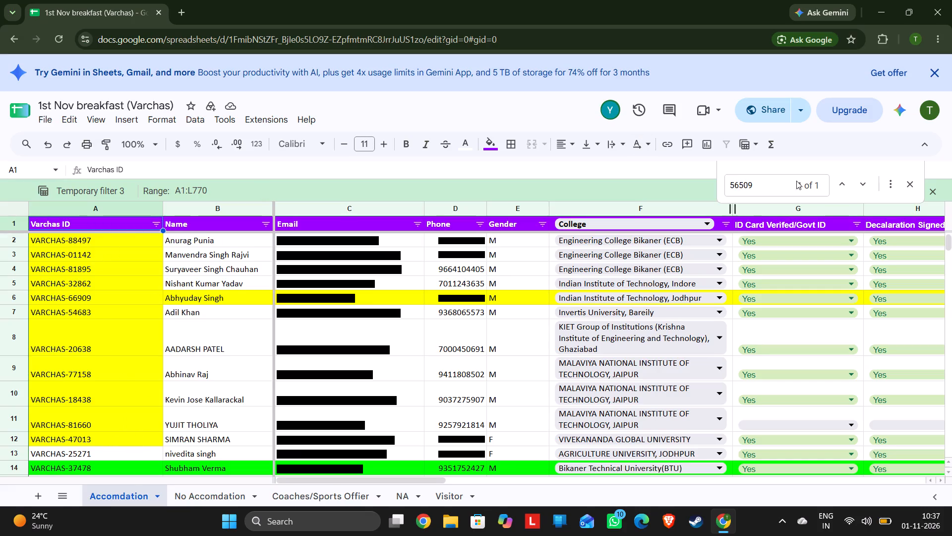
# Close the sheet search and exit the temporary filter view of A1:L770 without saving it.
pyautogui.moveTo(917, 185); pyautogui.dragTo(907, 185)
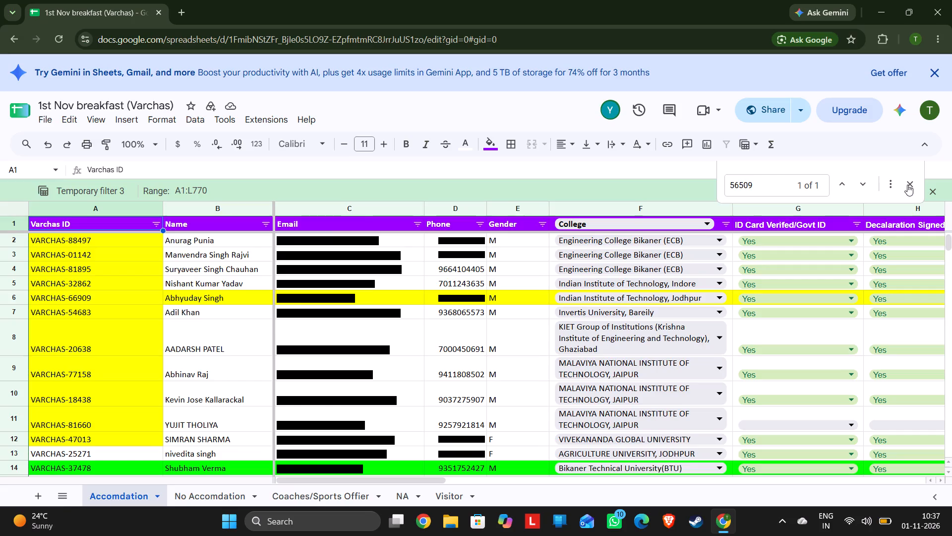
pyautogui.moveTo(907, 185); pyautogui.dragTo(910, 184)
pyautogui.click(910, 184)
pyautogui.click(931, 190)
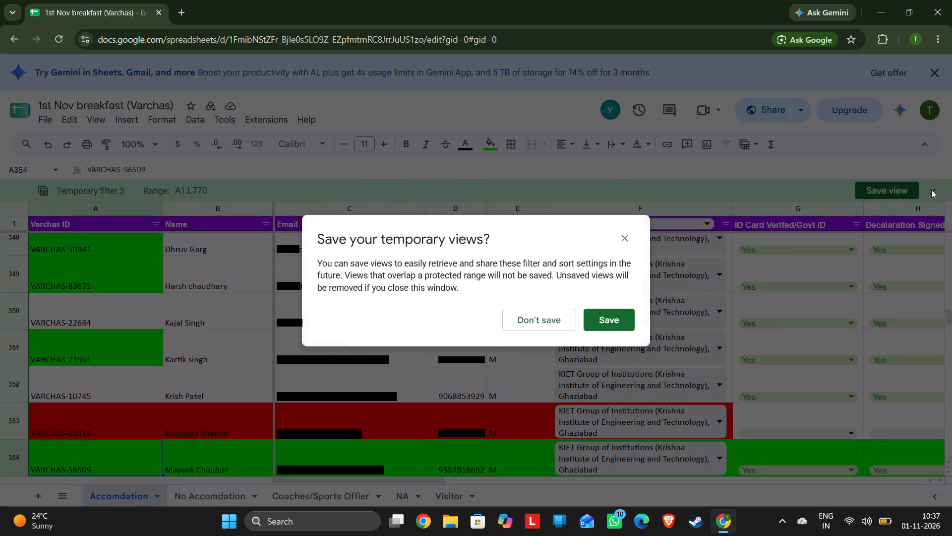
pyautogui.click(559, 321)
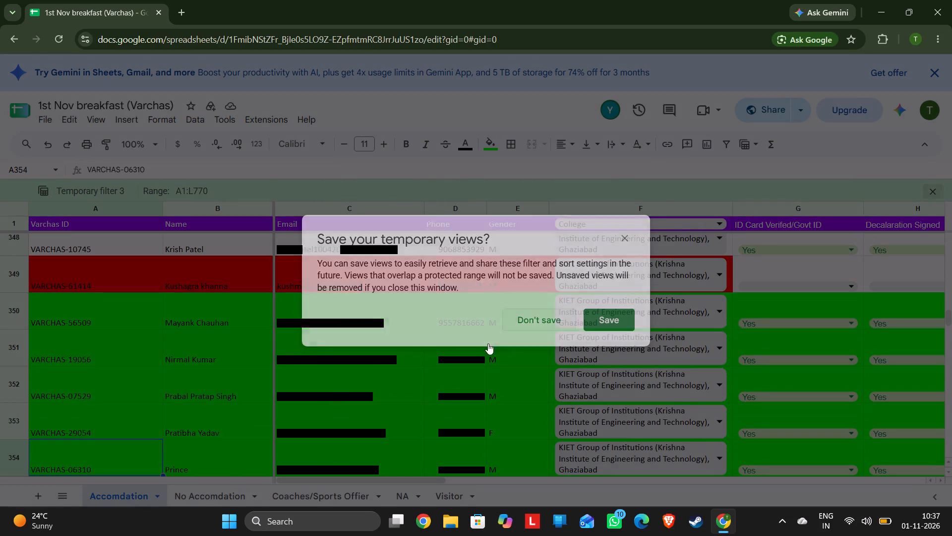
# Start a new search in the Accomdation sheet.
pyautogui.scroll(-3, 408, 366)
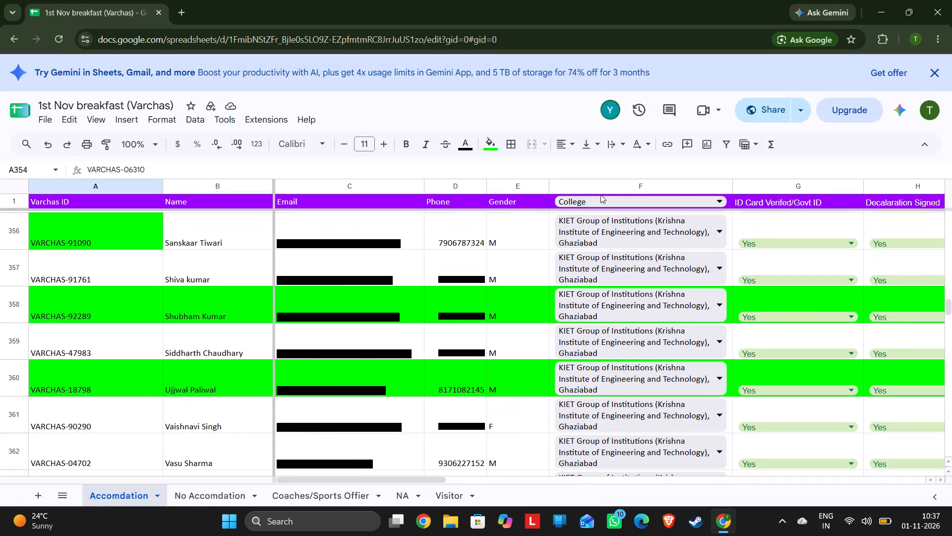
pyautogui.hotkey('ctrl', 'f')
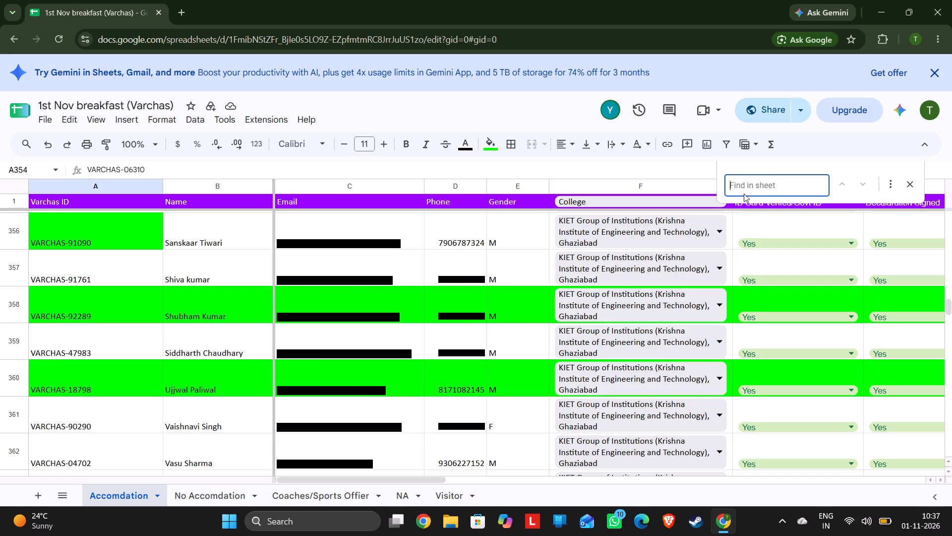
pyautogui.click(790, 184)
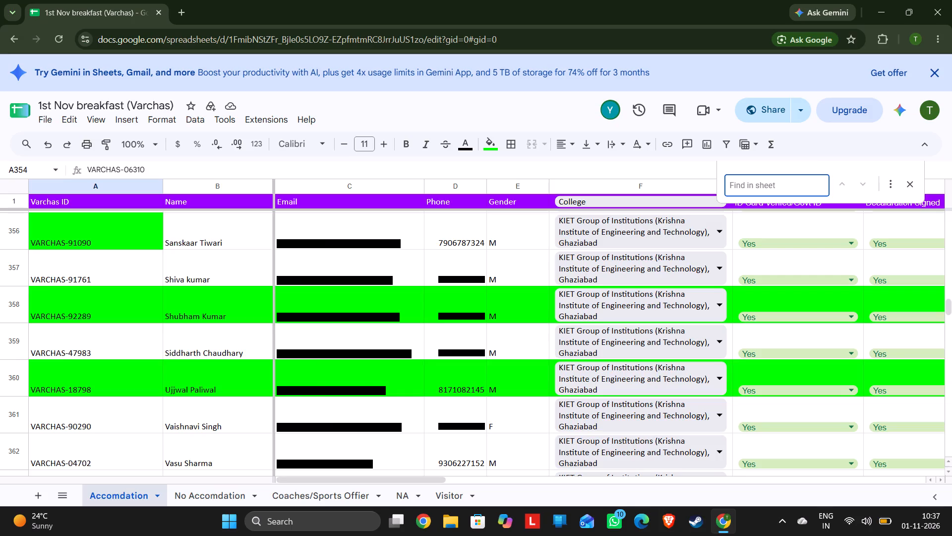
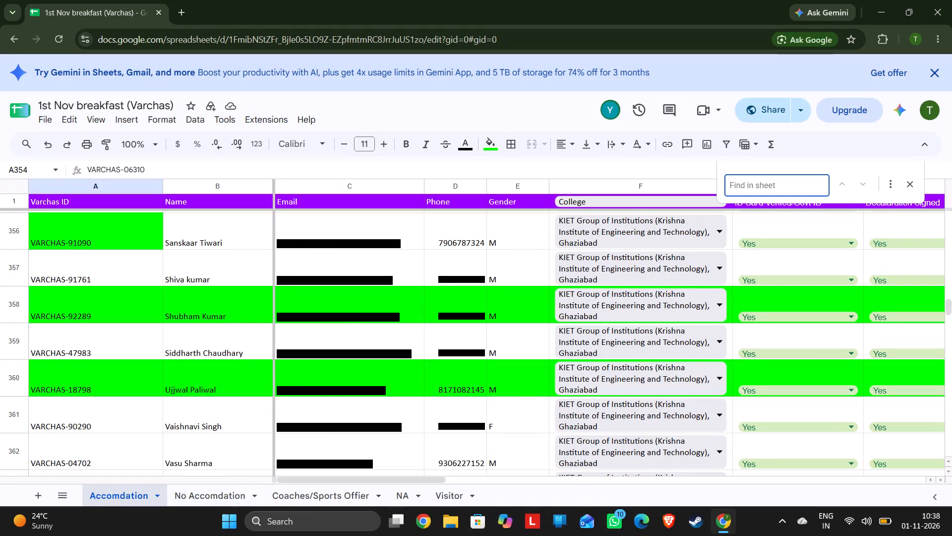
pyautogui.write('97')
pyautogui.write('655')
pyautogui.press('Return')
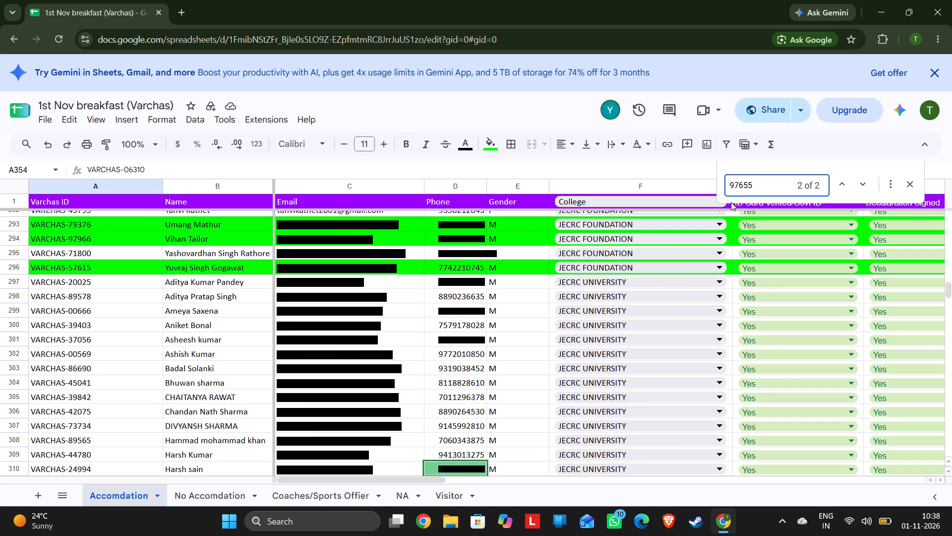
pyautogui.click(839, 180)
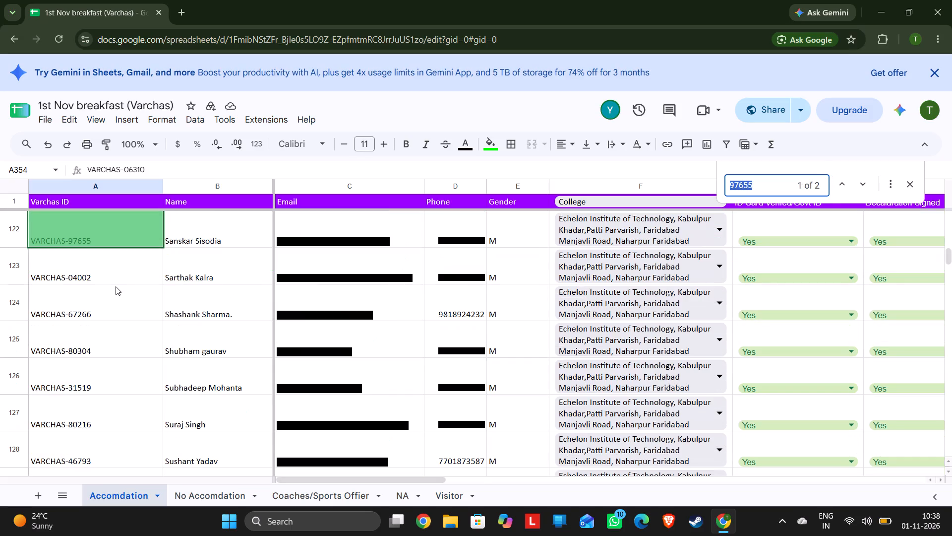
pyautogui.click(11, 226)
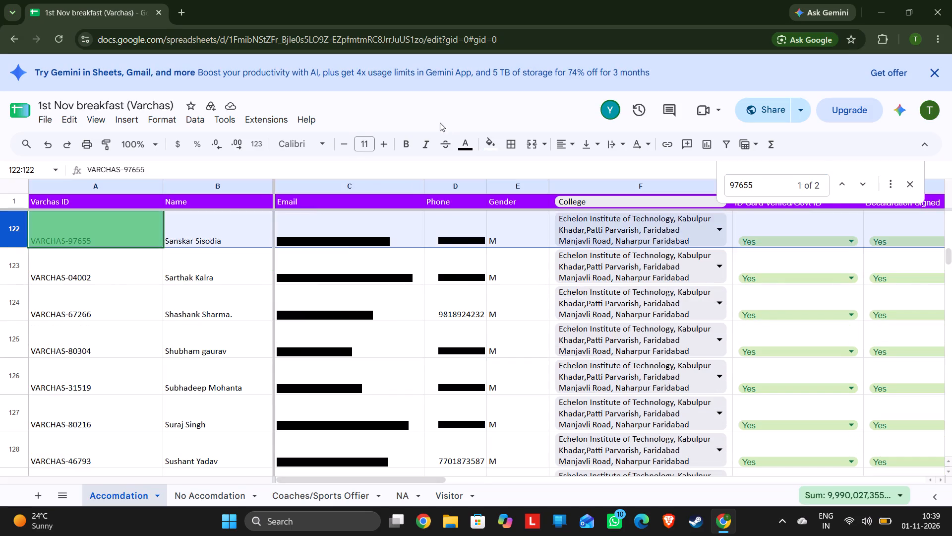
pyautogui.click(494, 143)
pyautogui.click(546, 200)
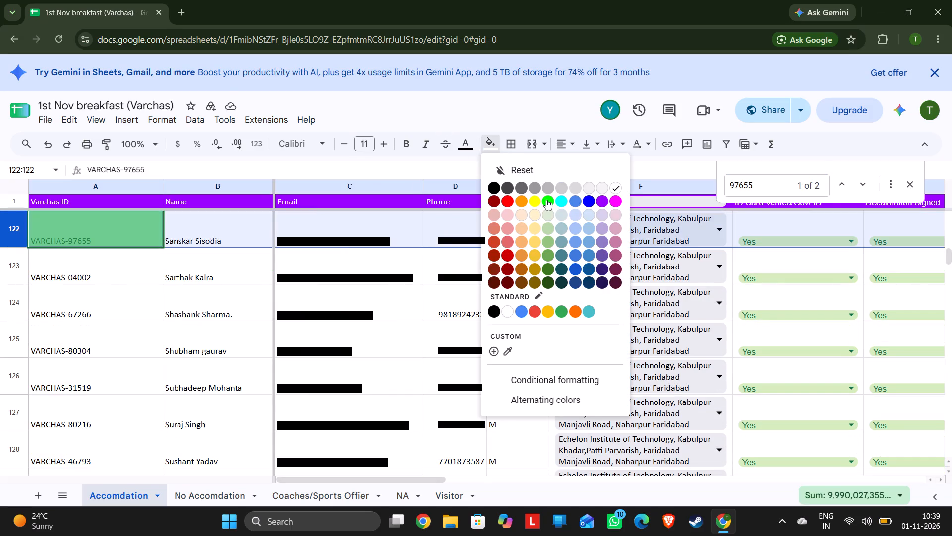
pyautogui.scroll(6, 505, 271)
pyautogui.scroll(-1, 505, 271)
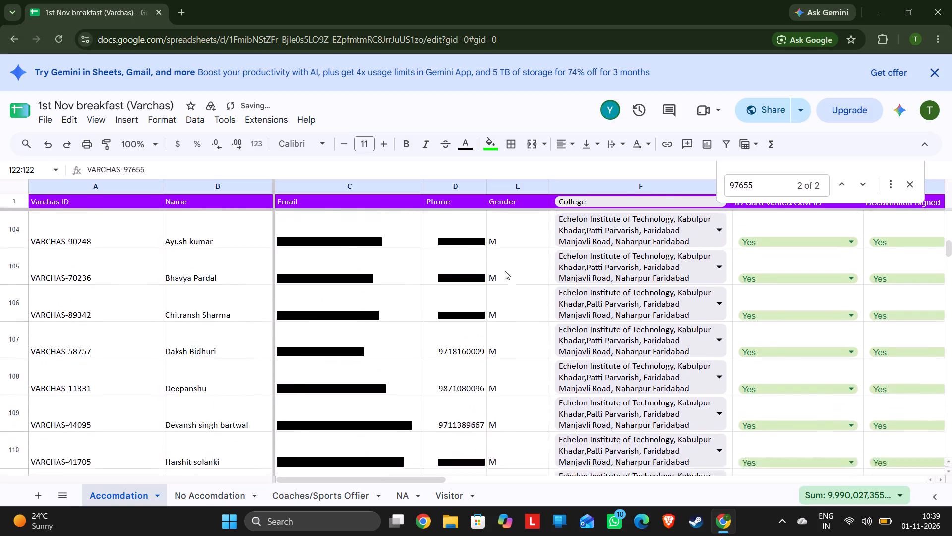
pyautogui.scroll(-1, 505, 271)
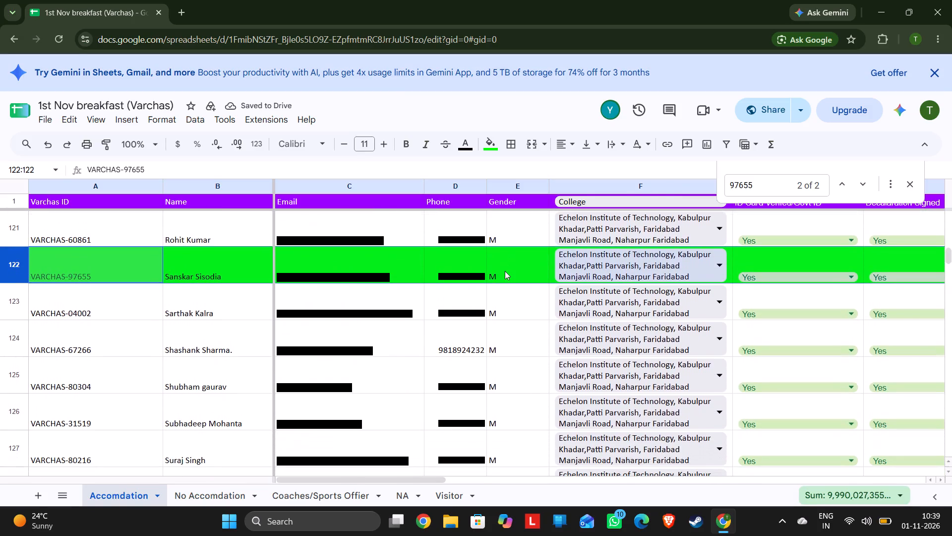
pyautogui.doubleClick(769, 186)
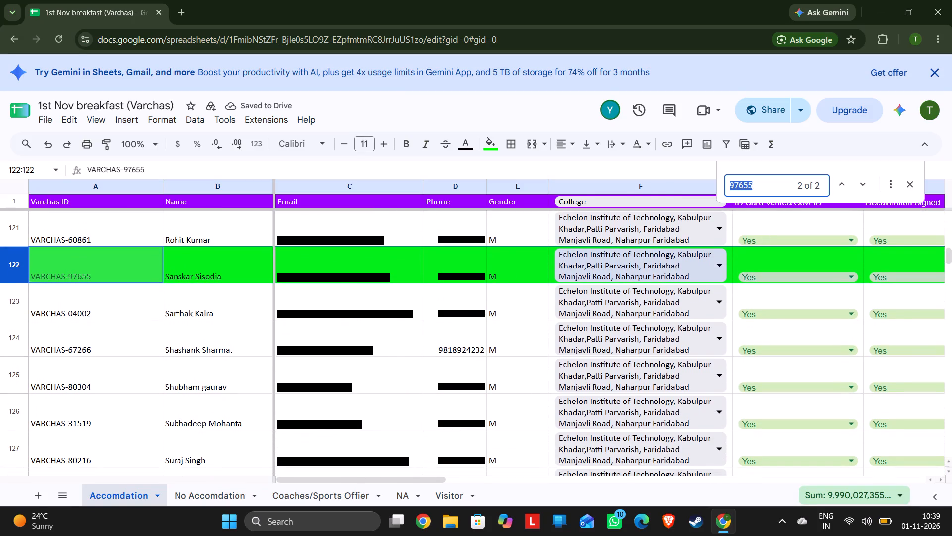
pyautogui.rightClick(18, 269)
pyautogui.click(282, 248)
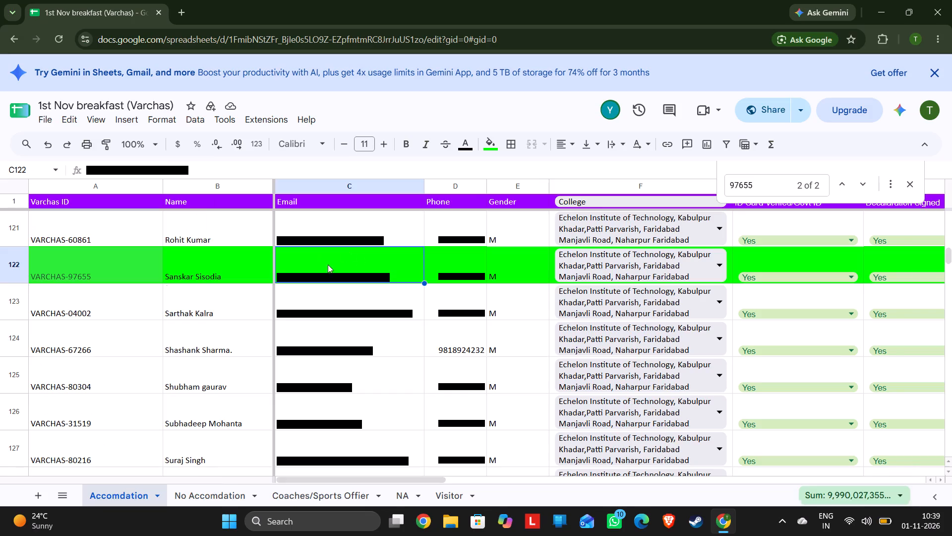
pyautogui.click(16, 269)
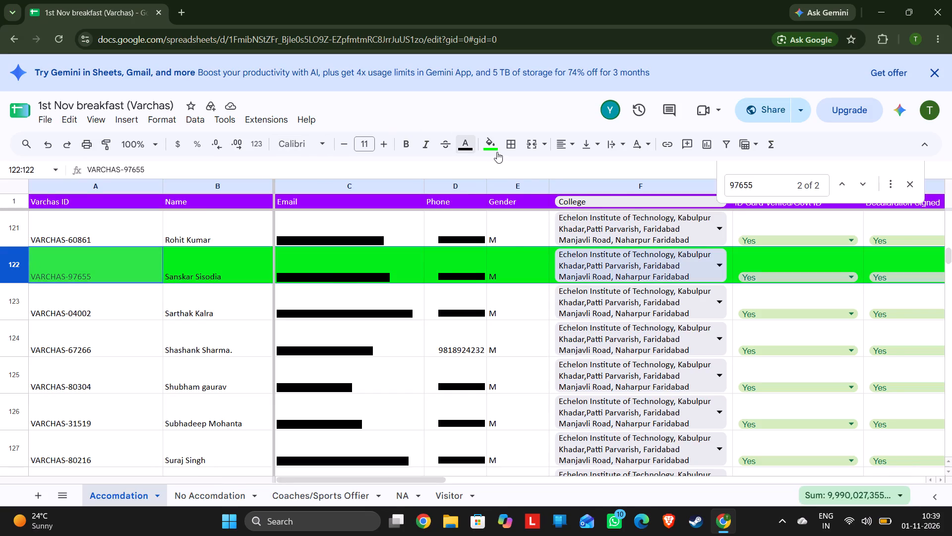
pyautogui.click(497, 152)
pyautogui.click(539, 200)
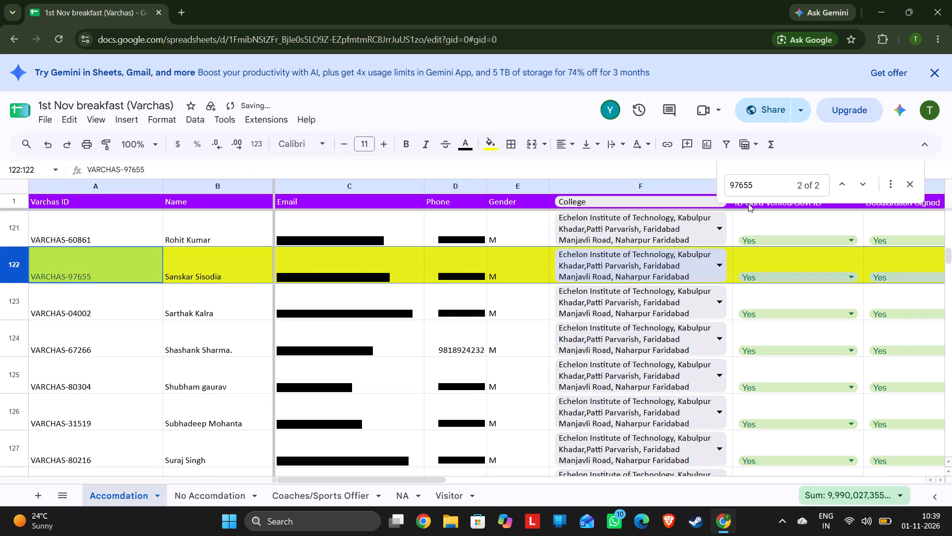
pyautogui.doubleClick(762, 179)
pyautogui.press('BackSpace')
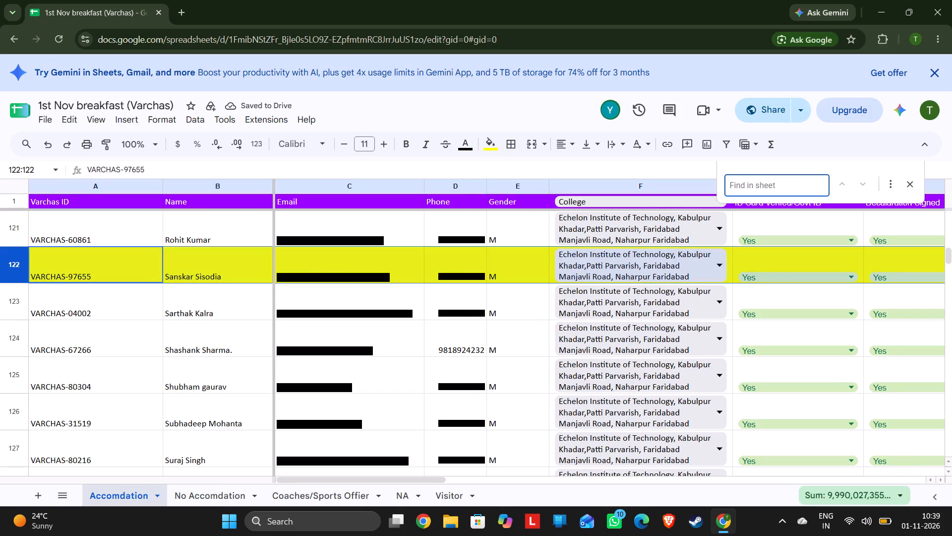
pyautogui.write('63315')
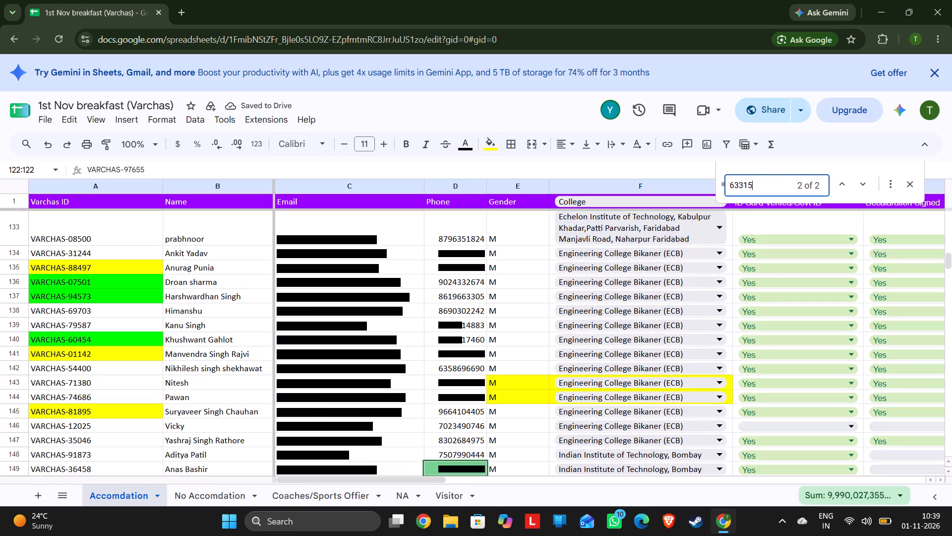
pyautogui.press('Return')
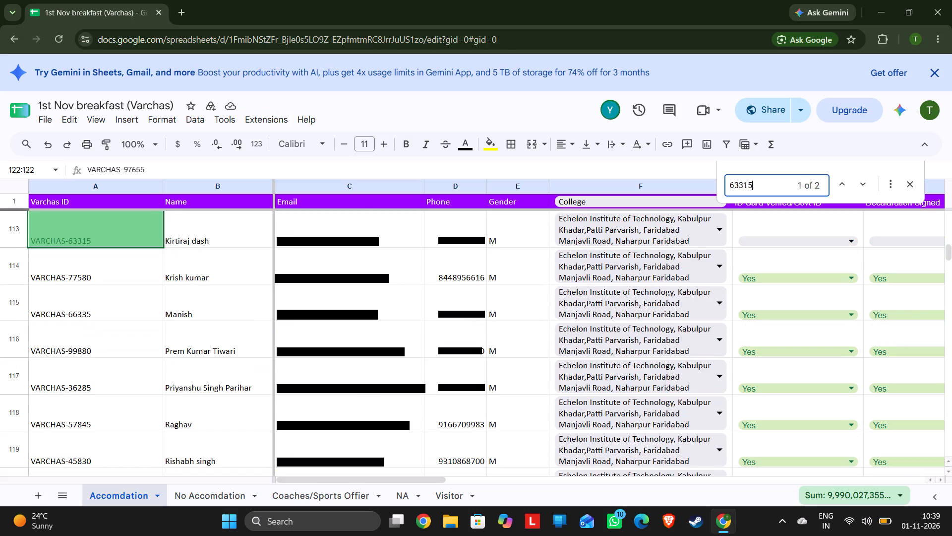
pyautogui.click(14, 233)
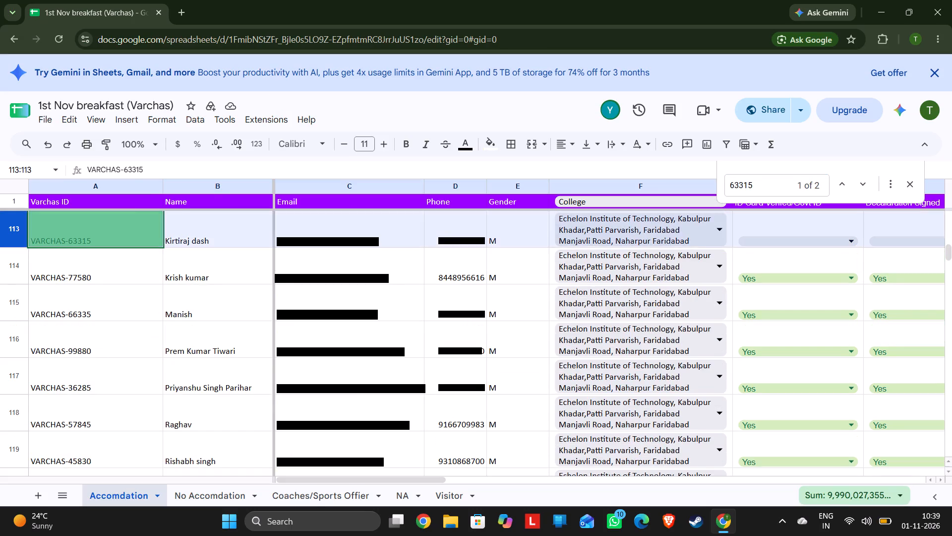
pyautogui.click(496, 140)
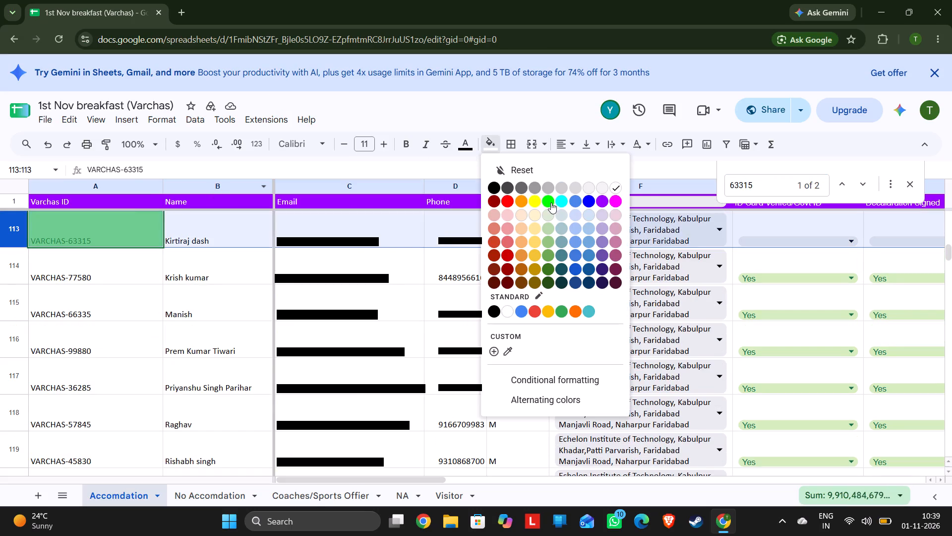
pyautogui.click(551, 203)
pyautogui.doubleClick(758, 186)
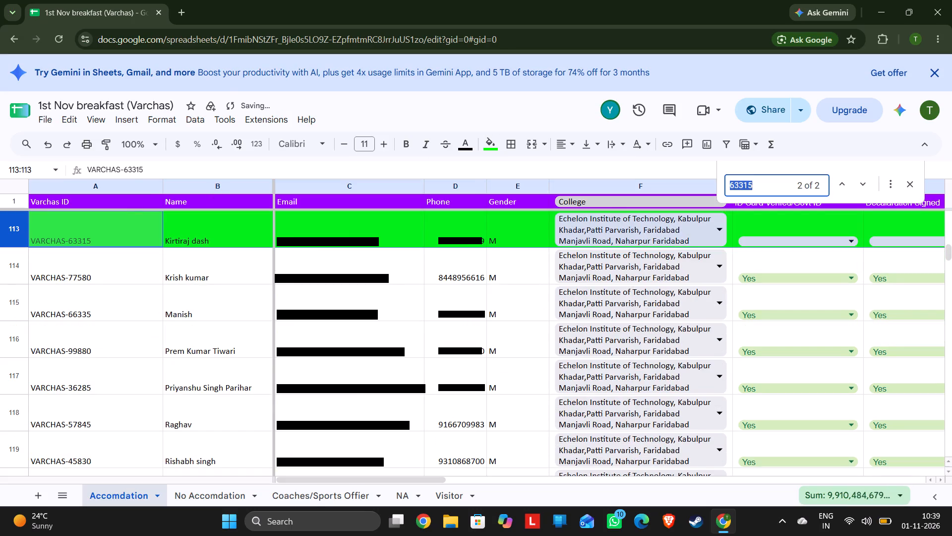
pyautogui.press('BackSpace')
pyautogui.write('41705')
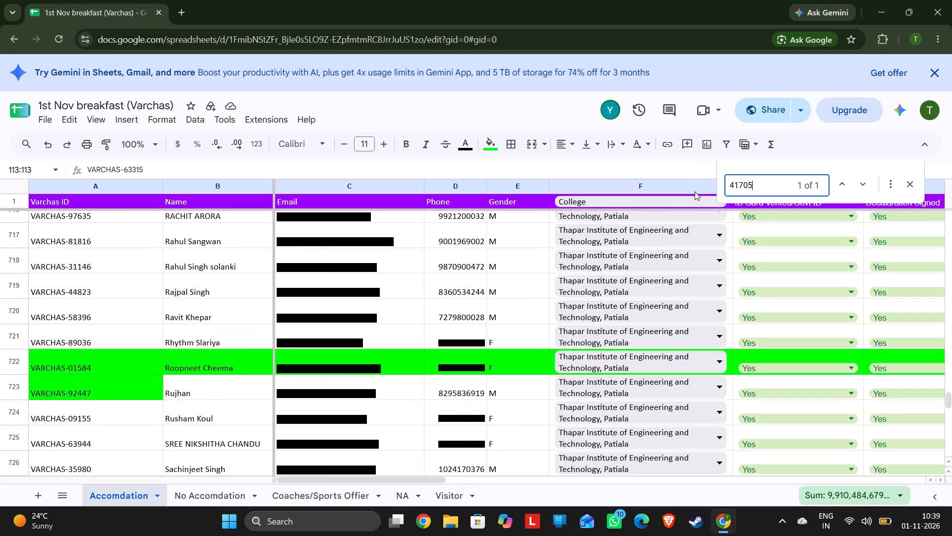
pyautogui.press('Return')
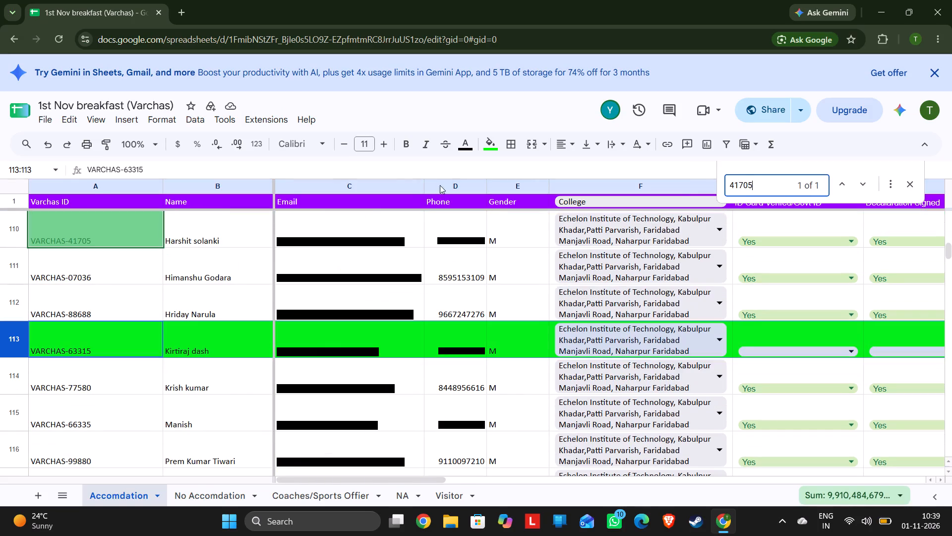
pyautogui.click(9, 221)
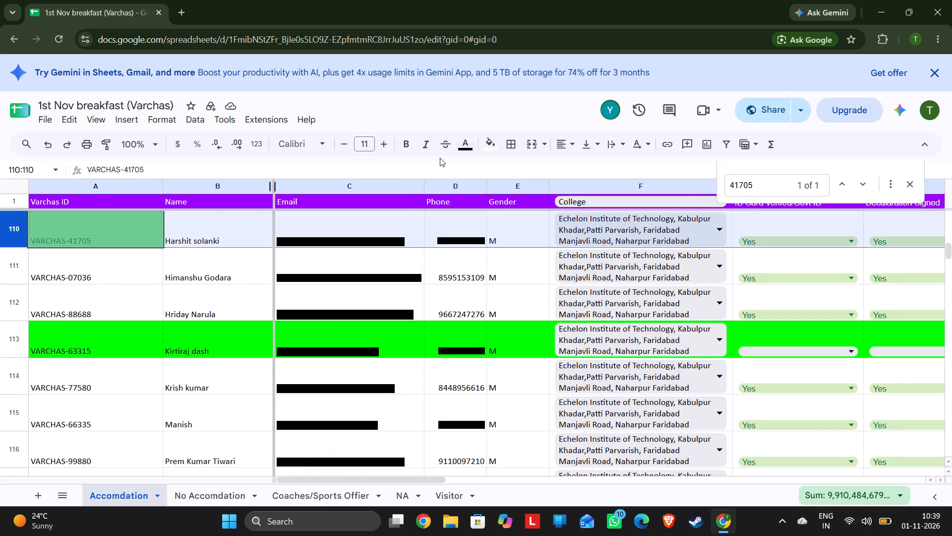
pyautogui.click(490, 145)
pyautogui.click(549, 201)
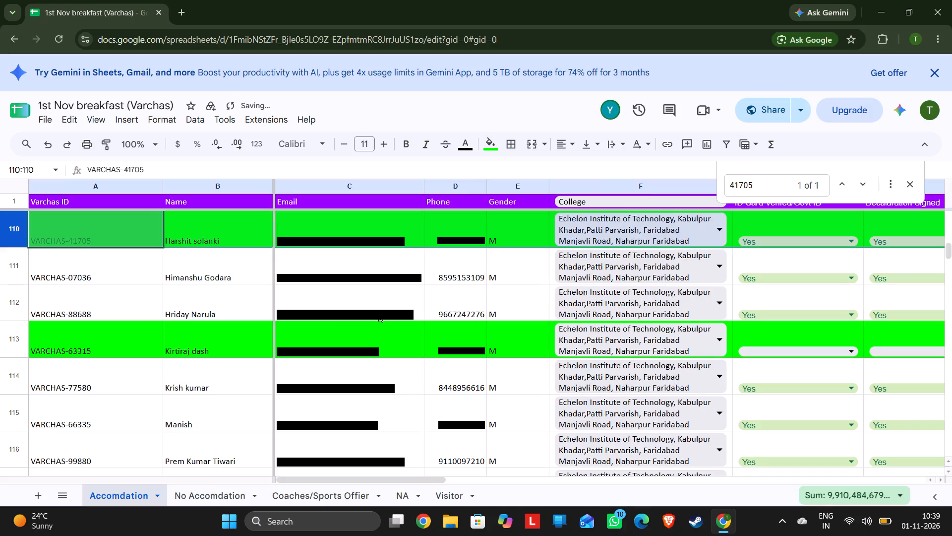
# Fill row 97, an Echelon Institute of Technology participant, bright green across the whole row.
pyautogui.scroll(1, 330, 408)
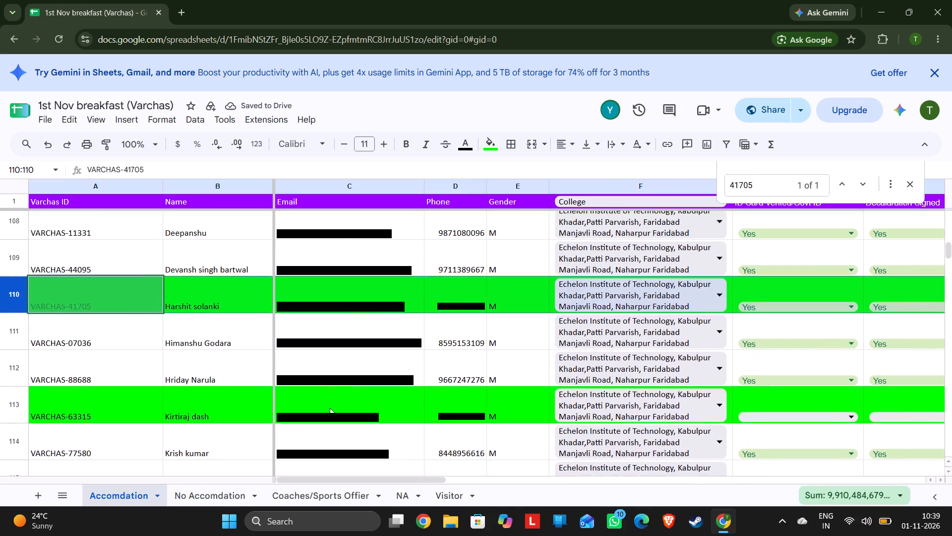
pyautogui.scroll(2, 330, 408)
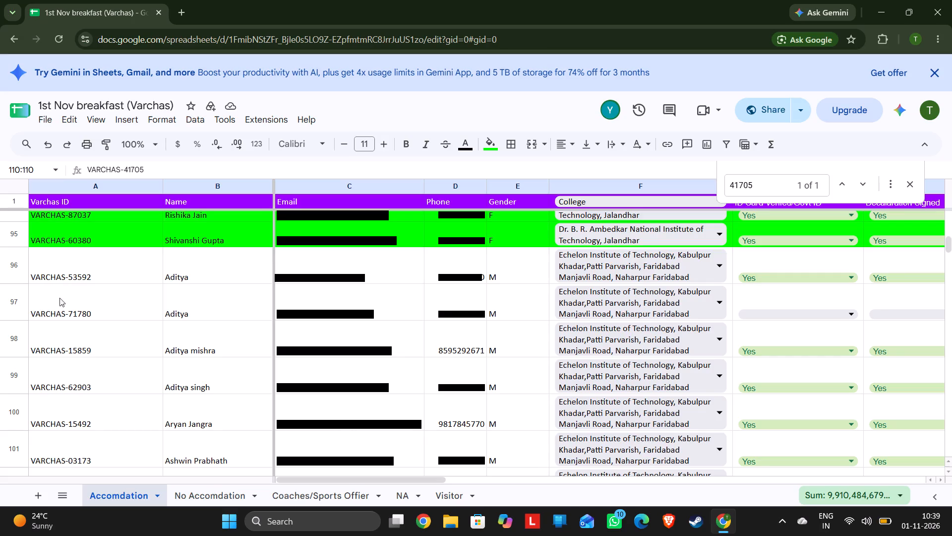
pyautogui.click(15, 303)
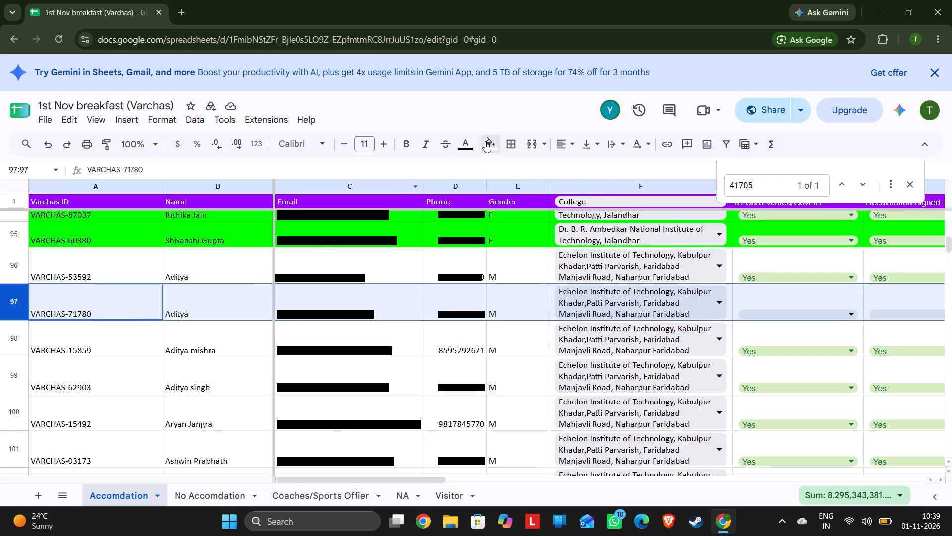
pyautogui.click(485, 141)
pyautogui.click(546, 196)
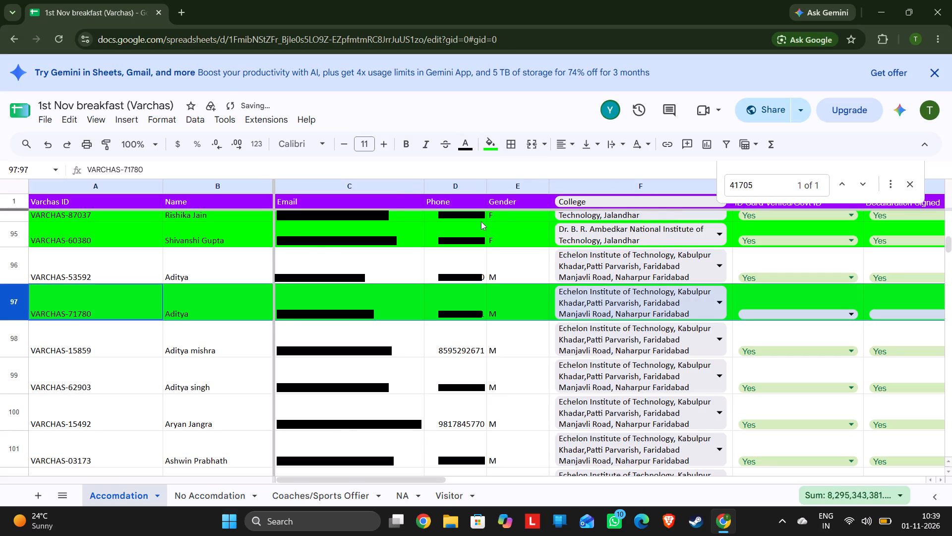
# Fill row 105, an Echelon Institute of Technology participant, bright green across the whole row.
pyautogui.scroll(-4, 275, 358)
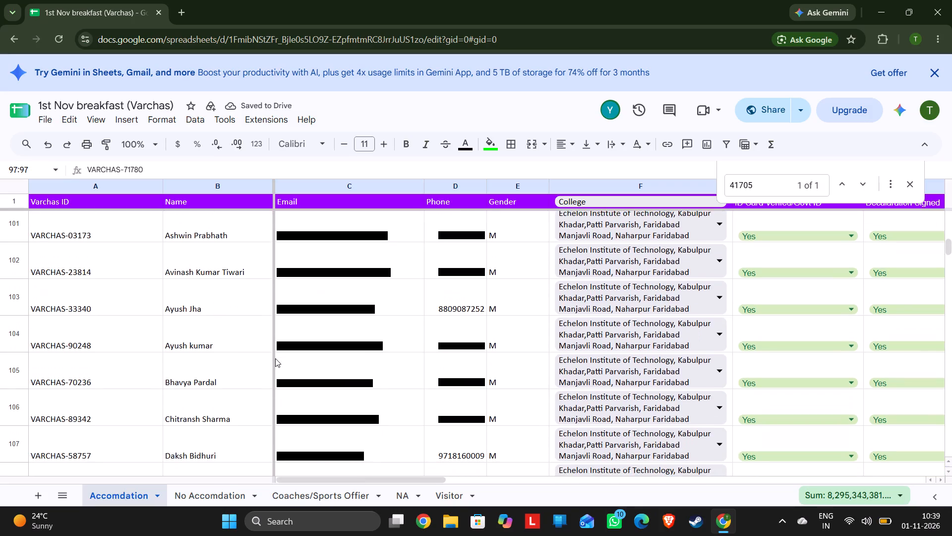
pyautogui.scroll(-1, 275, 358)
pyautogui.click(10, 358)
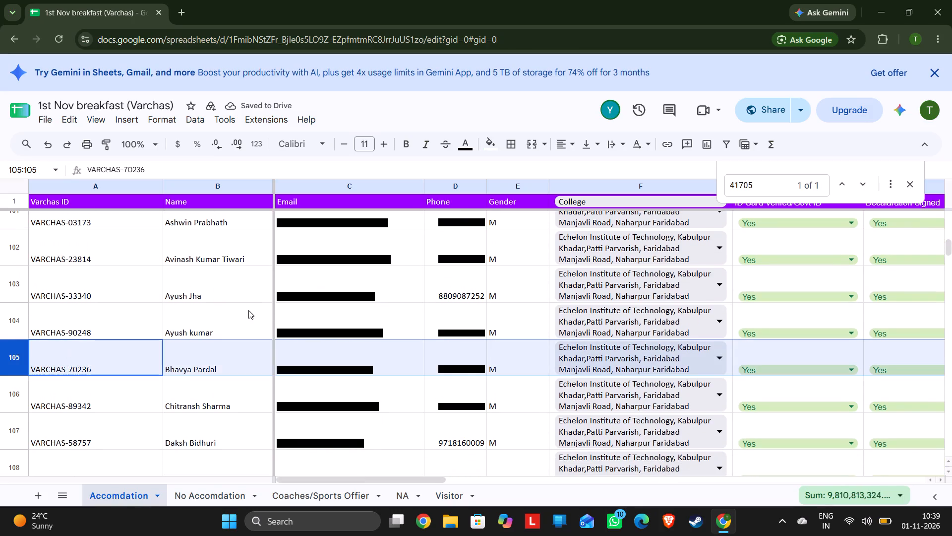
pyautogui.moveTo(489, 142); pyautogui.dragTo(550, 200)
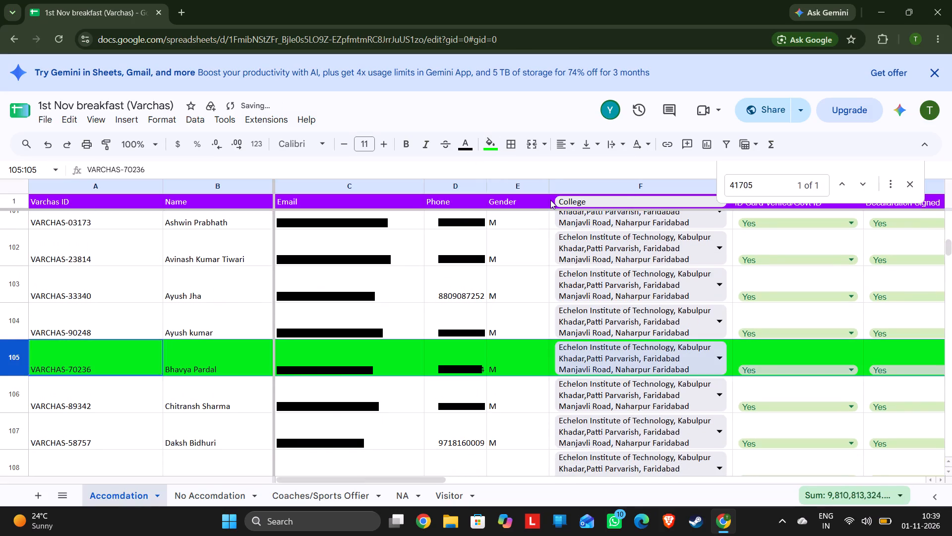
pyautogui.click(550, 200)
# Fill row 103, an Echelon Institute of Technology participant, bright green across the whole row.
pyautogui.scroll(1, 295, 325)
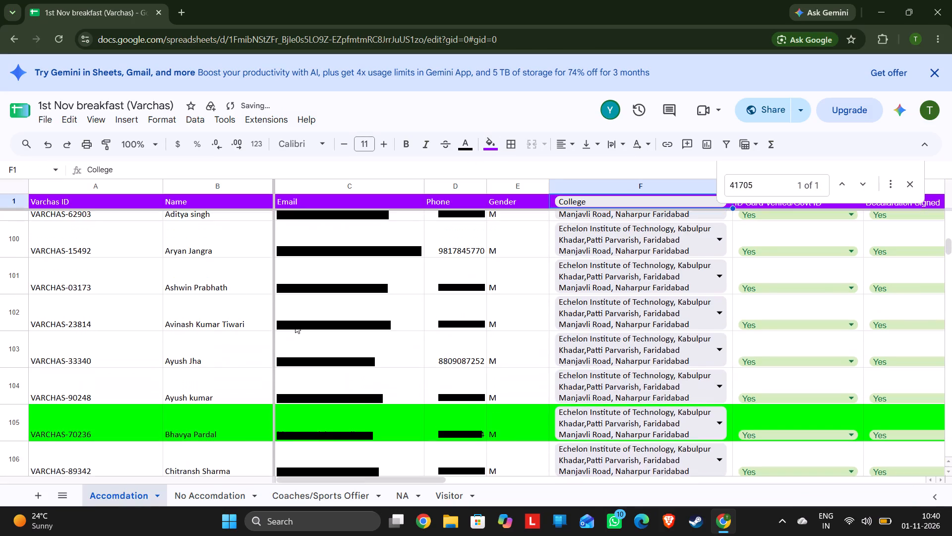
pyautogui.click(16, 343)
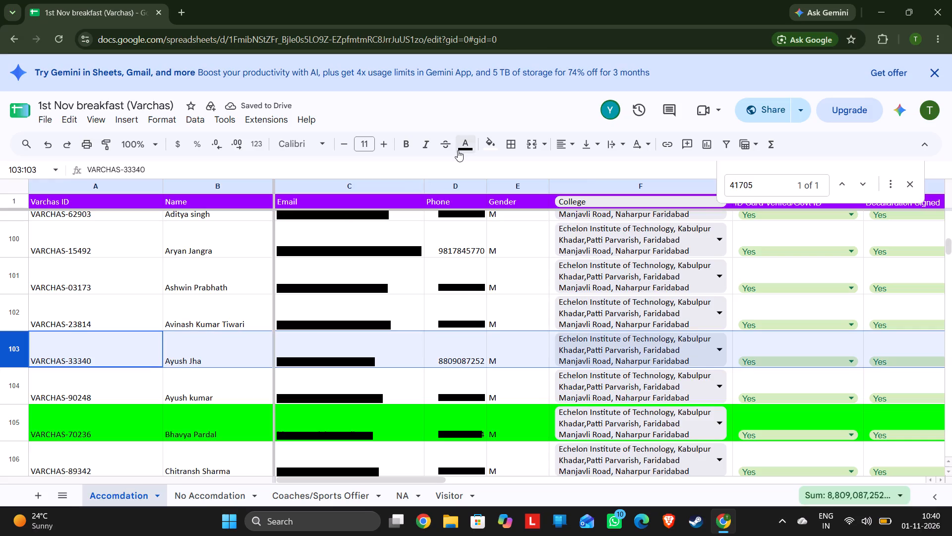
pyautogui.click(488, 146)
pyautogui.click(546, 198)
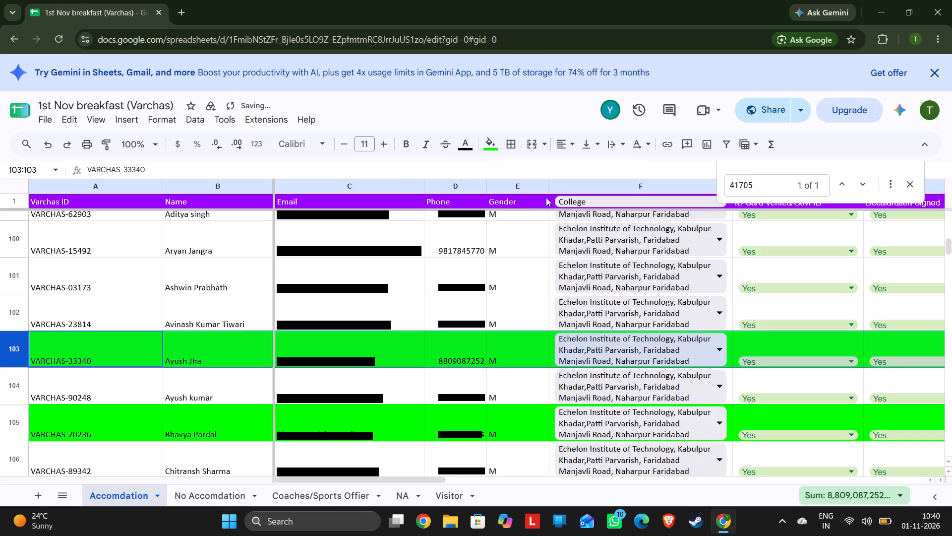
# Fill row 109, an Echelon Institute of Technology participant, bright green across the whole row.
pyautogui.scroll(-3, 347, 339)
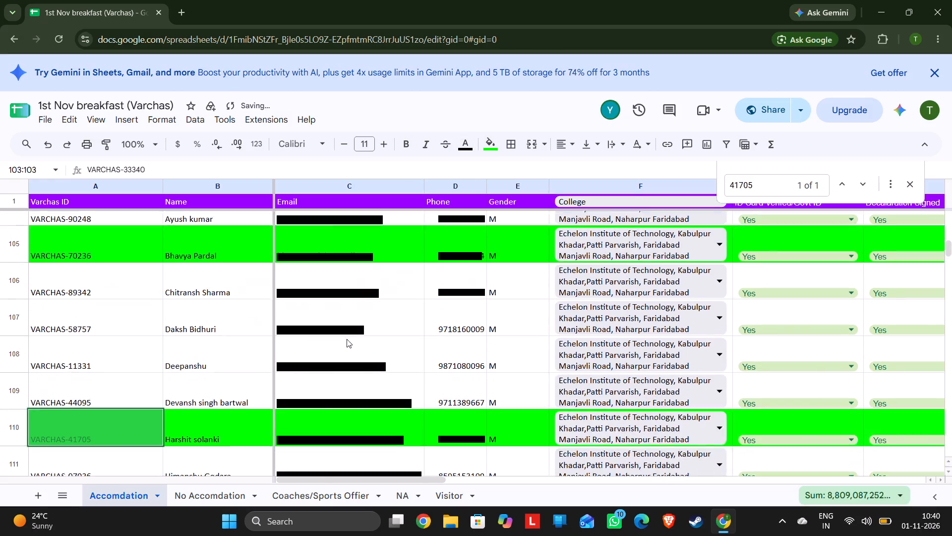
pyautogui.scroll(-1, 347, 339)
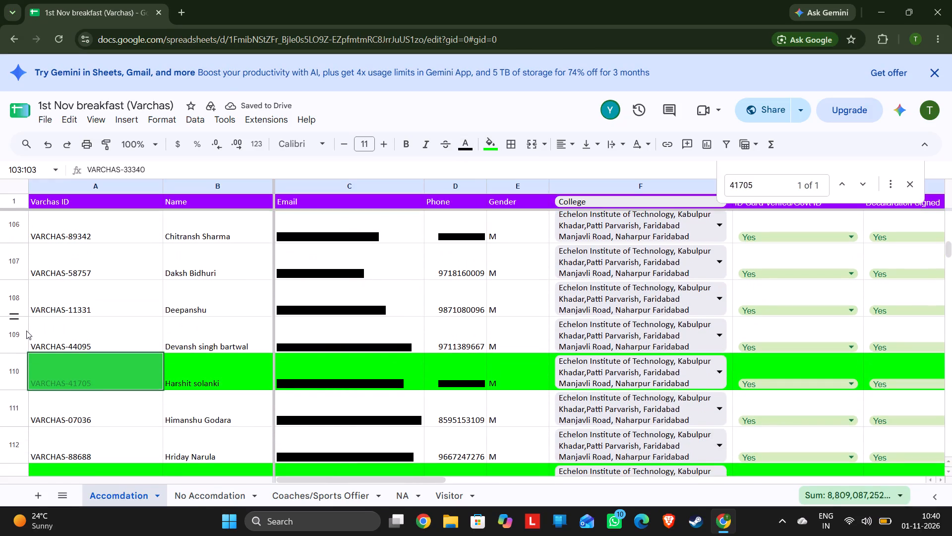
pyautogui.click(26, 331)
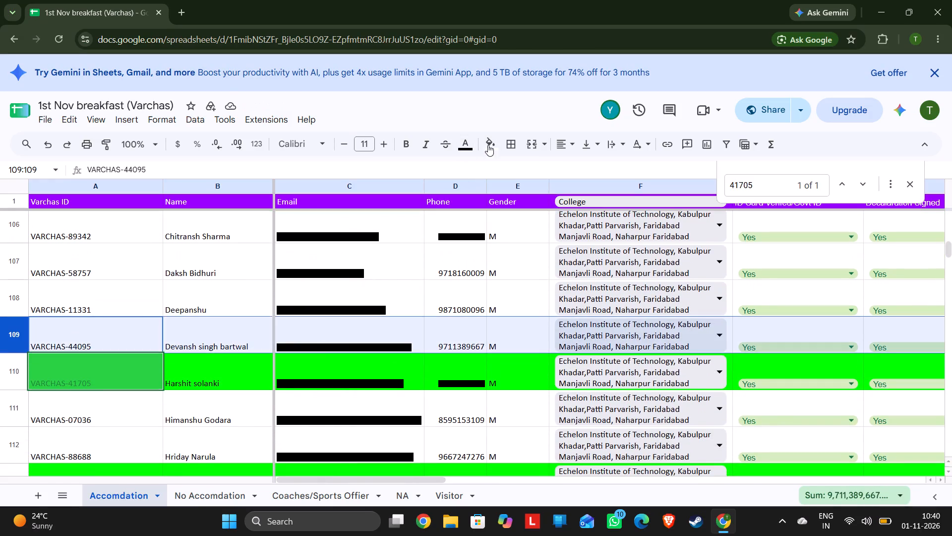
pyautogui.click(488, 145)
pyautogui.click(548, 197)
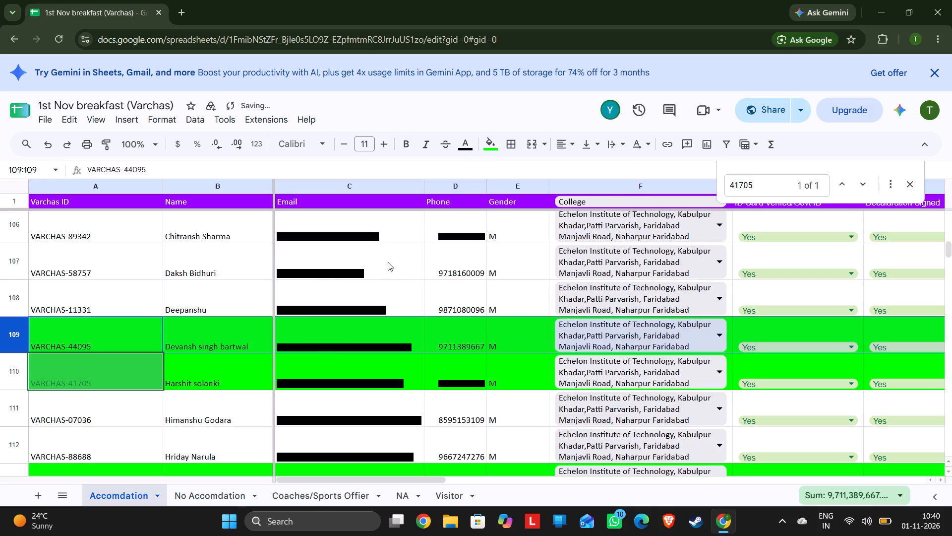
# Fill row 124, an Echelon Institute of Technology participant, bright green across the whole row.
pyautogui.scroll(-5, 374, 282)
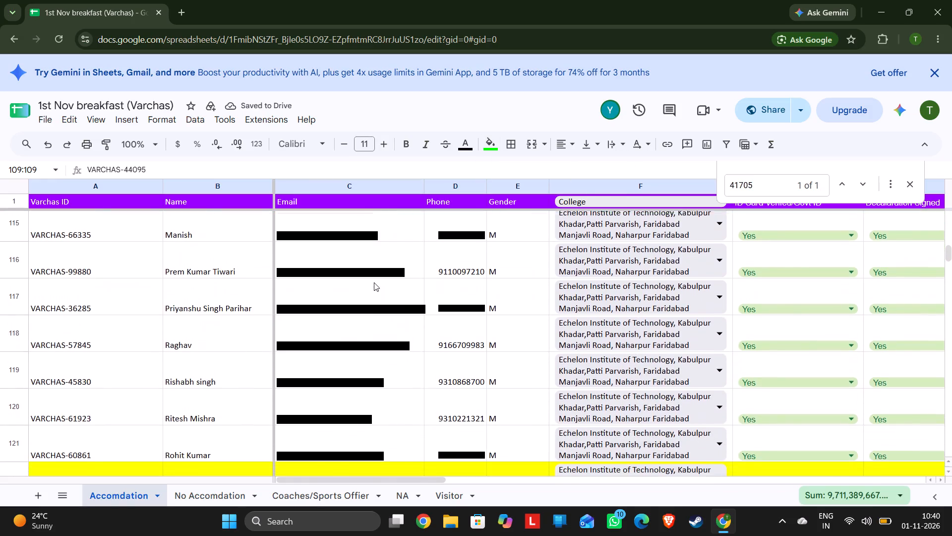
pyautogui.scroll(-2, 374, 282)
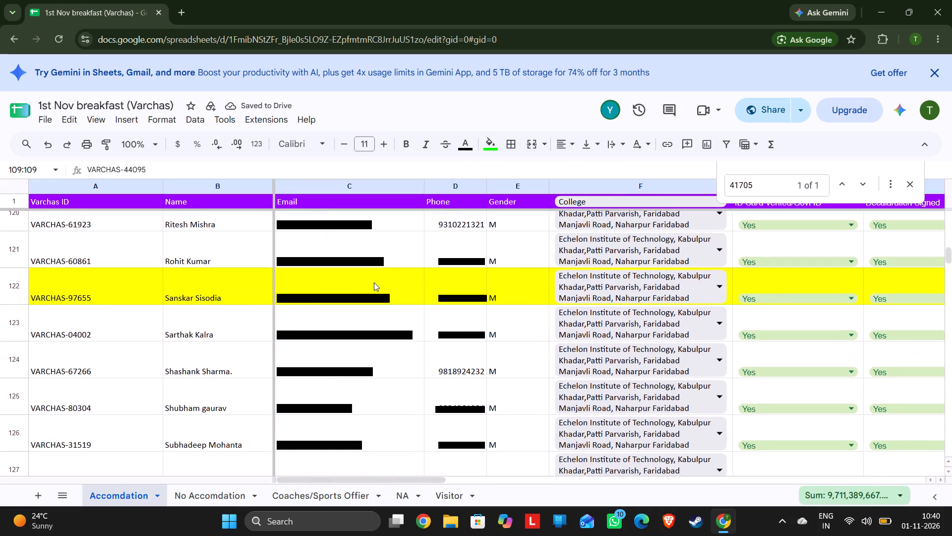
pyautogui.scroll(-1, 374, 282)
pyautogui.click(6, 359)
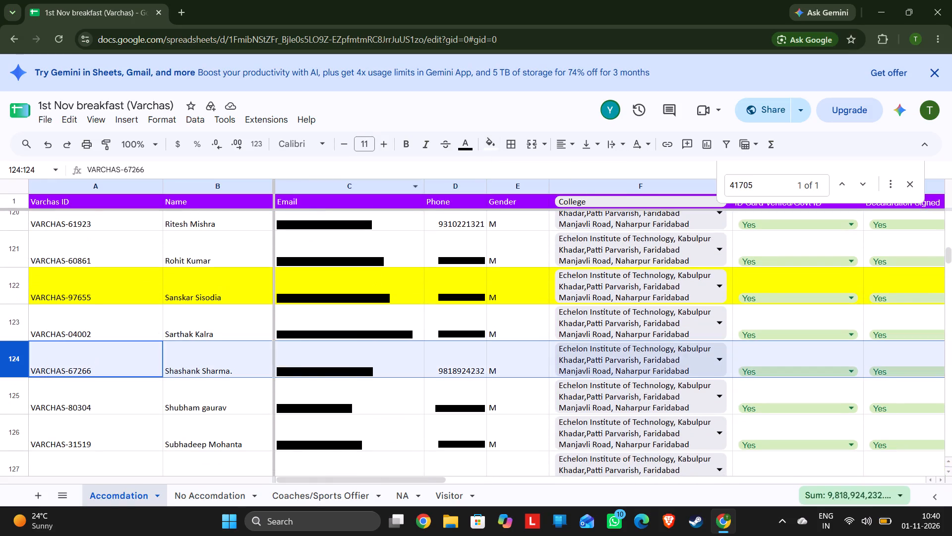
pyautogui.moveTo(485, 150); pyautogui.dragTo(548, 202)
pyautogui.click(548, 202)
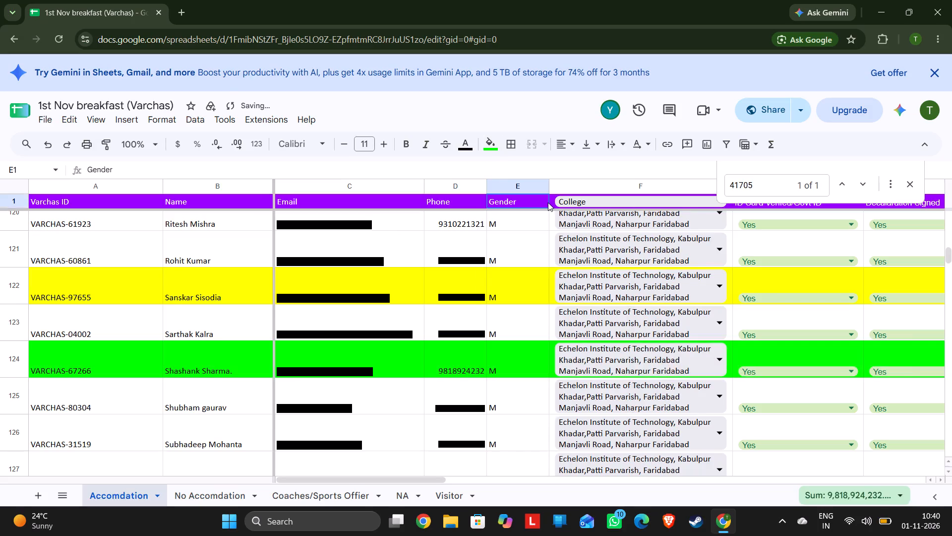
# Fill row 131, an Echelon Institute of Technology participant, bright green across the whole row.
pyautogui.scroll(-1, 380, 335)
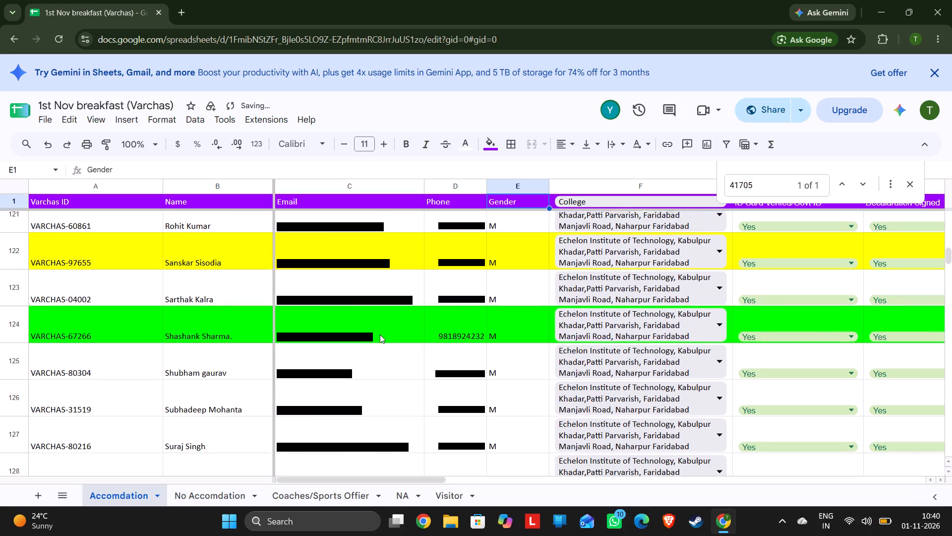
pyautogui.scroll(-3, 380, 335)
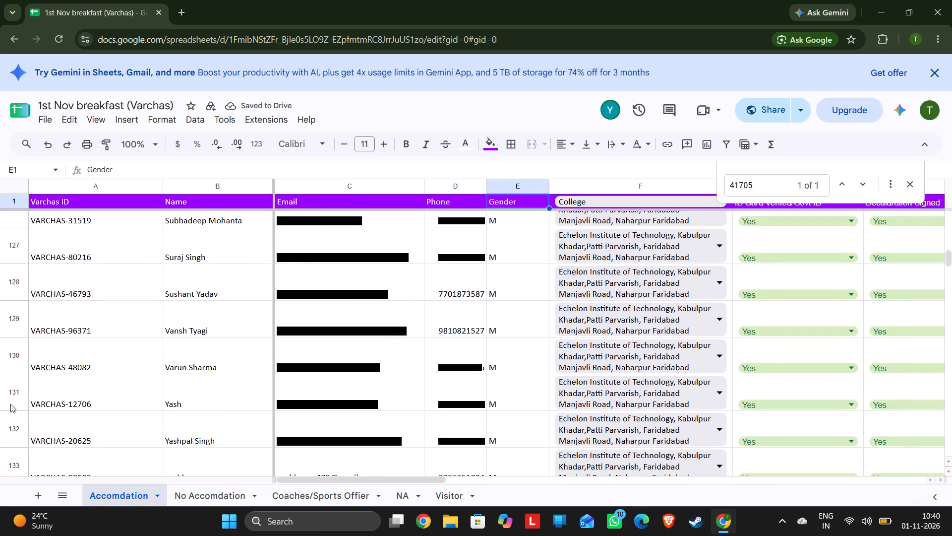
pyautogui.click(10, 398)
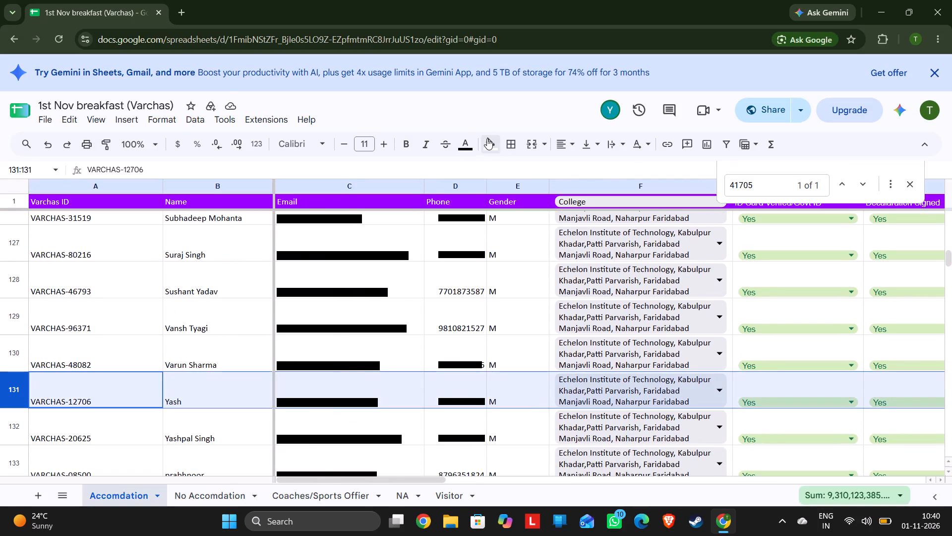
pyautogui.click(487, 138)
pyautogui.click(546, 202)
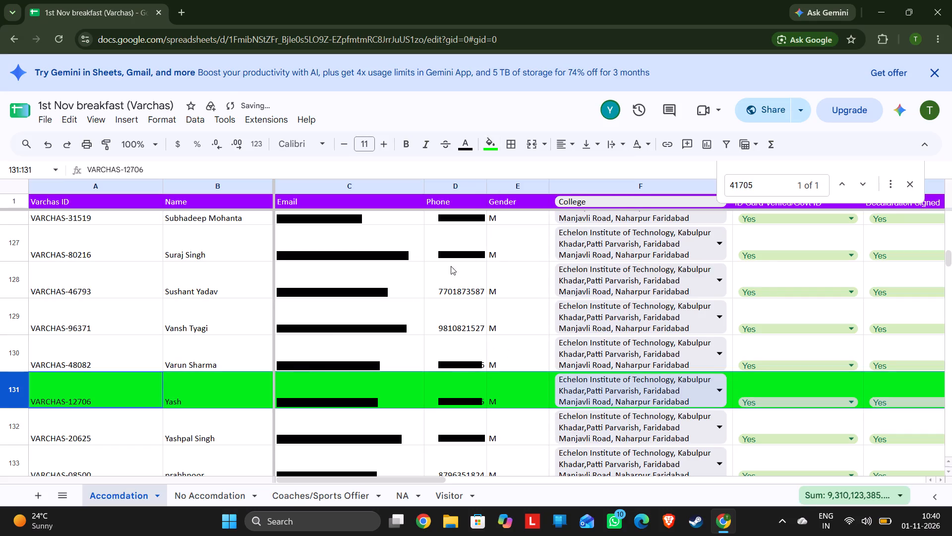
# Fill row 108, an Echelon Institute of Technology participant, bright green across the whole row.
pyautogui.scroll(-1, 360, 334)
pyautogui.scroll(1, 360, 334)
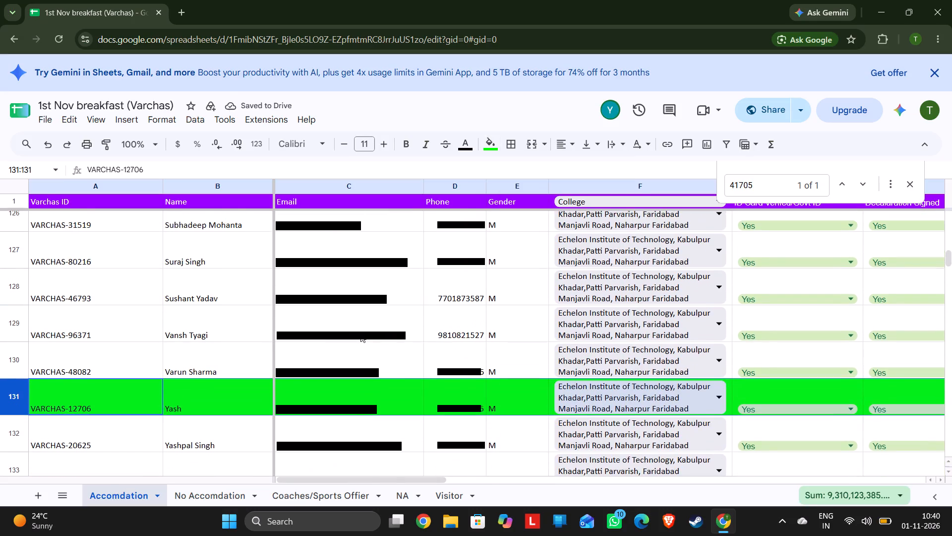
pyautogui.scroll(8, 360, 334)
pyautogui.scroll(-1, 360, 334)
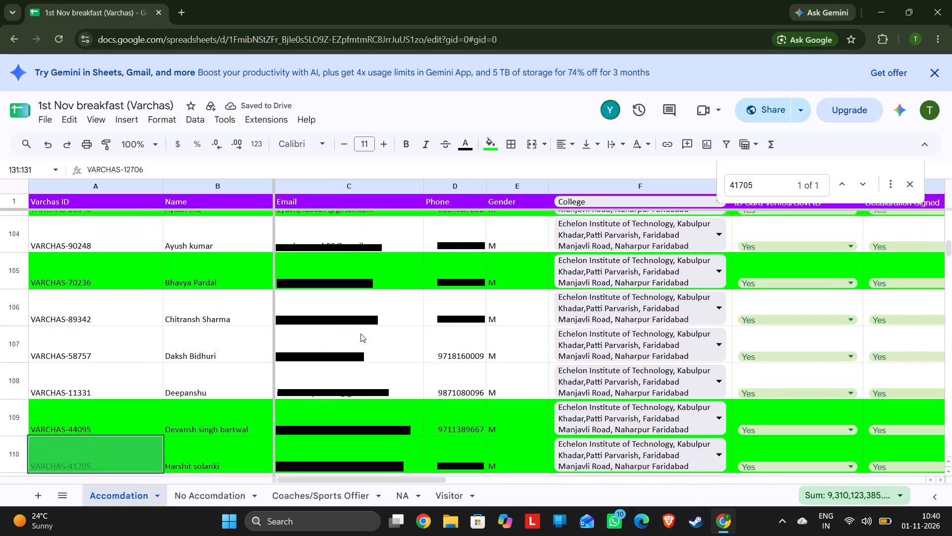
pyautogui.scroll(-1, 360, 334)
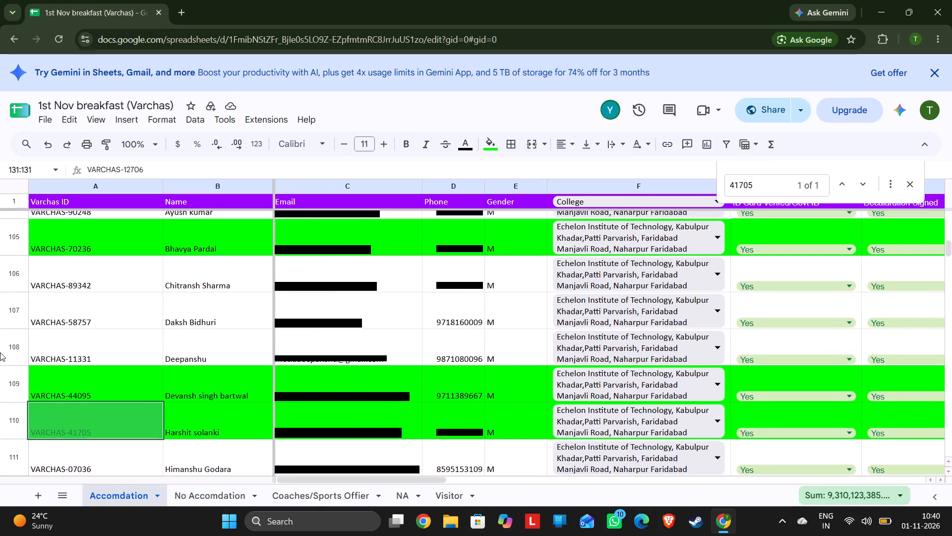
pyautogui.click(4, 349)
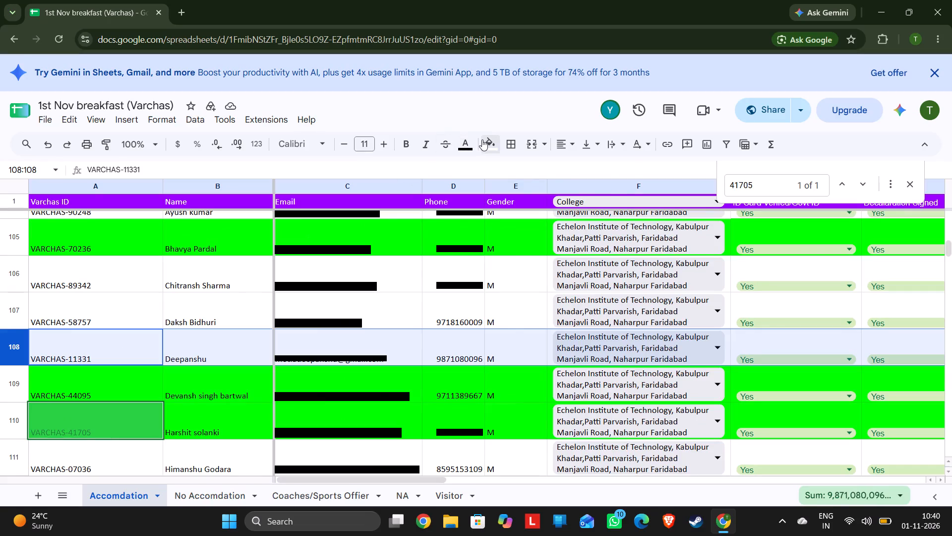
pyautogui.click(482, 139)
pyautogui.click(549, 200)
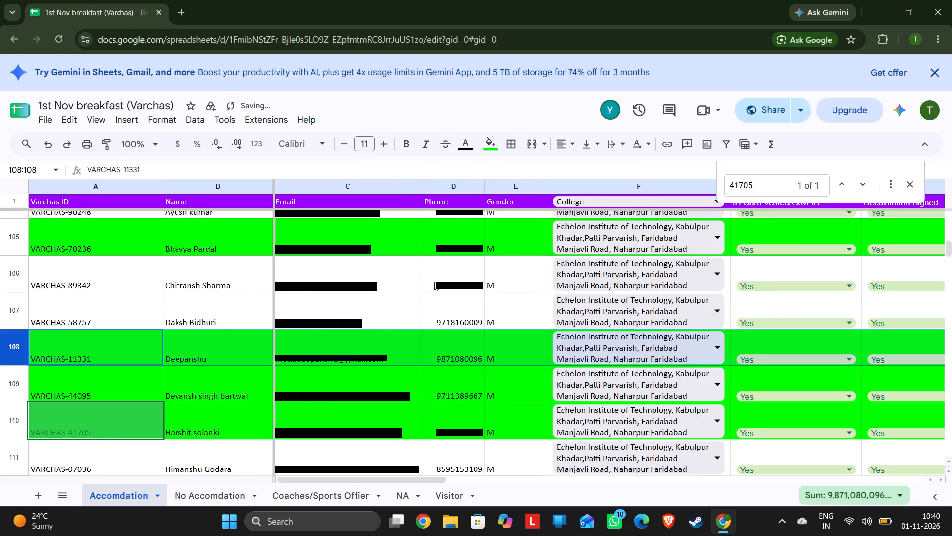
# Fill row 114, an Echelon Institute of Technology participant, bright green across the whole row.
pyautogui.scroll(-1, 371, 333)
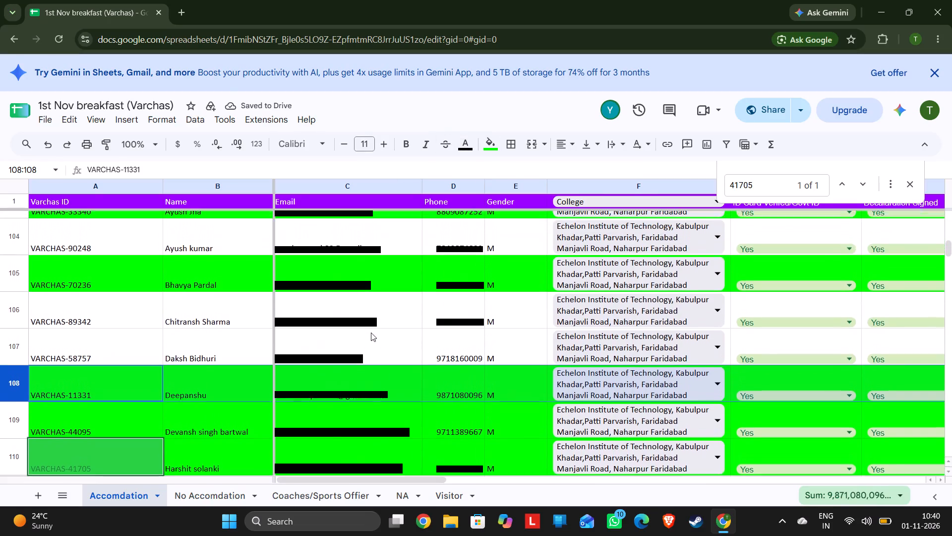
pyautogui.scroll(-2, 371, 333)
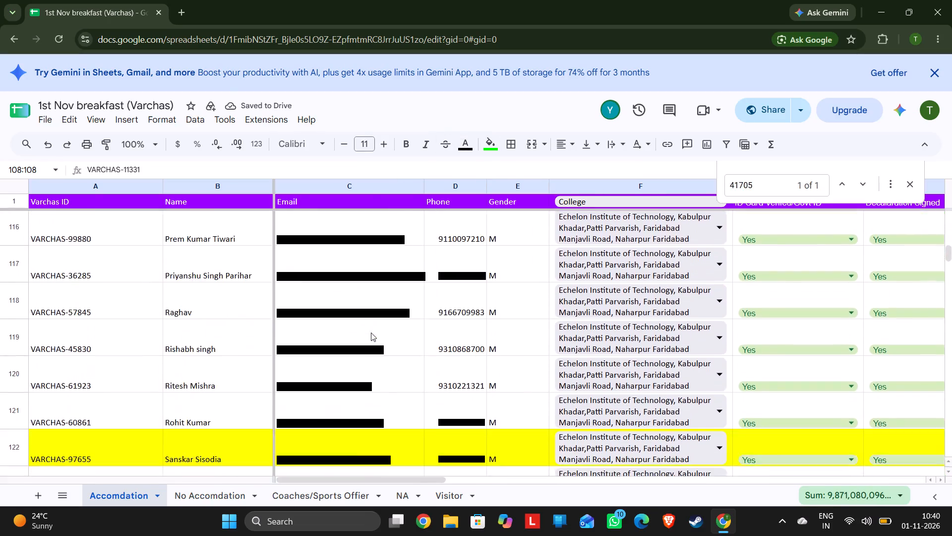
pyautogui.click(11, 306)
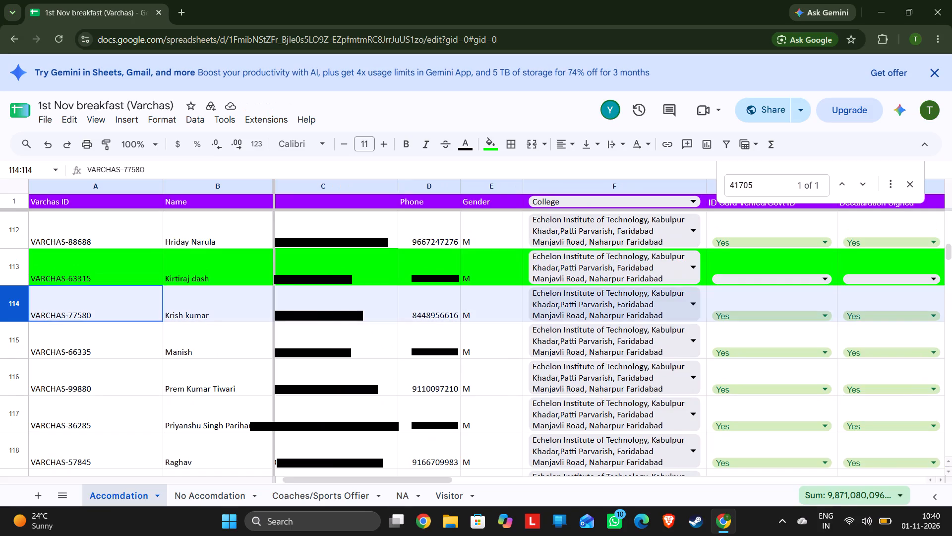
pyautogui.click(487, 147)
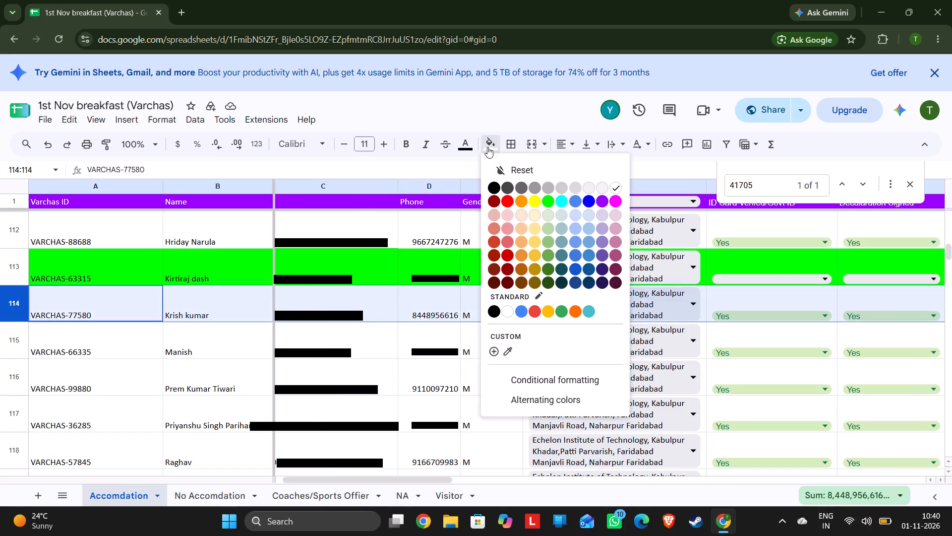
pyautogui.click(546, 200)
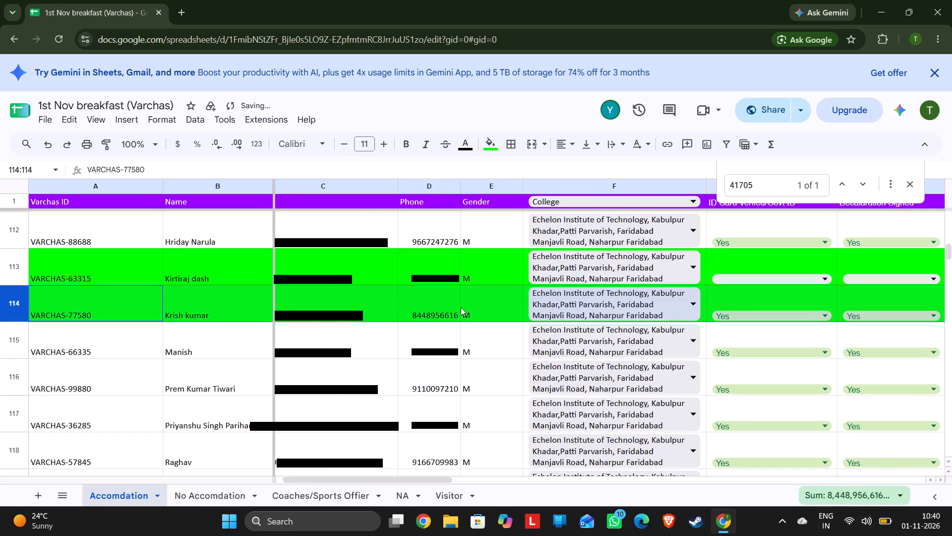
# Fill row 98, an Echelon Institute of Technology participant, bright green across the whole row.
pyautogui.scroll(8, 429, 346)
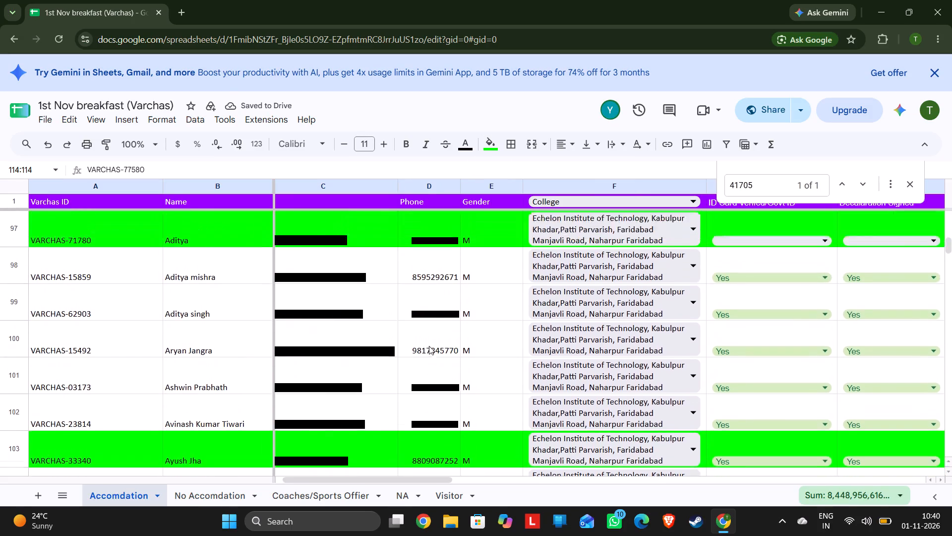
pyautogui.scroll(1, 429, 346)
pyautogui.click(15, 338)
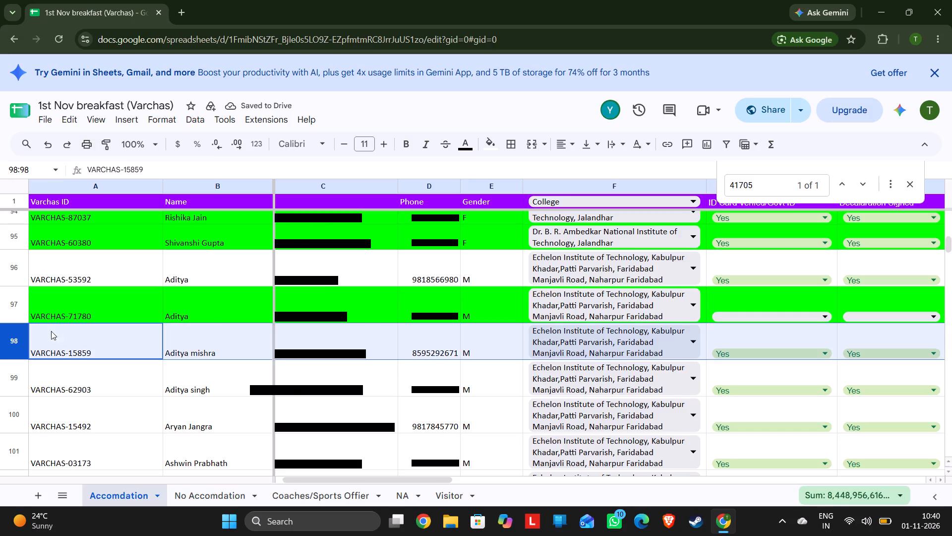
pyautogui.moveTo(486, 152); pyautogui.dragTo(533, 198)
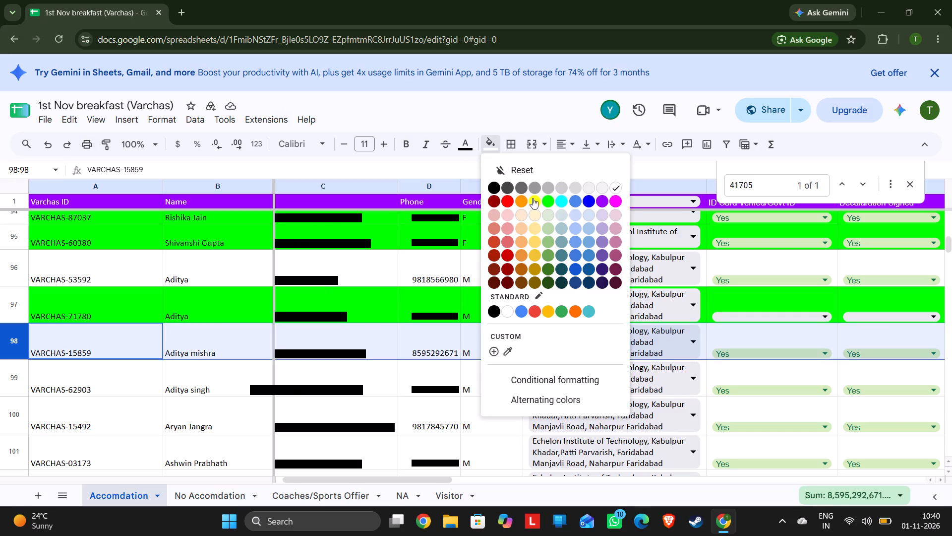
pyautogui.moveTo(533, 198); pyautogui.dragTo(549, 200)
pyautogui.click(549, 200)
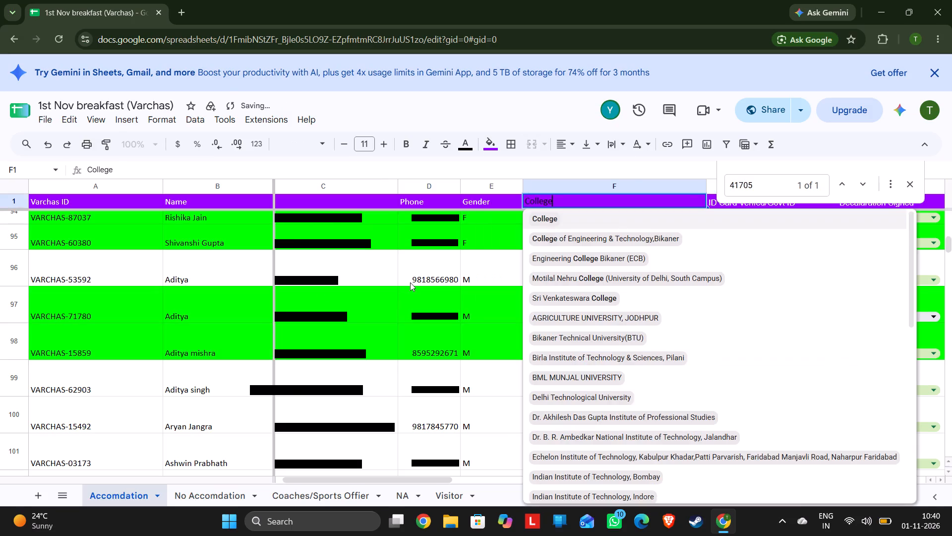
pyautogui.click(405, 292)
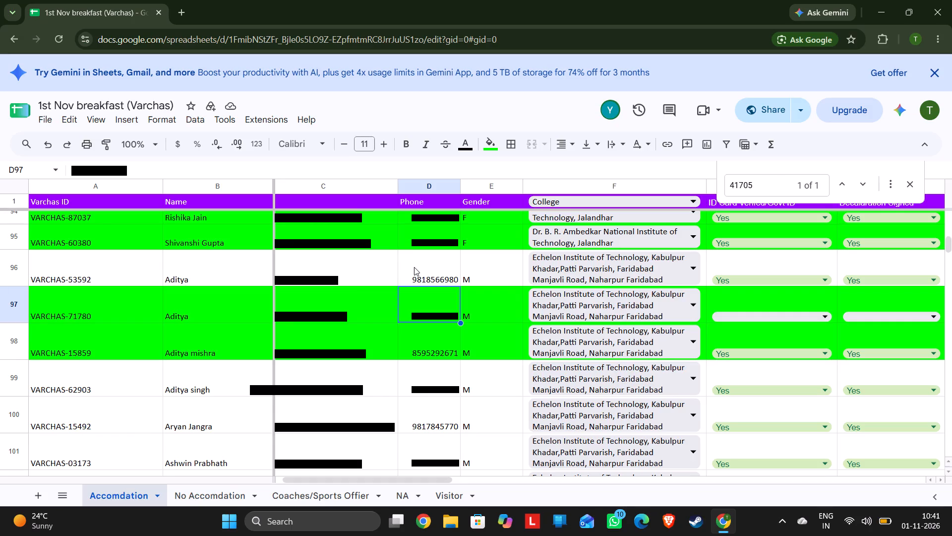
# Clear the previous participant's ID from the sheet search.
pyautogui.doubleClick(752, 193)
pyautogui.press('BackSpace')
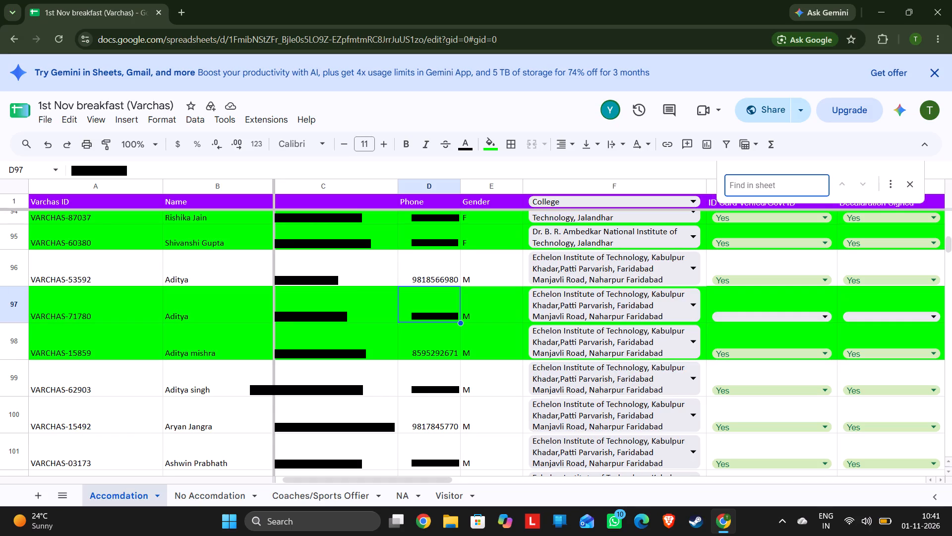
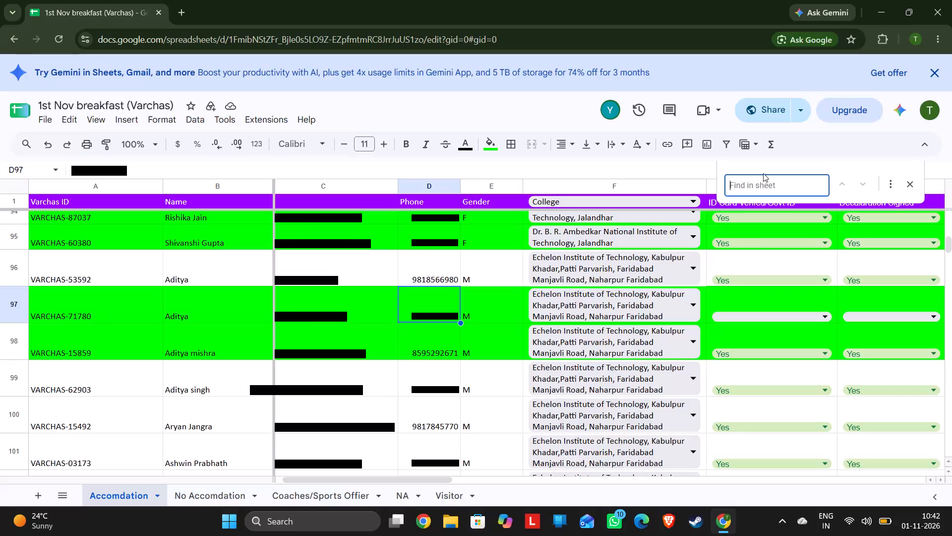
# Find the National Institute of Technology Delhi participant in row 602 by ID and fill the whole row yellow.
pyautogui.click(758, 185)
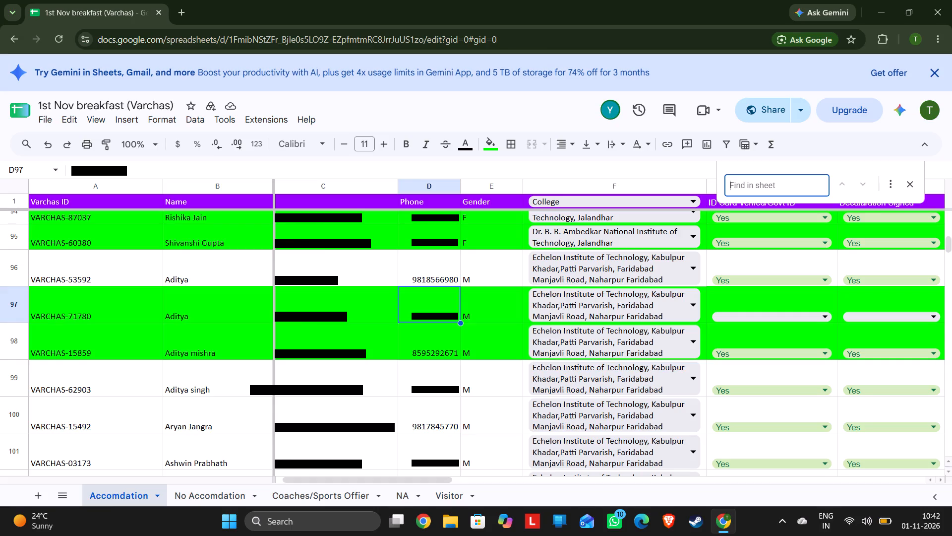
pyautogui.click(788, 179)
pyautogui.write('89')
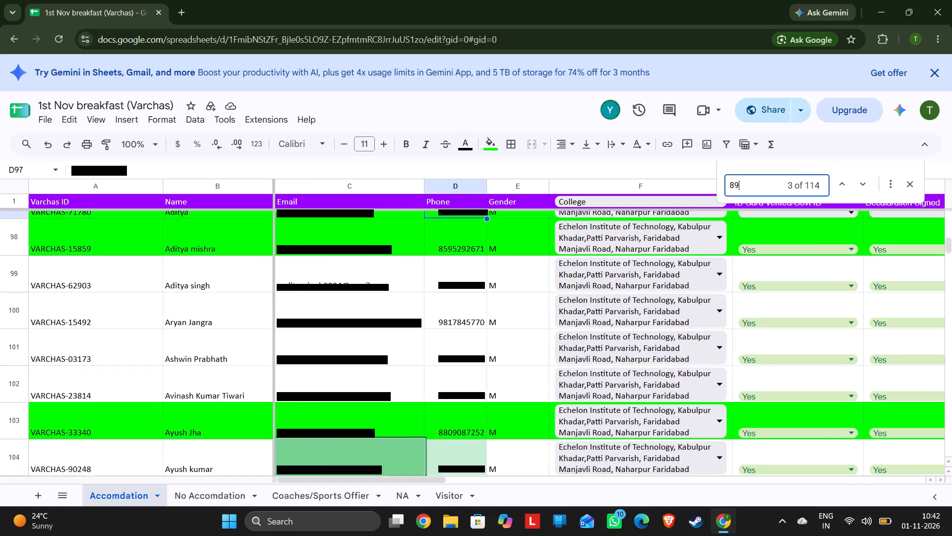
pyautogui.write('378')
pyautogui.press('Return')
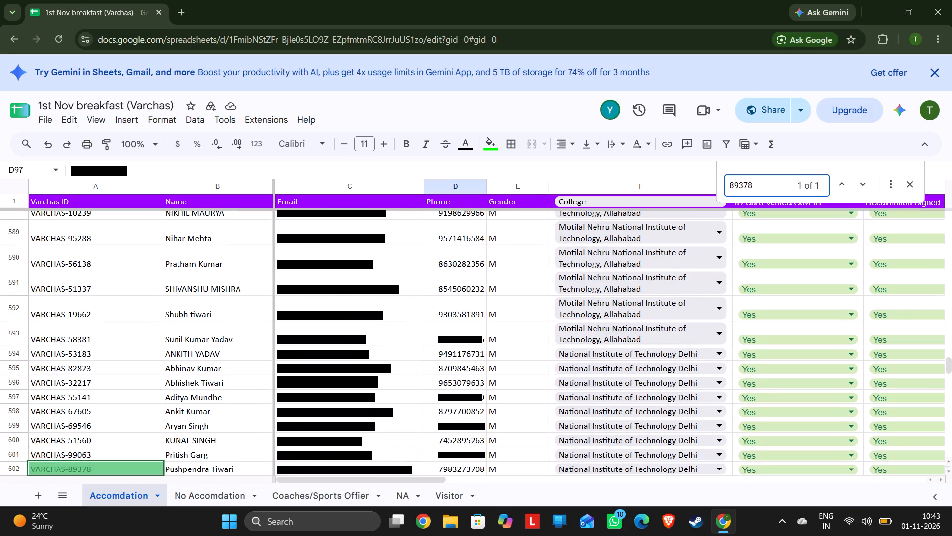
pyautogui.scroll(-3, 414, 373)
pyautogui.scroll(1, 414, 373)
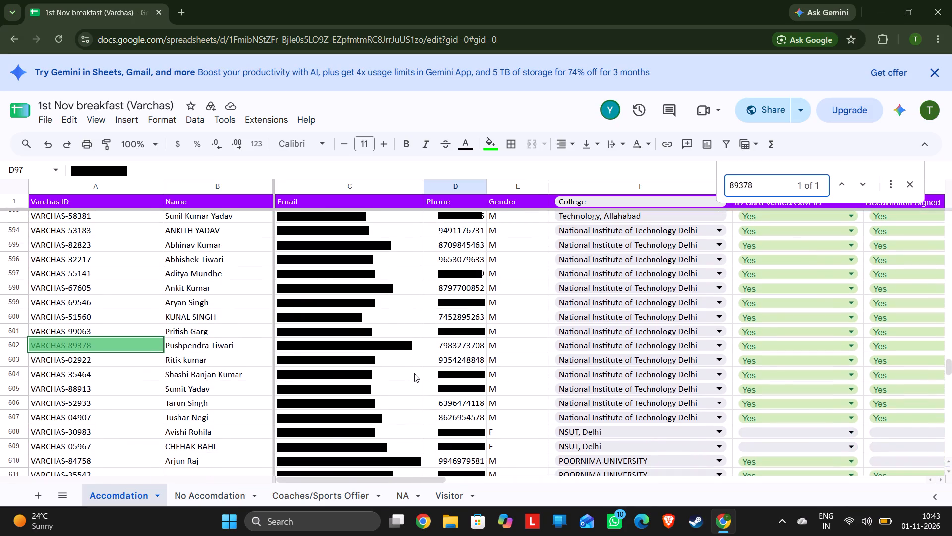
pyautogui.click(19, 347)
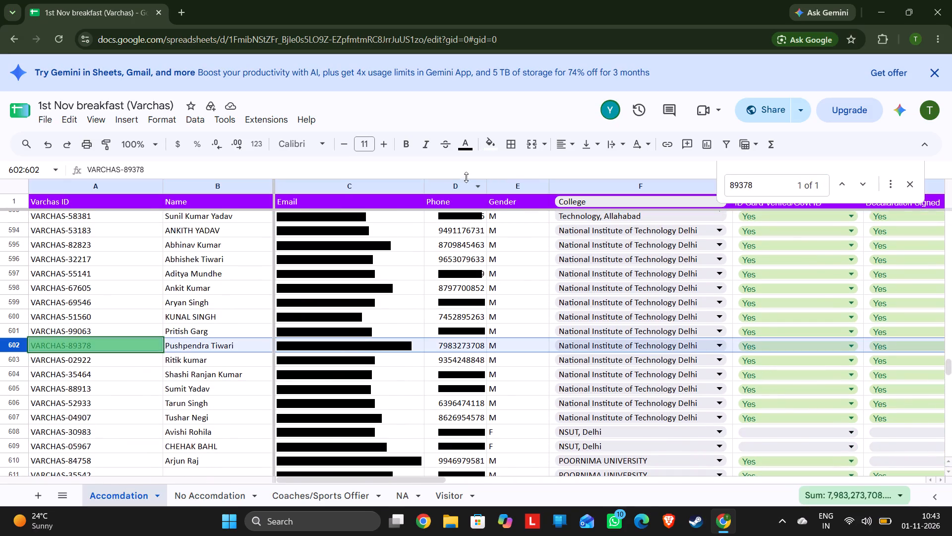
pyautogui.click(487, 137)
pyautogui.click(532, 200)
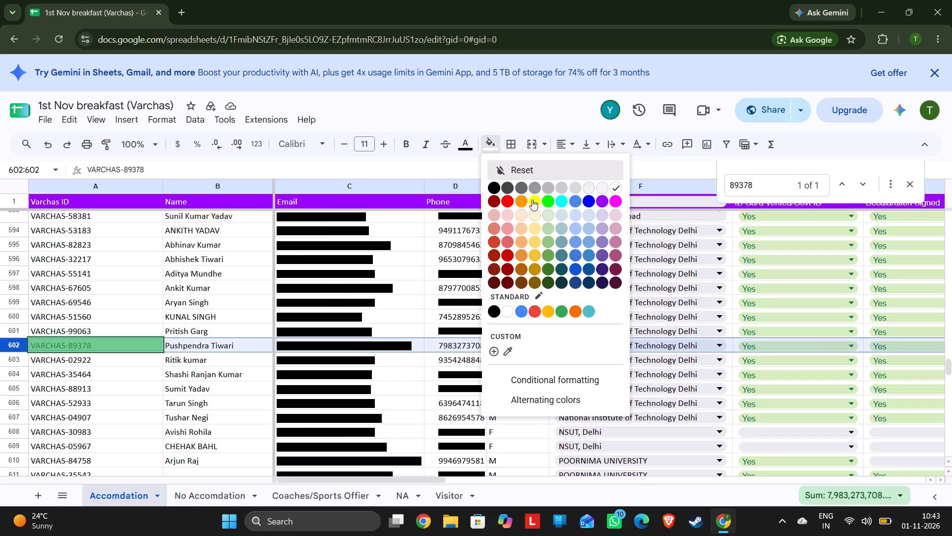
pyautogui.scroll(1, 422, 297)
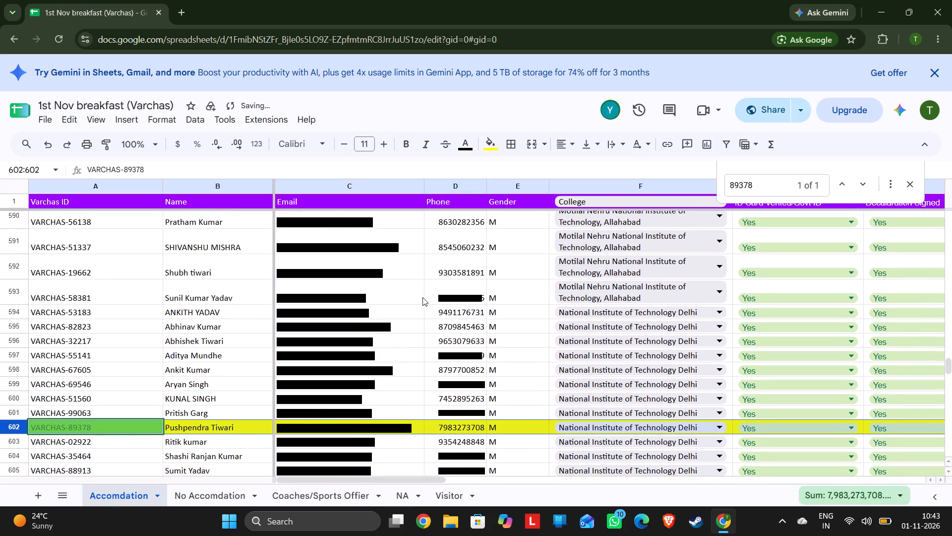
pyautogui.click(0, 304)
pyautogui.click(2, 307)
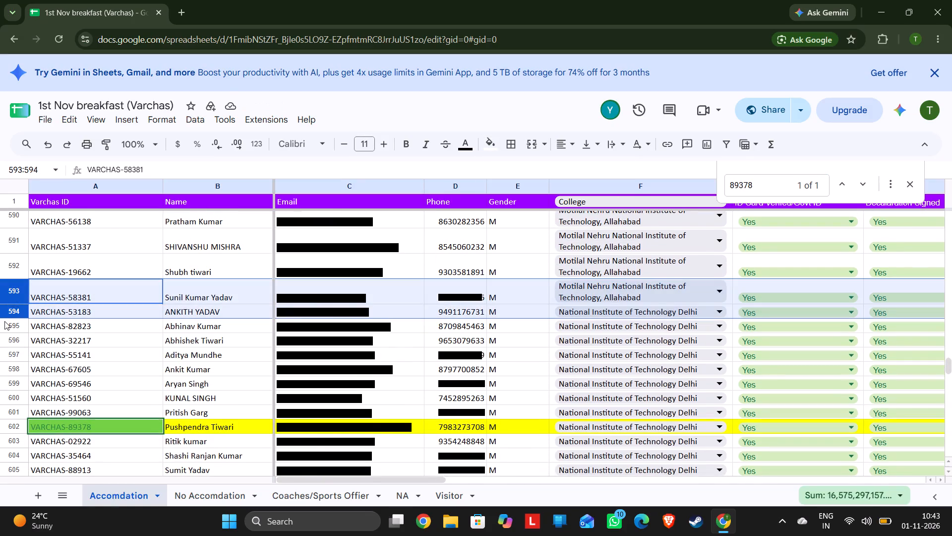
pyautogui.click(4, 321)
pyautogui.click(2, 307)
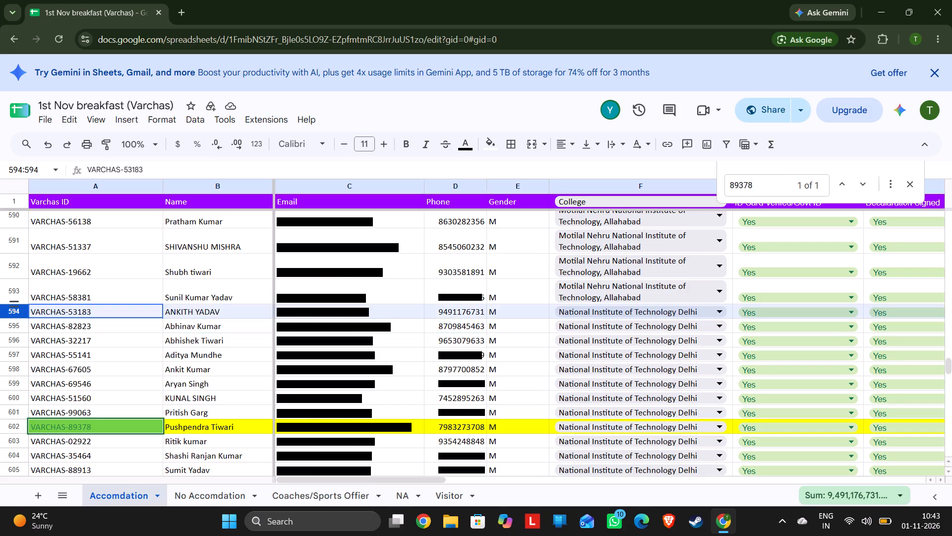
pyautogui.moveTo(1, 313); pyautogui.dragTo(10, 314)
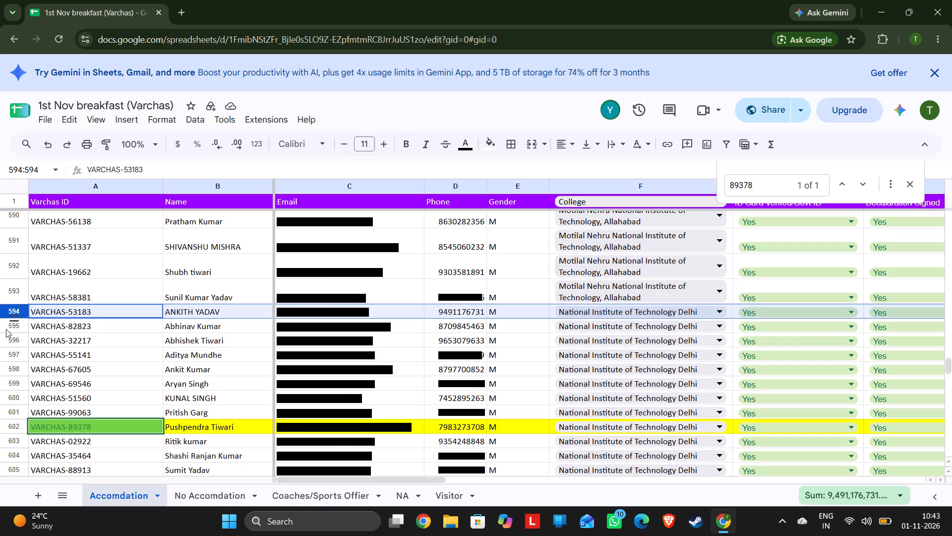
# Fill rows 603 to 607, the National Institute of Technology Delhi participants below the yellow row, bright green.
pyautogui.scroll(-1, 42, 442)
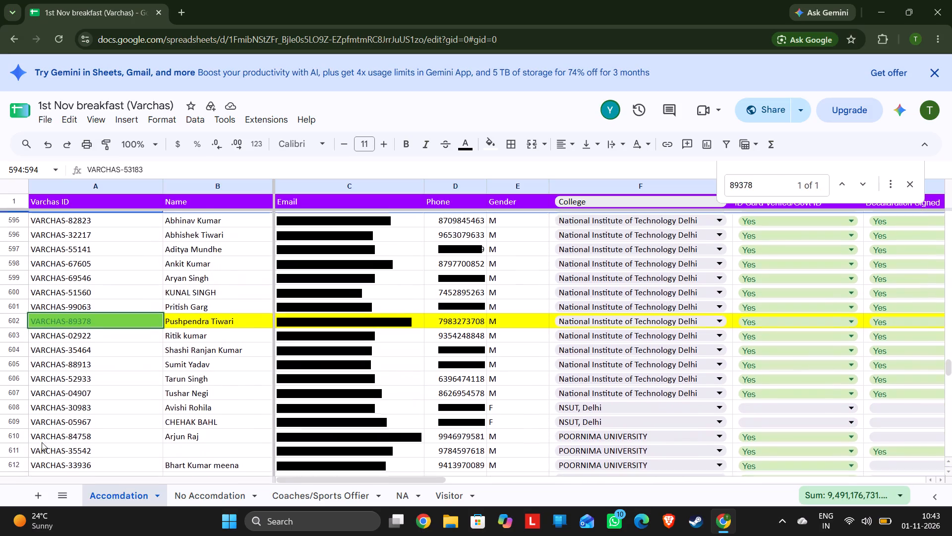
pyautogui.scroll(-1, 42, 442)
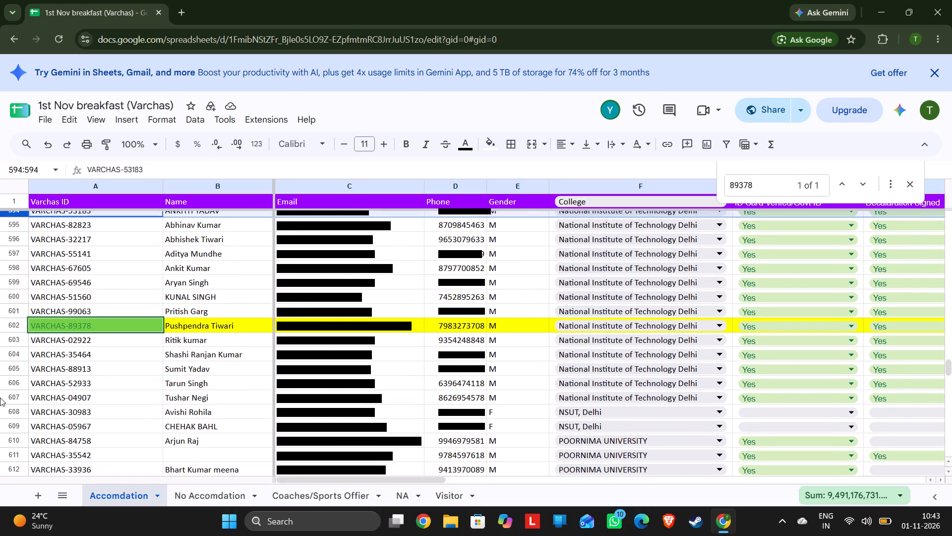
pyautogui.moveTo(0, 398); pyautogui.dragTo(4, 341)
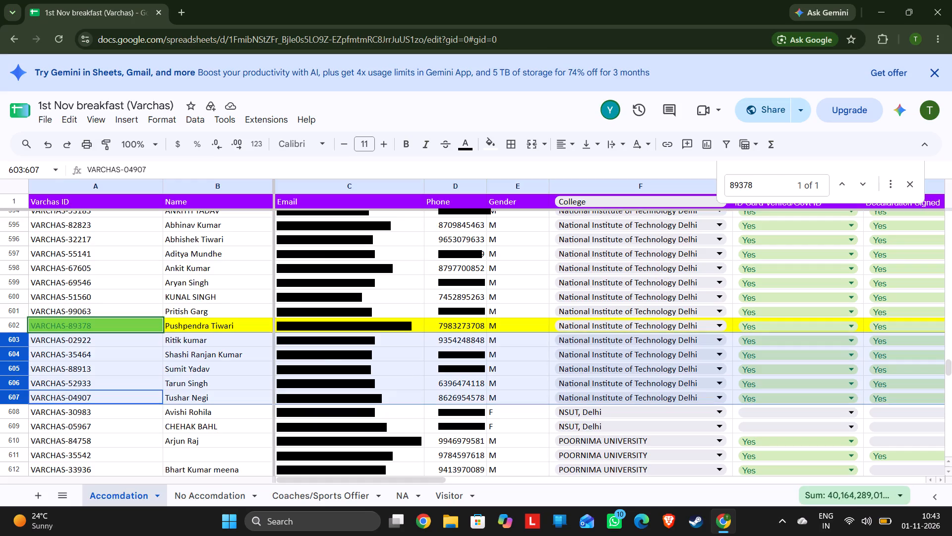
pyautogui.click(494, 135)
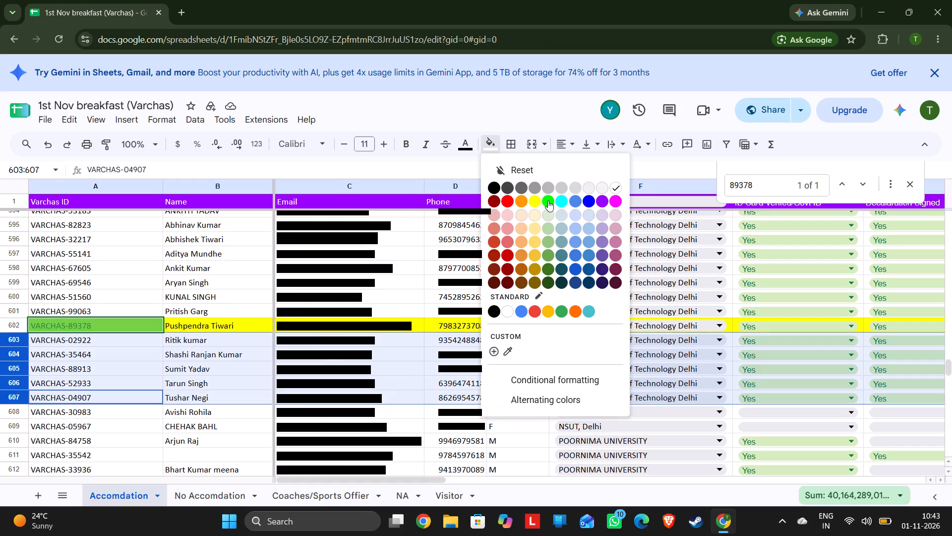
pyautogui.click(548, 201)
# Fill rows 594 to 601, the National Institute of Technology Delhi participants above the yellow row, bright green.
pyautogui.scroll(2, 371, 332)
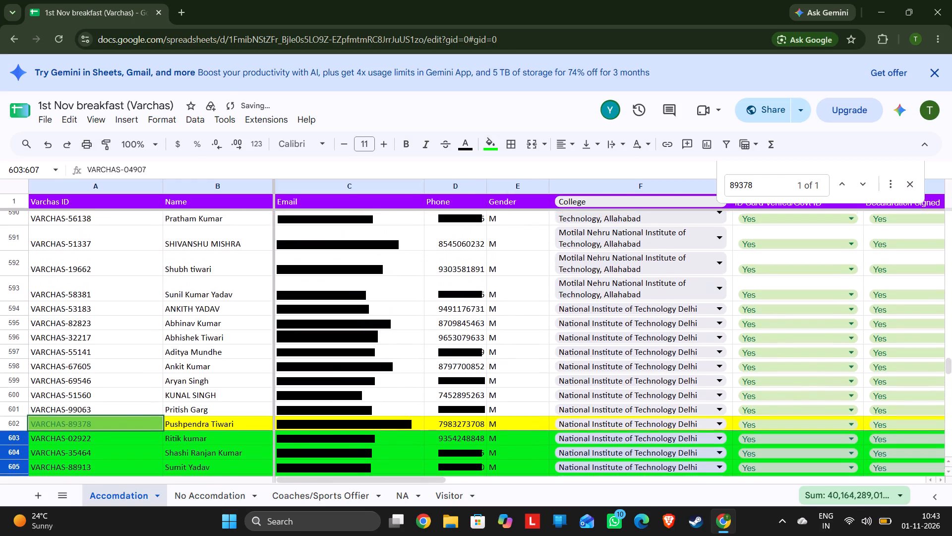
pyautogui.moveTo(0, 410); pyautogui.dragTo(10, 312)
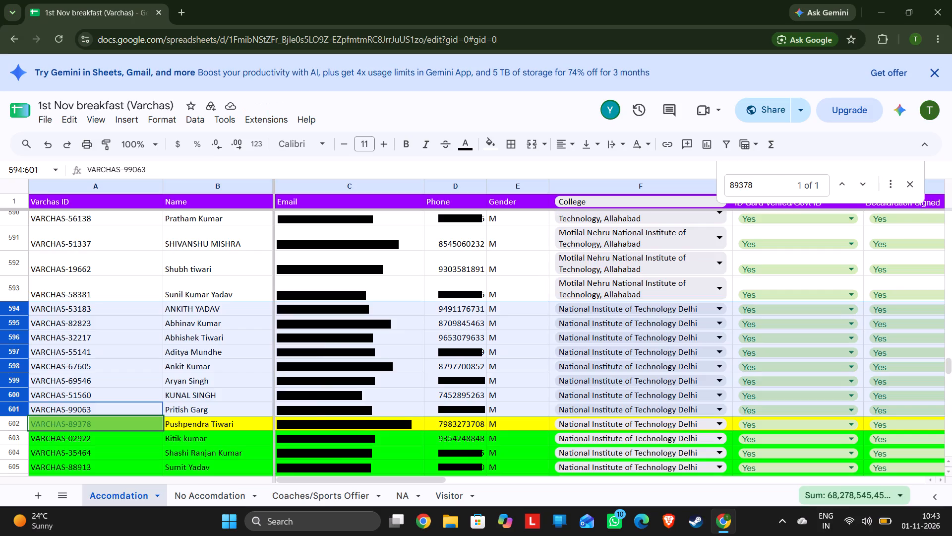
pyautogui.click(495, 137)
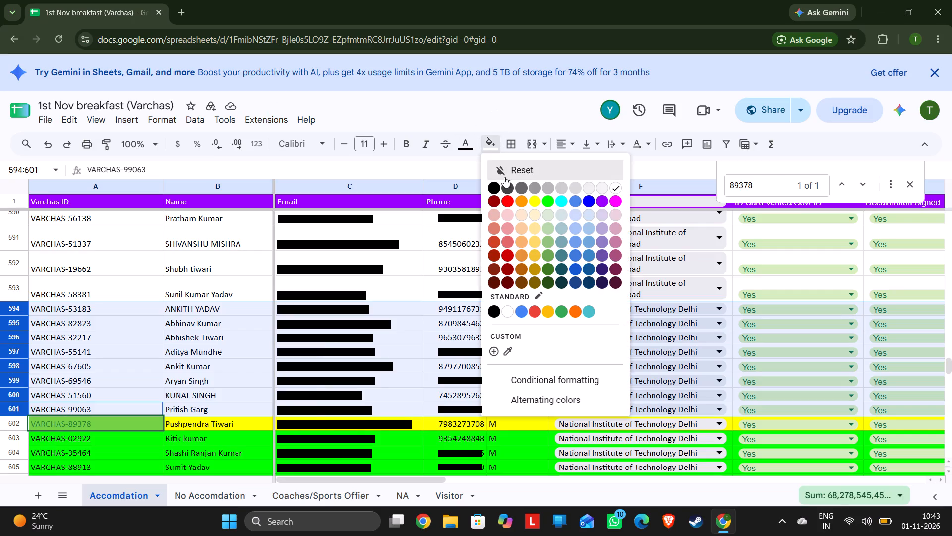
pyautogui.click(547, 201)
# Review the coloured National Institute of Technology Delhi rows and the entries just below them.
pyautogui.scroll(-1, 485, 397)
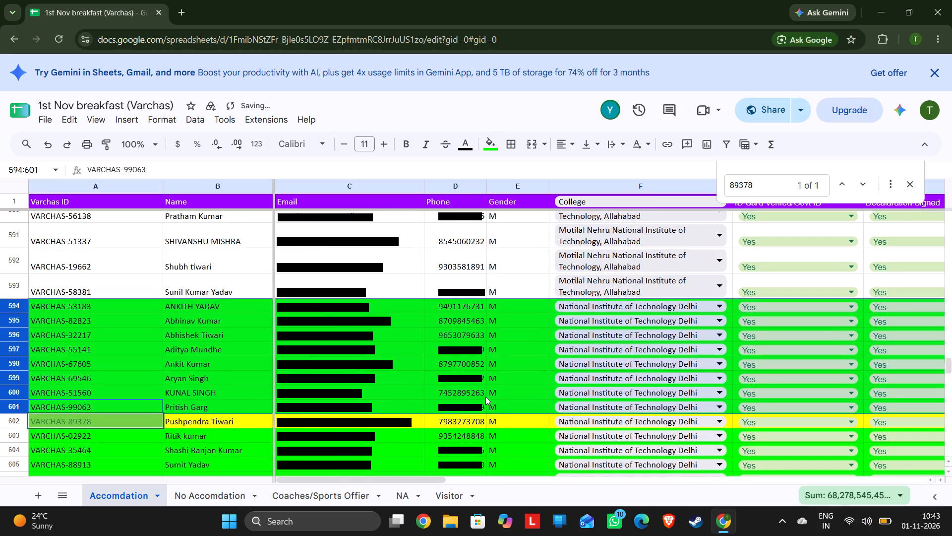
pyautogui.scroll(-3, 485, 397)
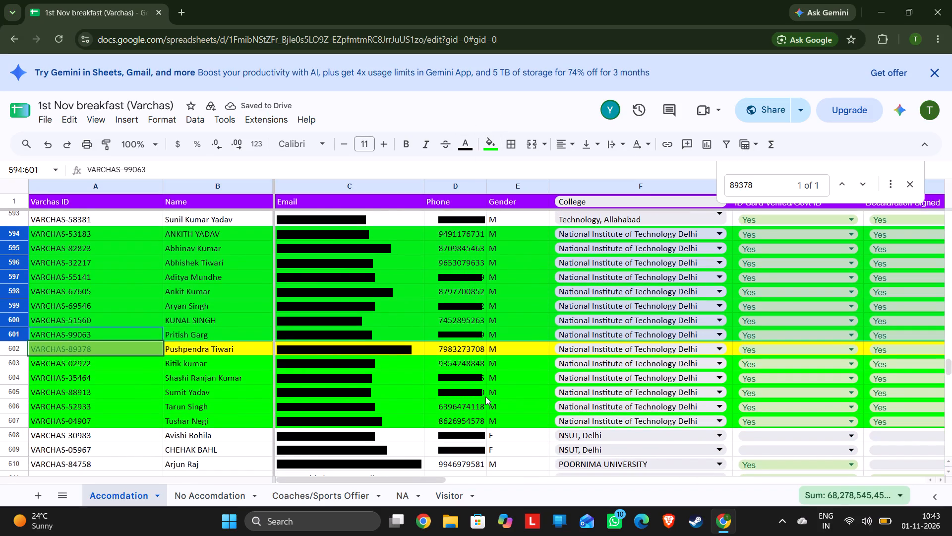
pyautogui.scroll(-2, 485, 397)
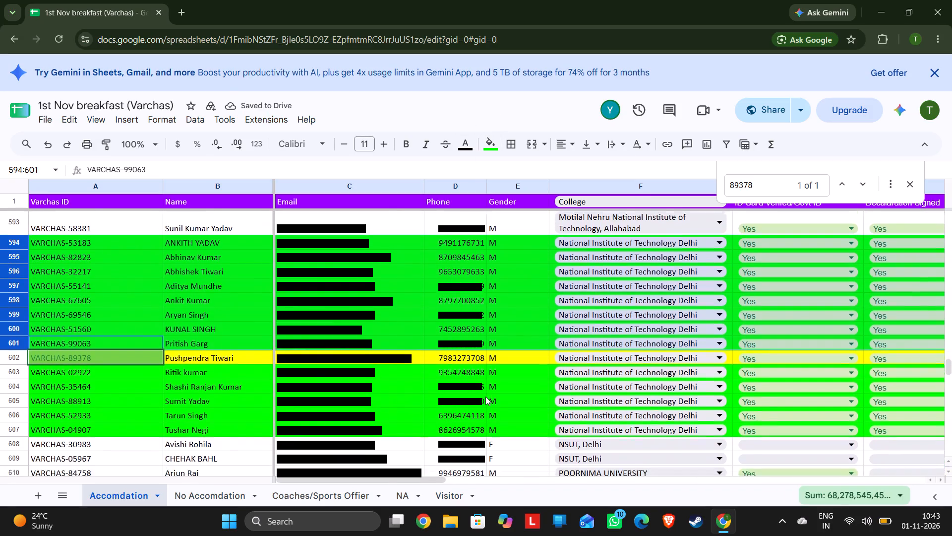
pyautogui.scroll(-3, 485, 397)
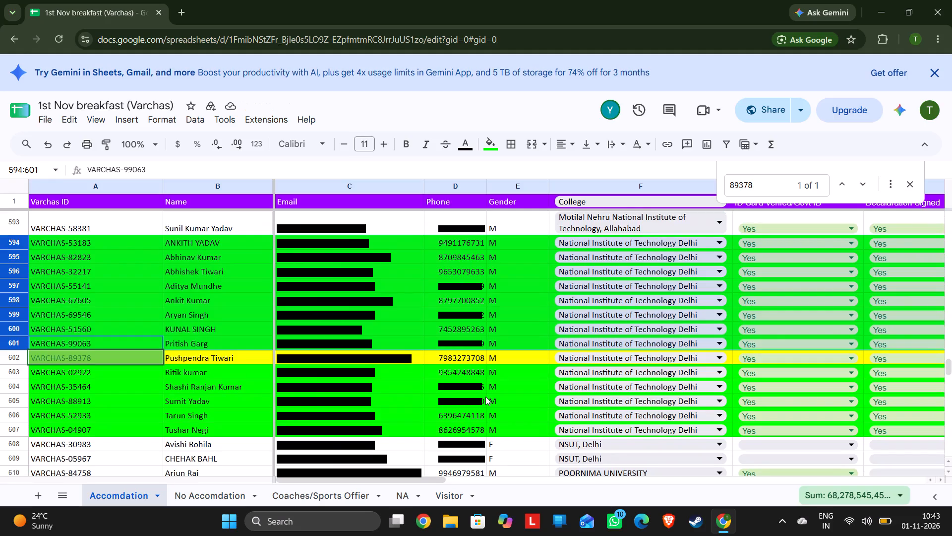
pyautogui.scroll(-1, 485, 397)
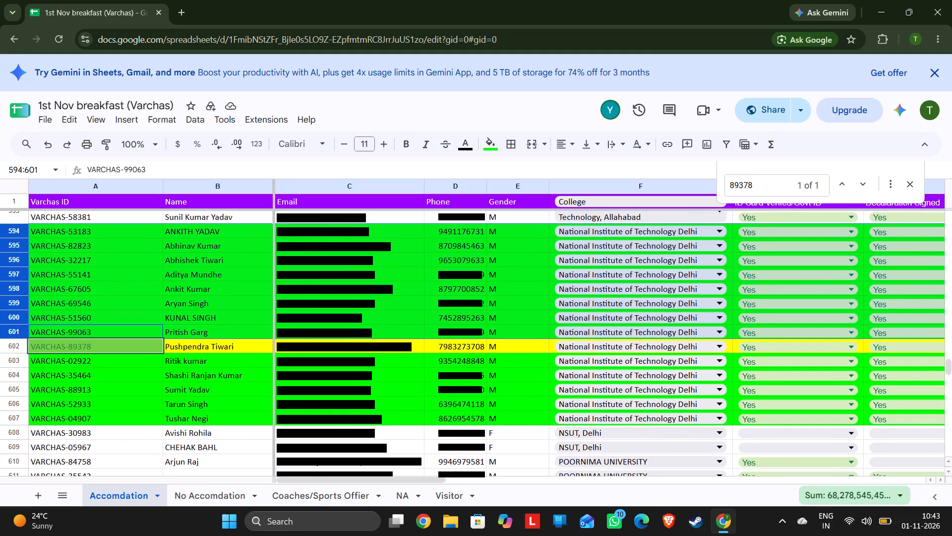
# Find the Dr. Akhilesh Das Gupta Institute participant in row 80 by ID and fill the whole row bright green.
pyautogui.doubleClick(755, 182)
pyautogui.press('BackSpace')
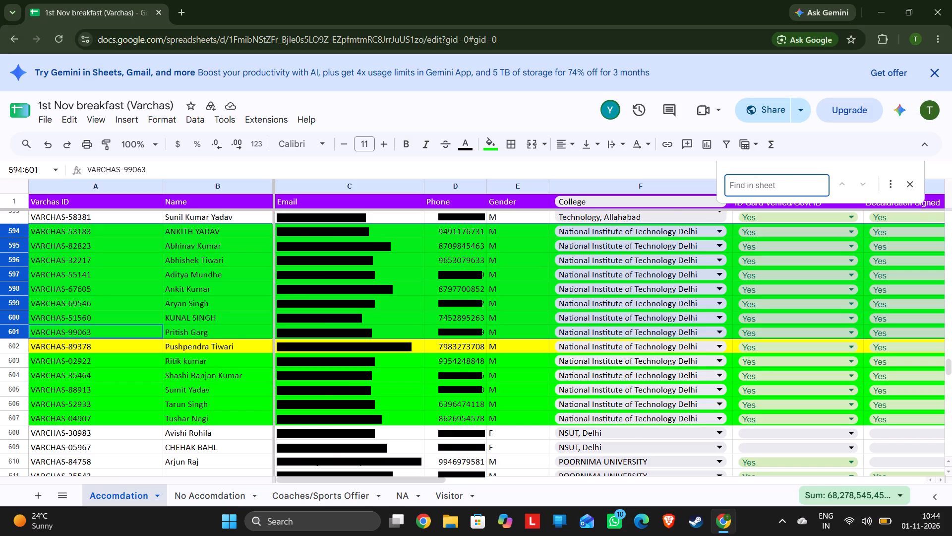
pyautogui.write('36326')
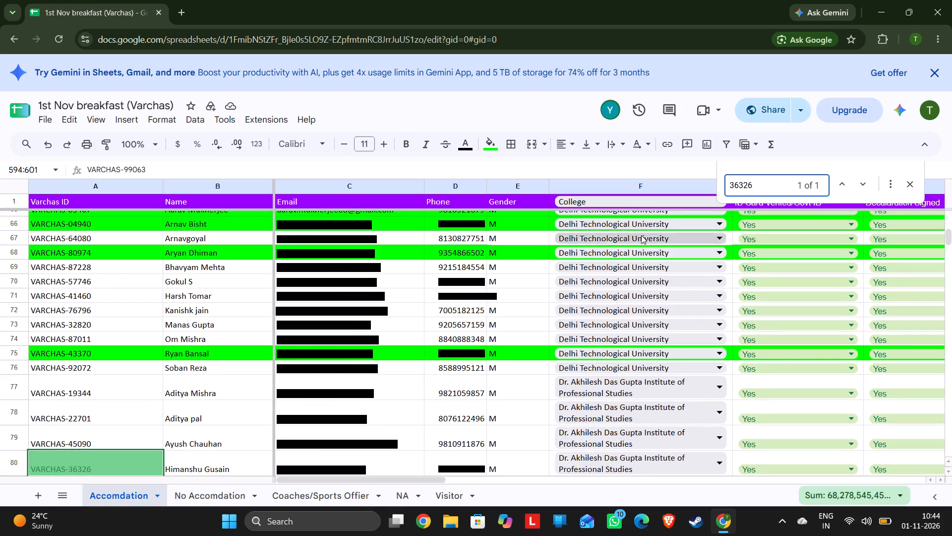
pyautogui.click(15, 457)
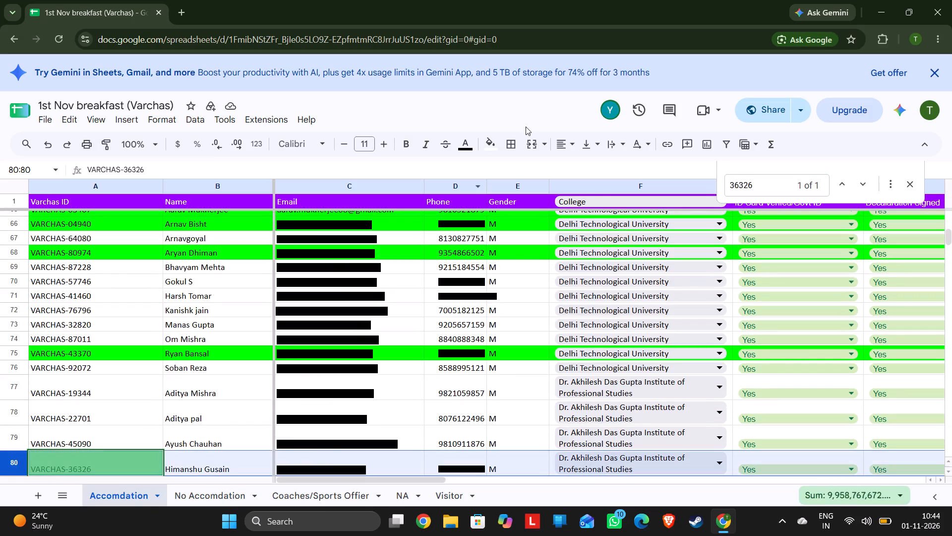
pyautogui.moveTo(486, 153); pyautogui.dragTo(543, 198)
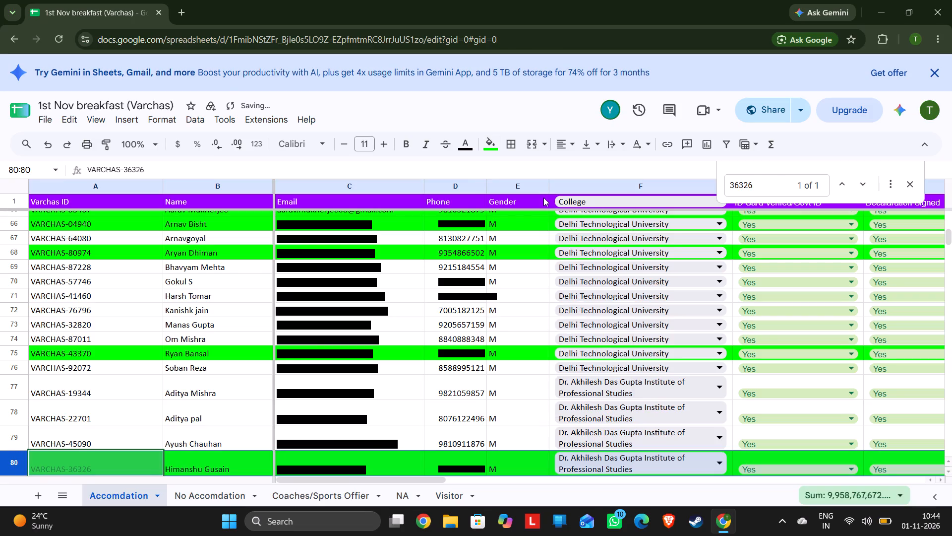
# Find the Dr. Akhilesh Das Gupta Institute participant in row 82 by ID and fill the whole row bright green.
pyautogui.doubleClick(764, 185)
pyautogui.press('BackSpace')
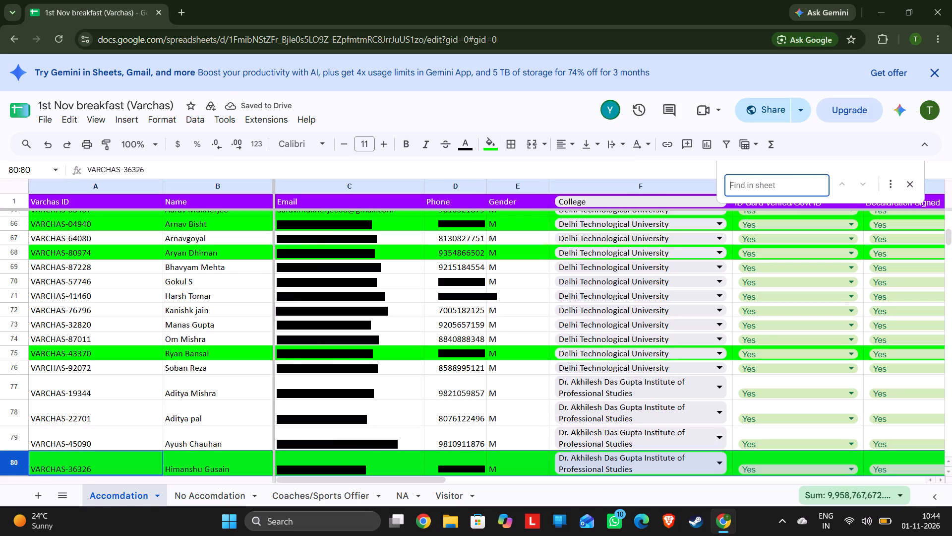
pyautogui.click(763, 189)
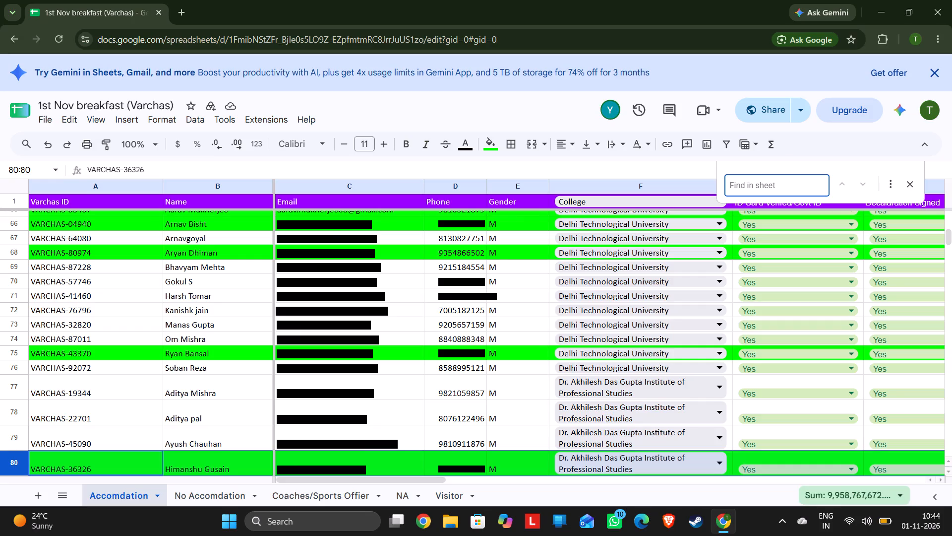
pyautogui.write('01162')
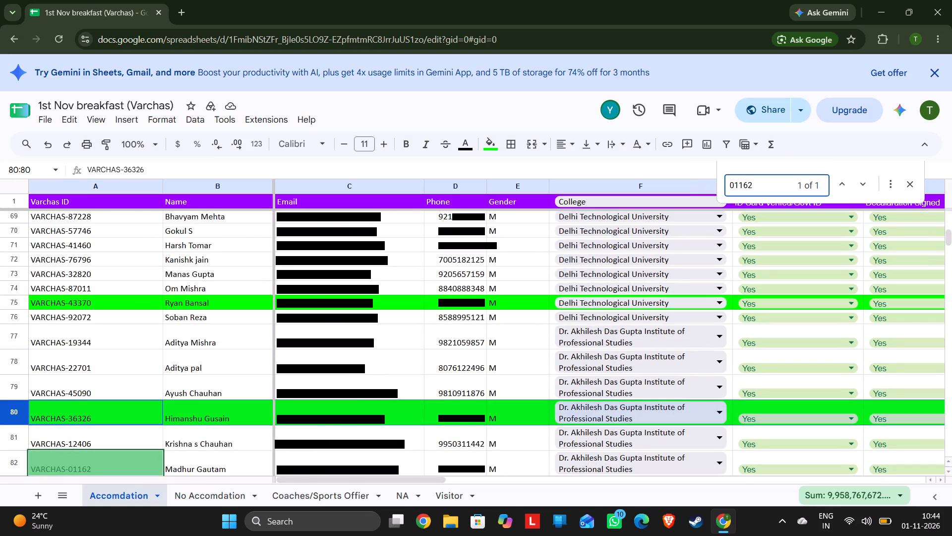
pyautogui.click(15, 471)
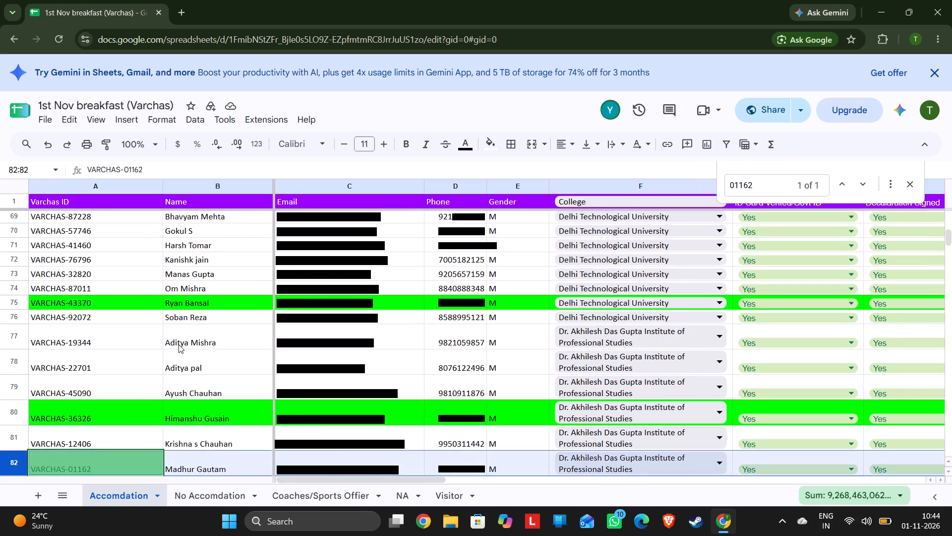
pyautogui.click(500, 138)
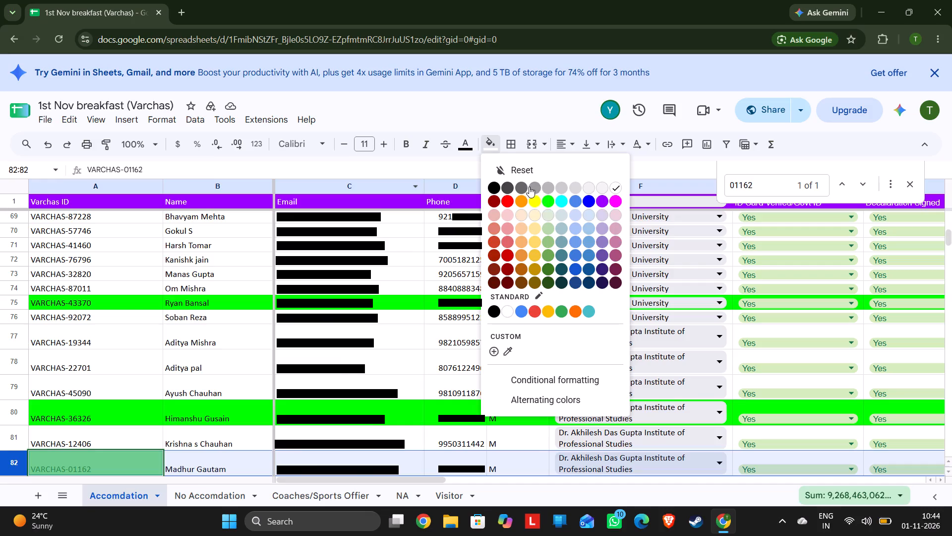
pyautogui.click(549, 205)
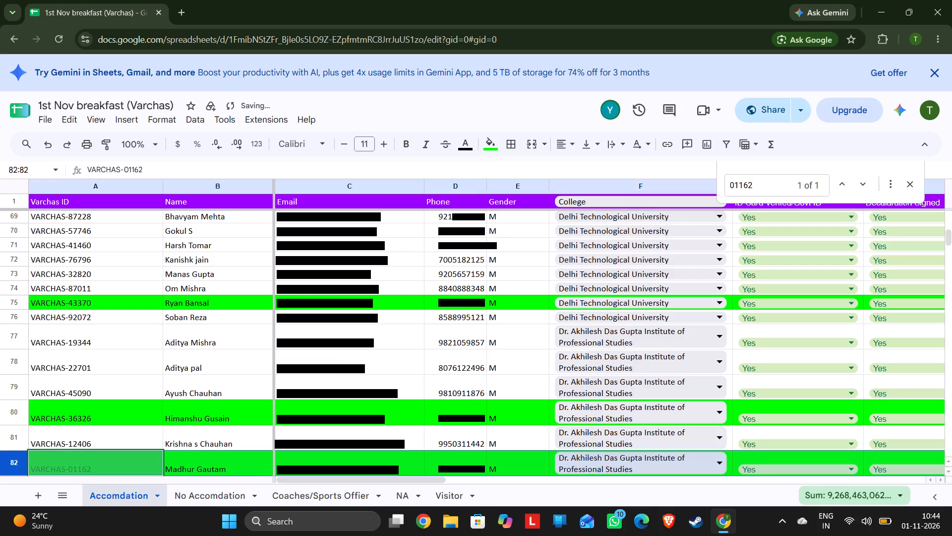
# Find the Dr. Akhilesh Das Gupta Institute participant in row 79 by ID and fill the whole row bright green.
pyautogui.doubleClick(760, 184)
pyautogui.press('BackSpace')
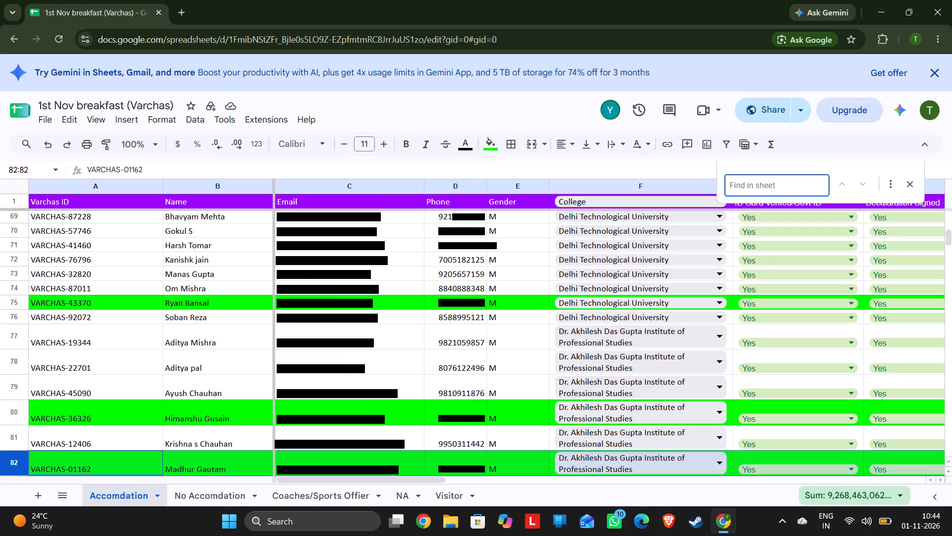
pyautogui.press('5')
pyautogui.press('BackSpace')
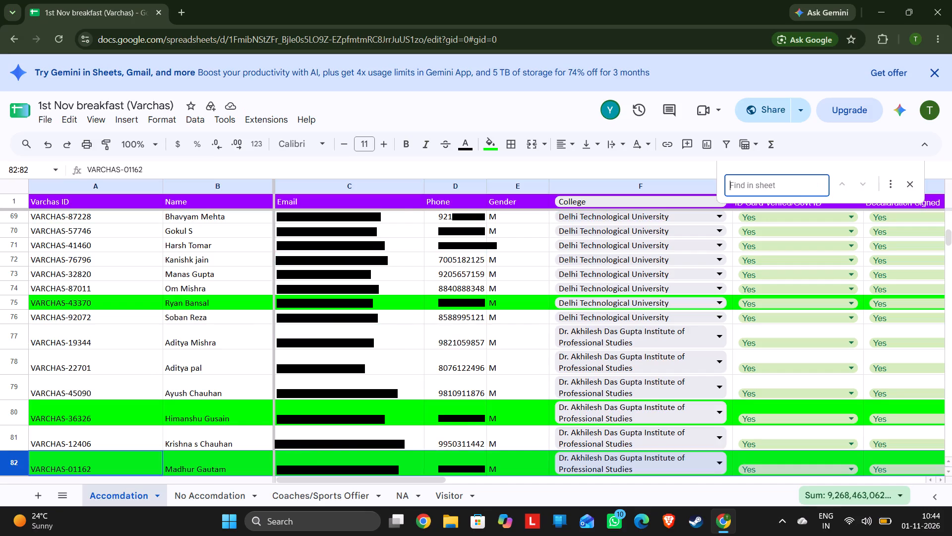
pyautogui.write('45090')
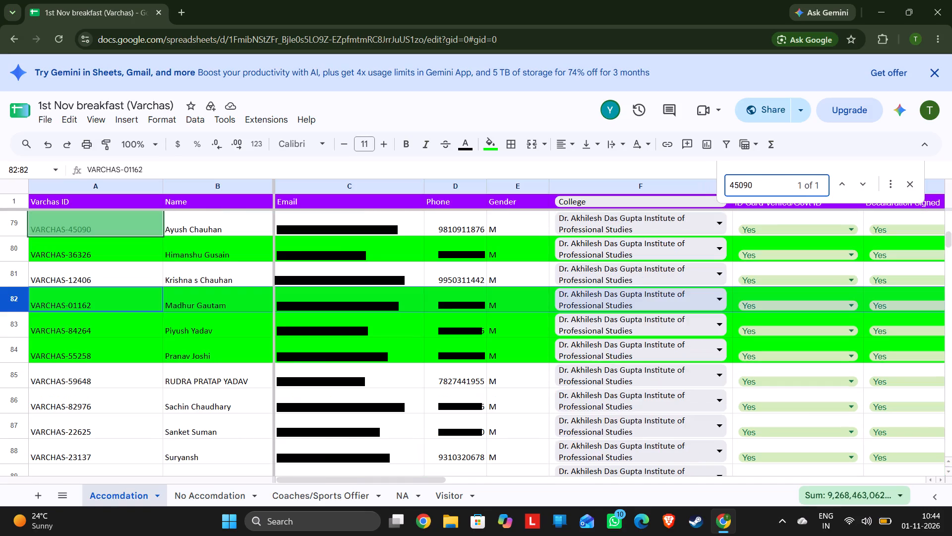
pyautogui.click(0, 219)
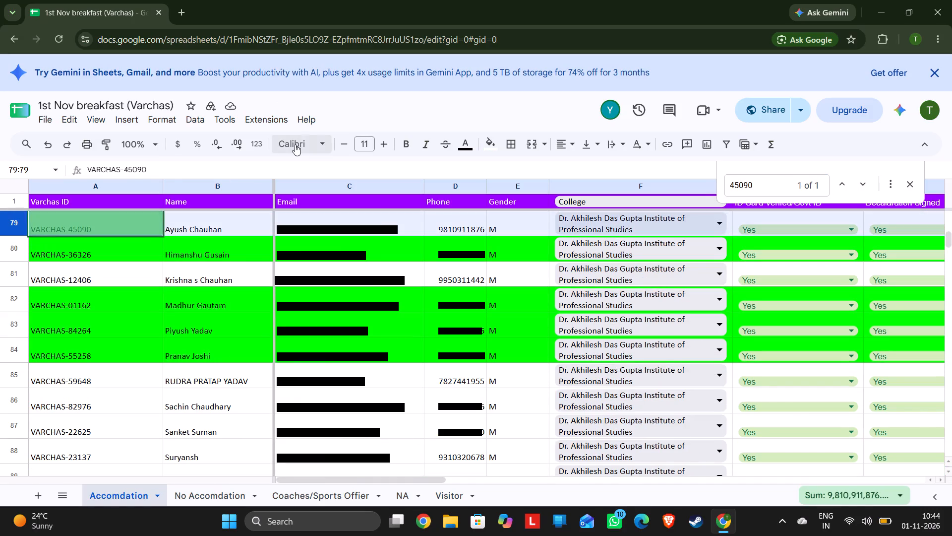
pyautogui.click(484, 142)
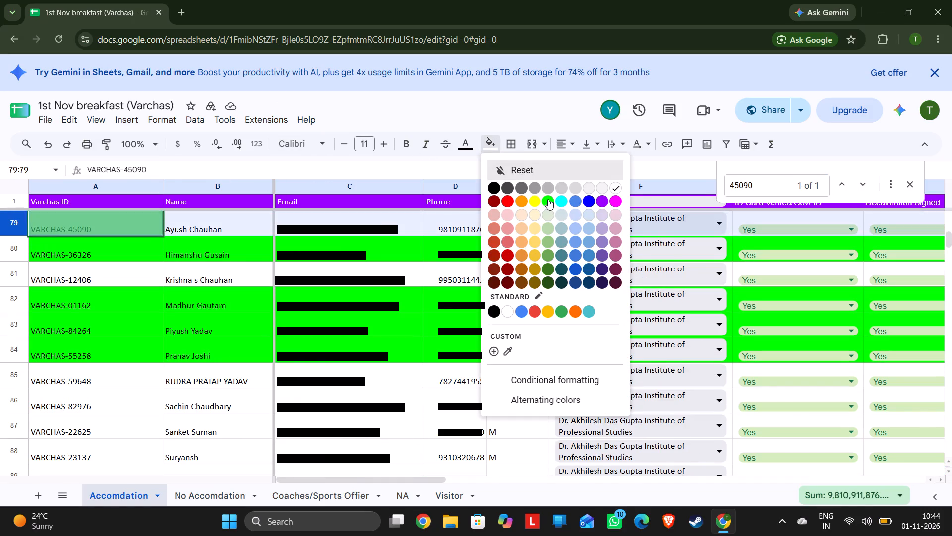
pyautogui.click(548, 199)
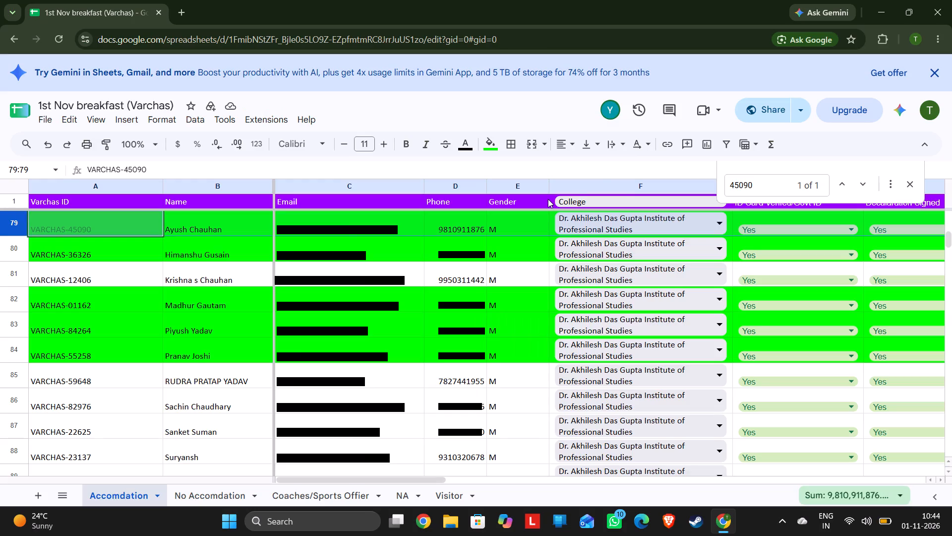
# Find the Dr. Akhilesh Das Gupta Institute participant in row 92 by ID and fill the whole row bright green.
pyautogui.doubleClick(772, 192)
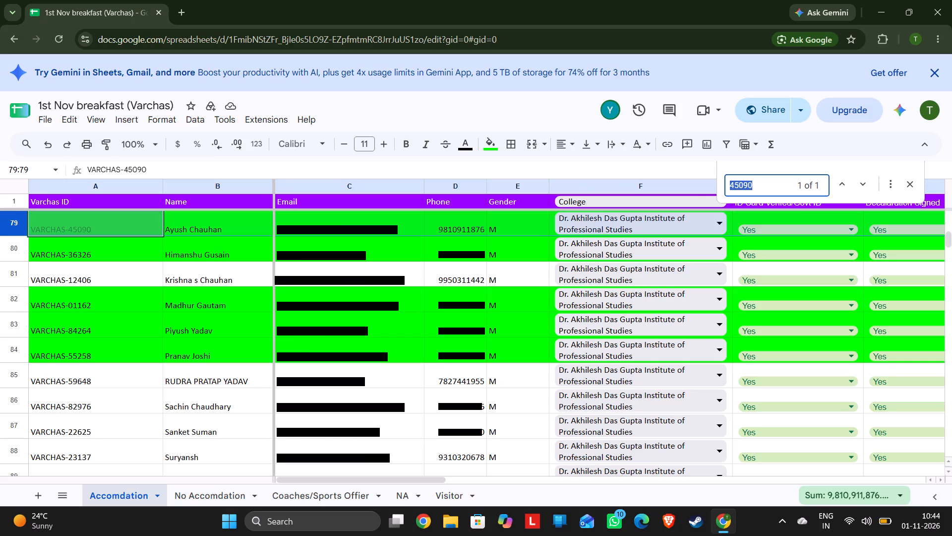
pyautogui.press('BackSpace')
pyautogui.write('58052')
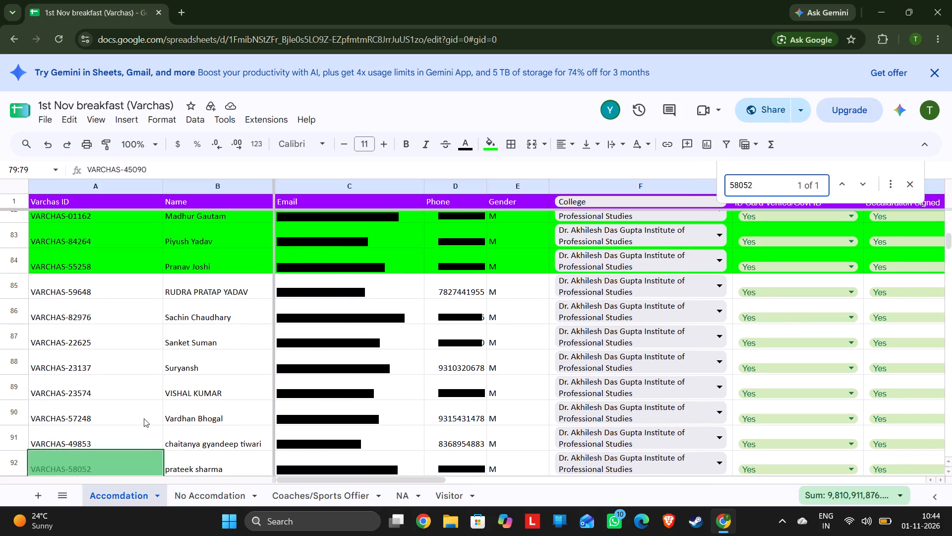
pyautogui.click(15, 466)
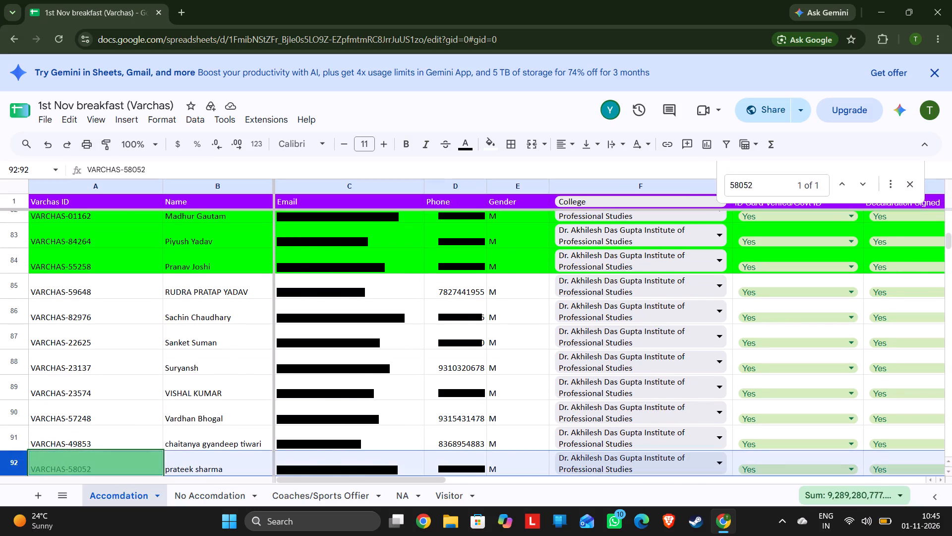
pyautogui.click(492, 145)
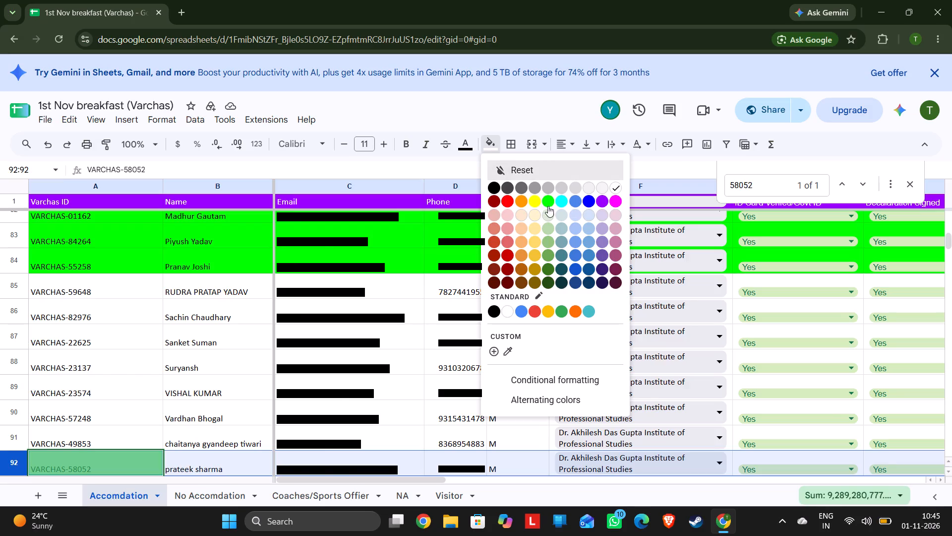
pyautogui.click(550, 195)
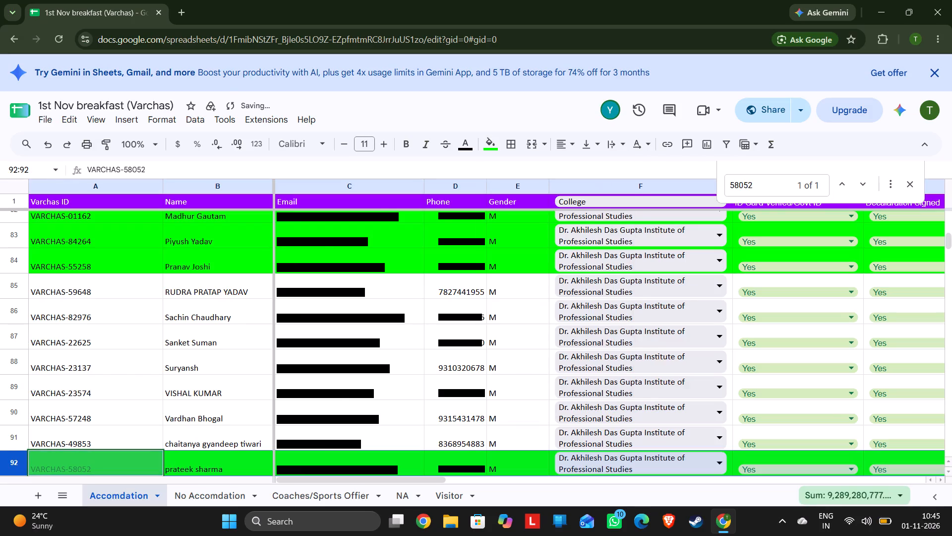
# Find the LNM Institute of Information Technology participant in row 387 by ID and fill the whole row bright green.
pyautogui.doubleClick(762, 186)
pyautogui.press('BackSpace')
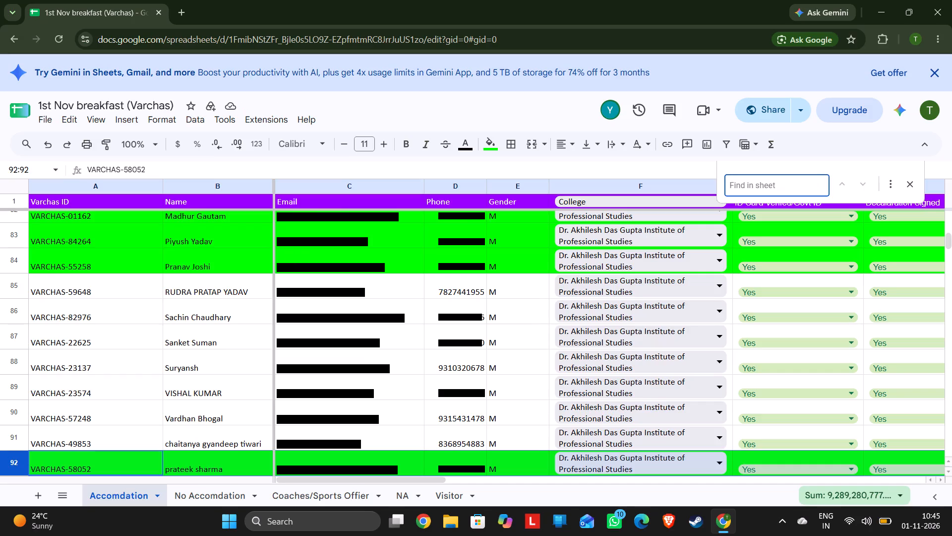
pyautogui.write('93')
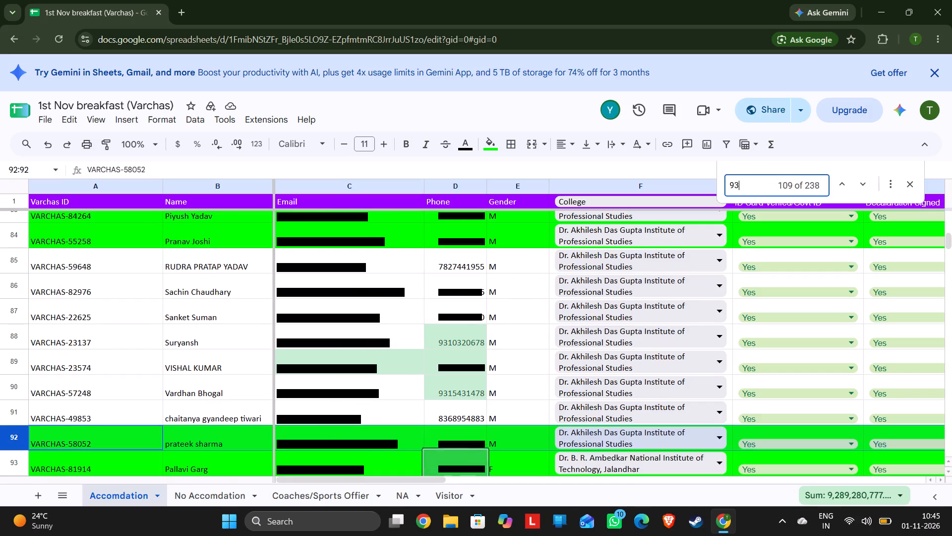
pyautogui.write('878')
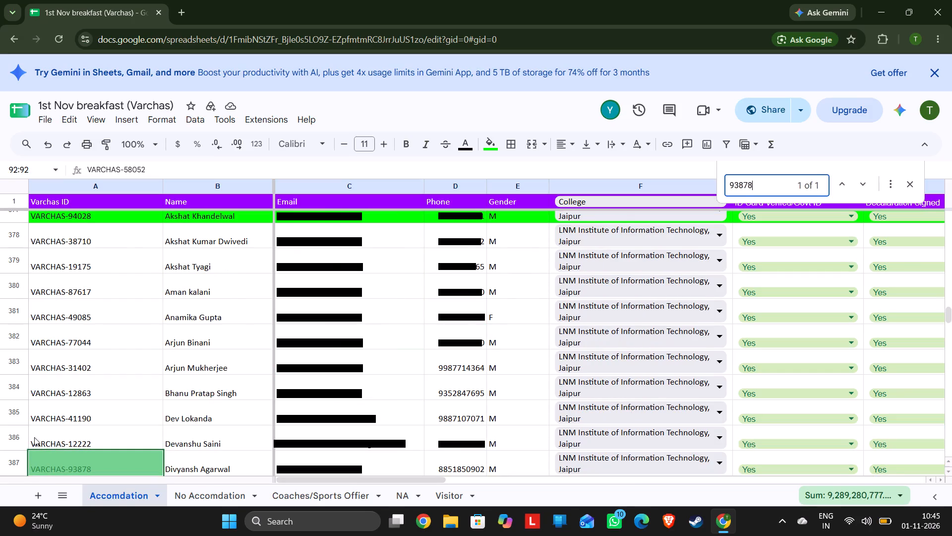
pyautogui.click(16, 464)
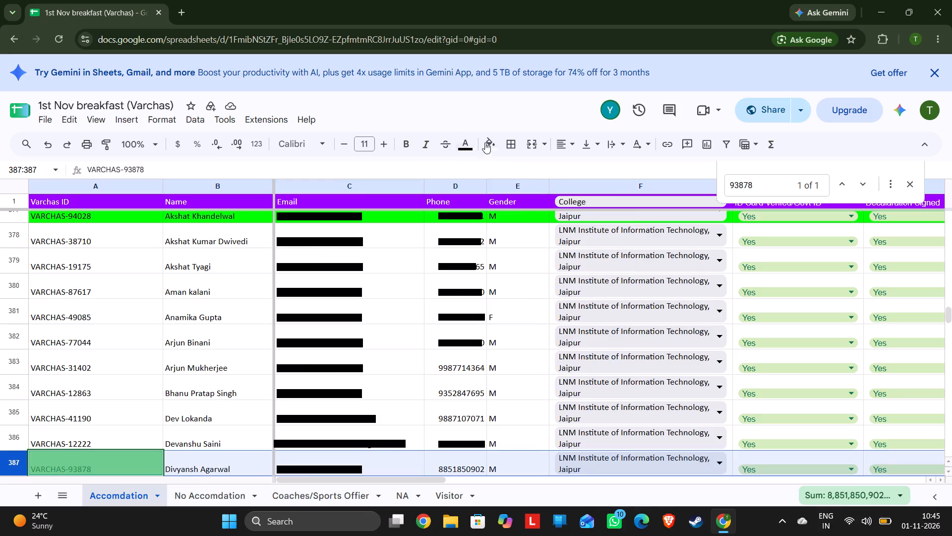
pyautogui.click(492, 139)
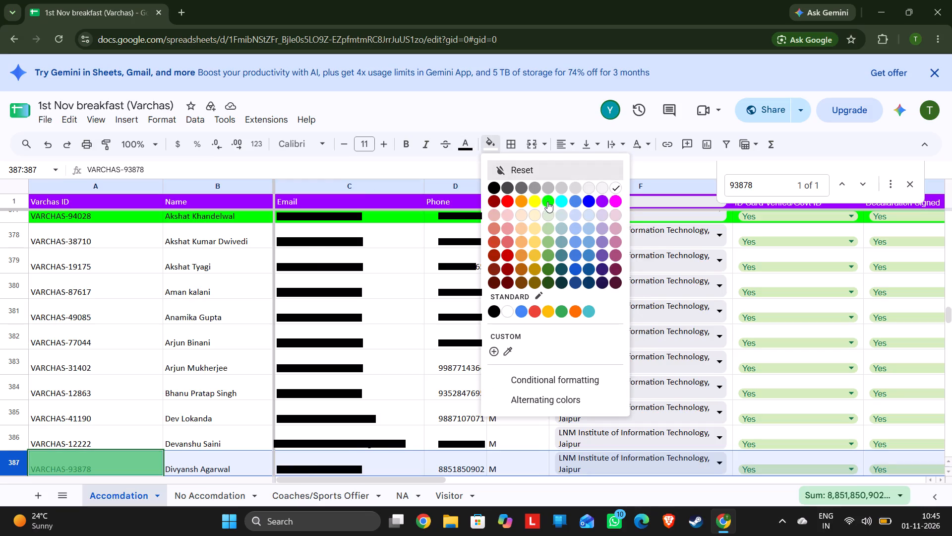
pyautogui.click(547, 201)
# Find the LNM Institute of Information Technology participant in row 403 by ID and fill the whole row bright green.
pyautogui.doubleClick(766, 180)
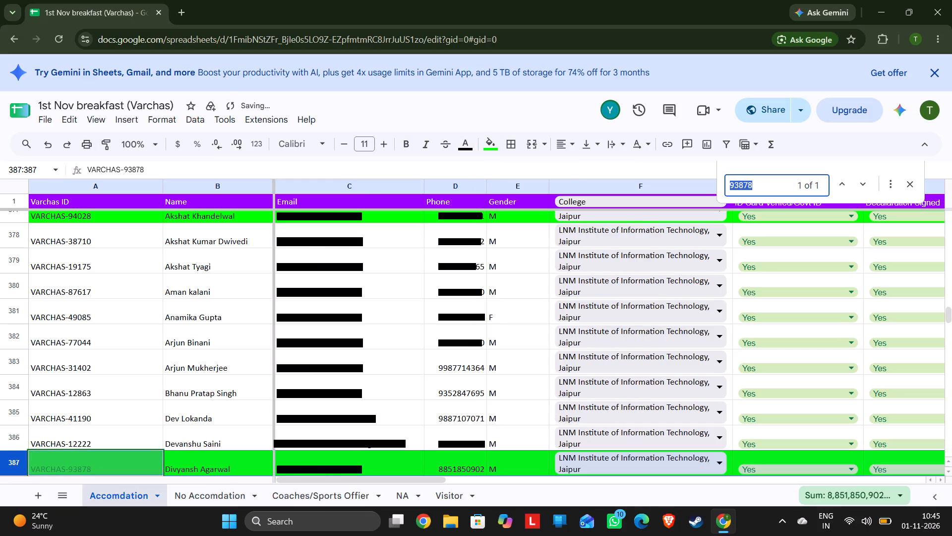
pyautogui.press('BackSpace')
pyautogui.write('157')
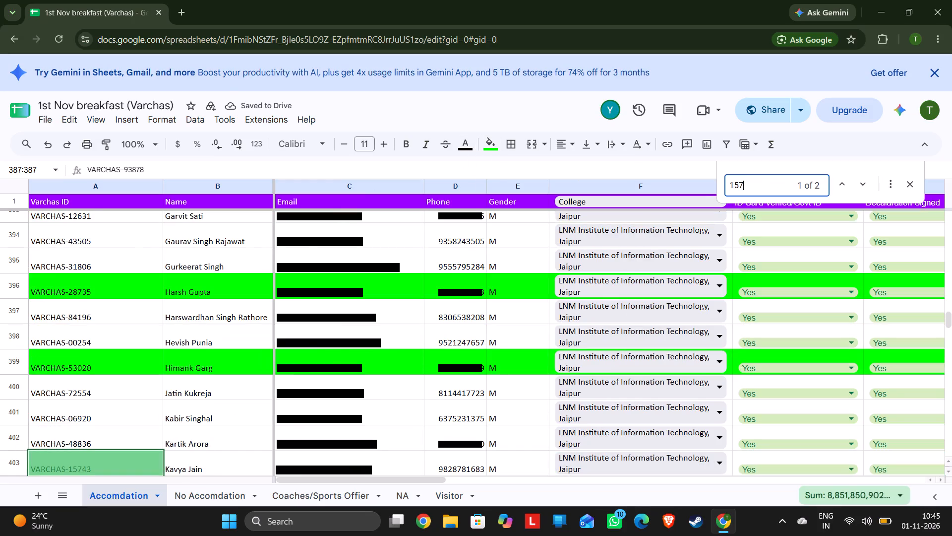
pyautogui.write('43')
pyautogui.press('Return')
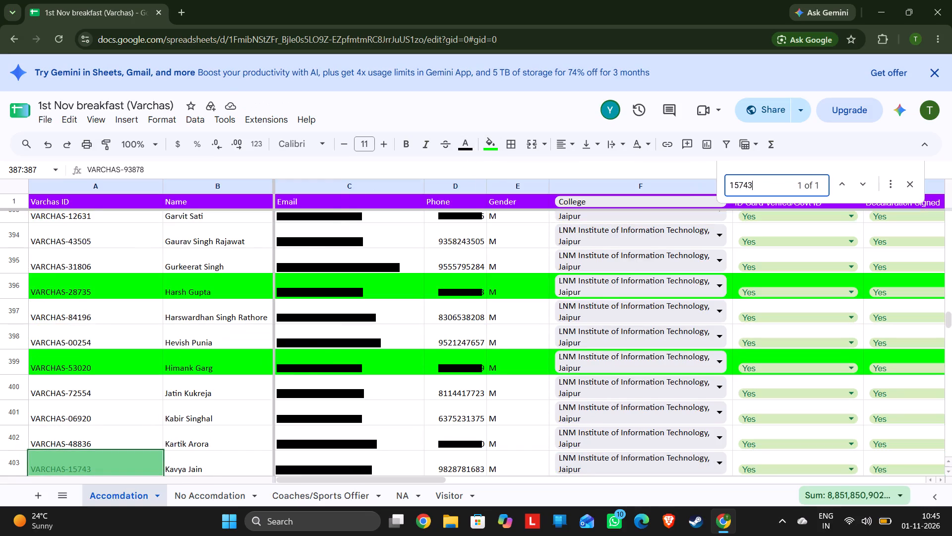
pyautogui.click(3, 464)
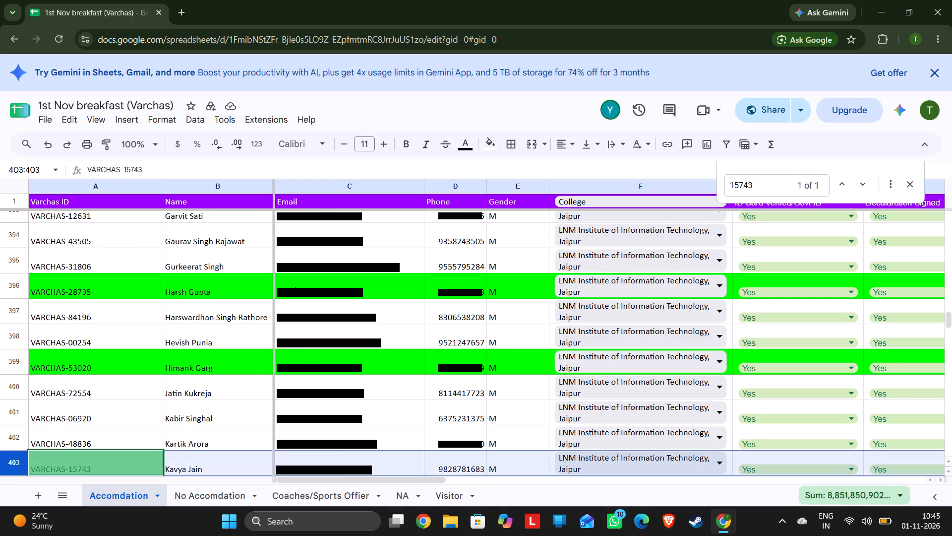
pyautogui.click(491, 146)
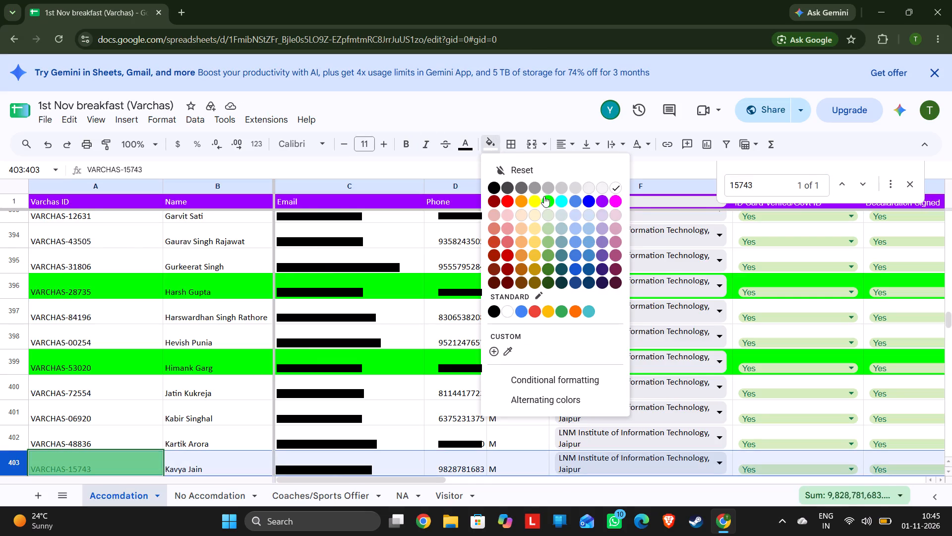
pyautogui.click(548, 202)
# Find the LNM Institute of Information Technology participant in row 407 by ID and fill the whole row bright green.
pyautogui.doubleClick(770, 181)
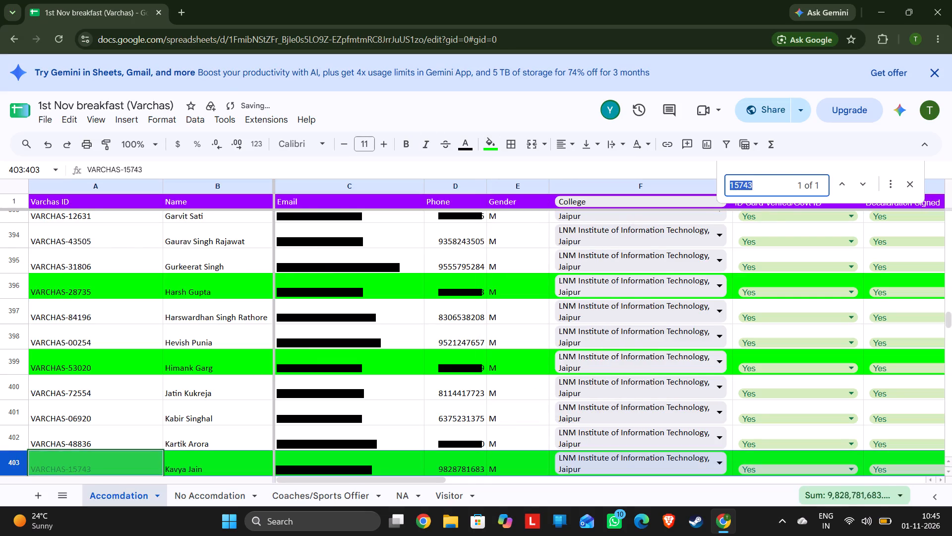
pyautogui.press('BackSpace')
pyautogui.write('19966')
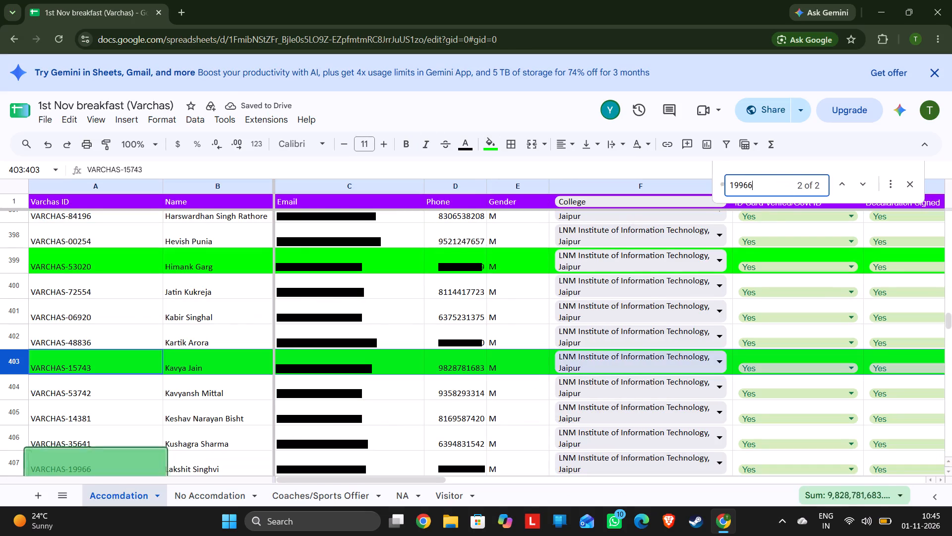
pyautogui.click(16, 473)
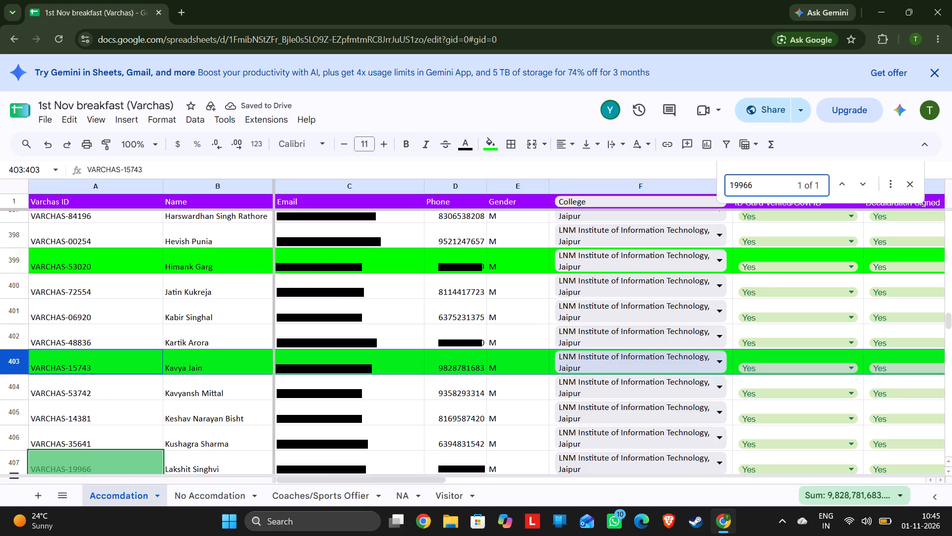
pyautogui.click(18, 463)
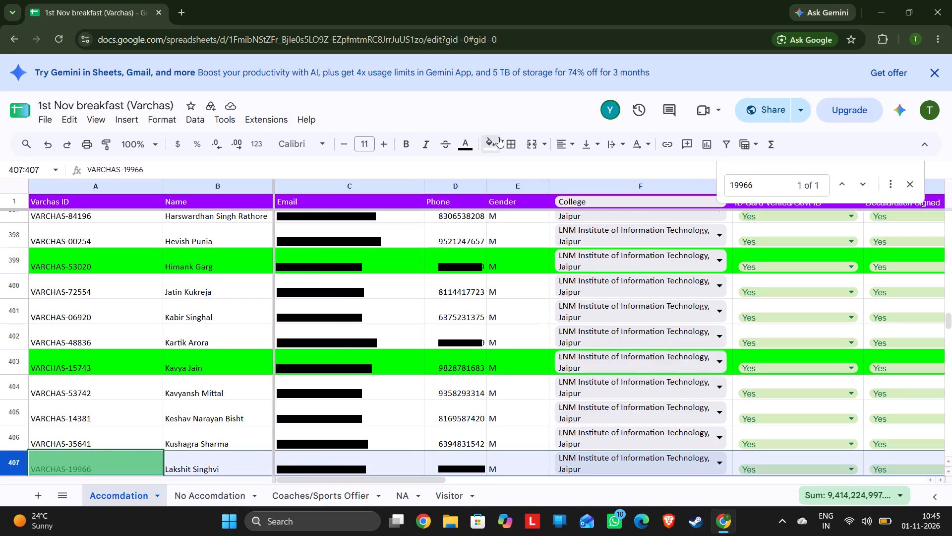
pyautogui.moveTo(492, 140); pyautogui.dragTo(545, 199)
pyautogui.click(545, 199)
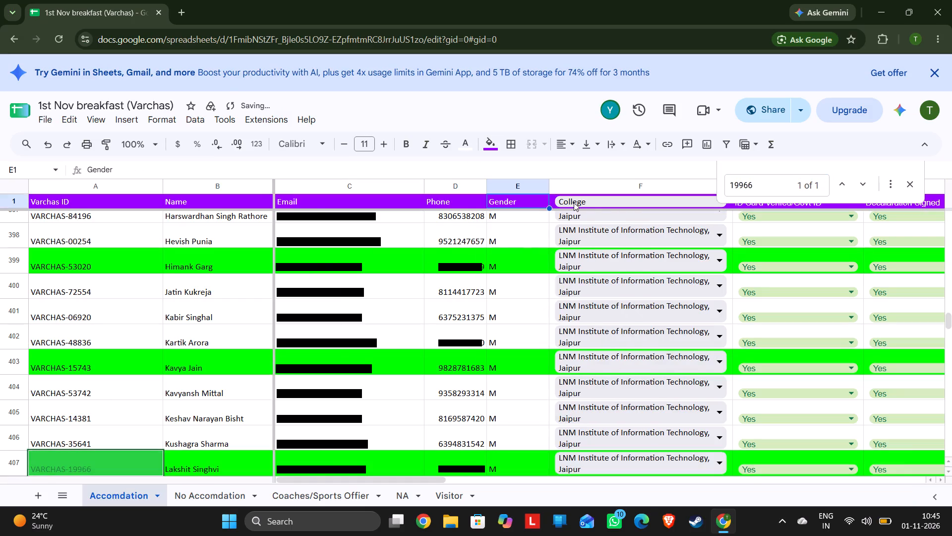
# Clear the previous participant ID from the sheet search to look up another participant.
pyautogui.doubleClick(755, 178)
pyautogui.press('BackSpace')
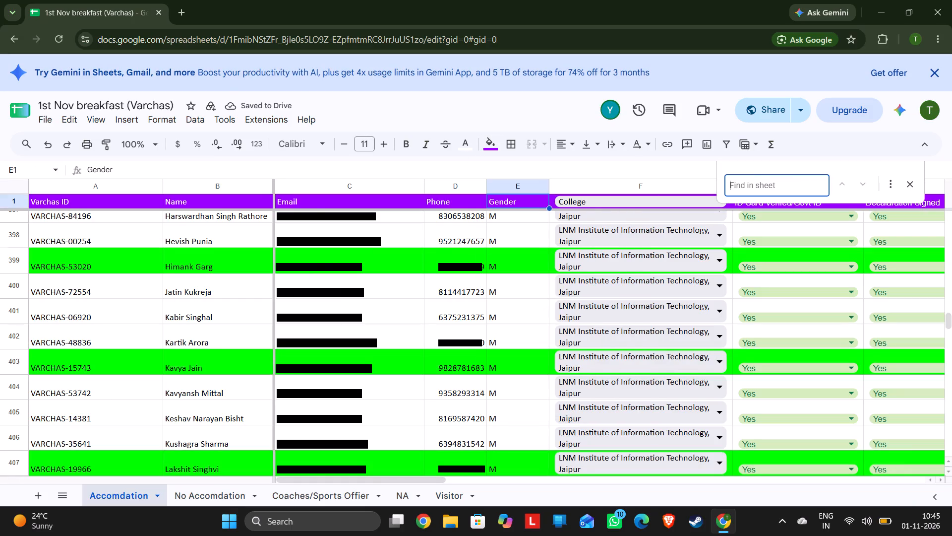
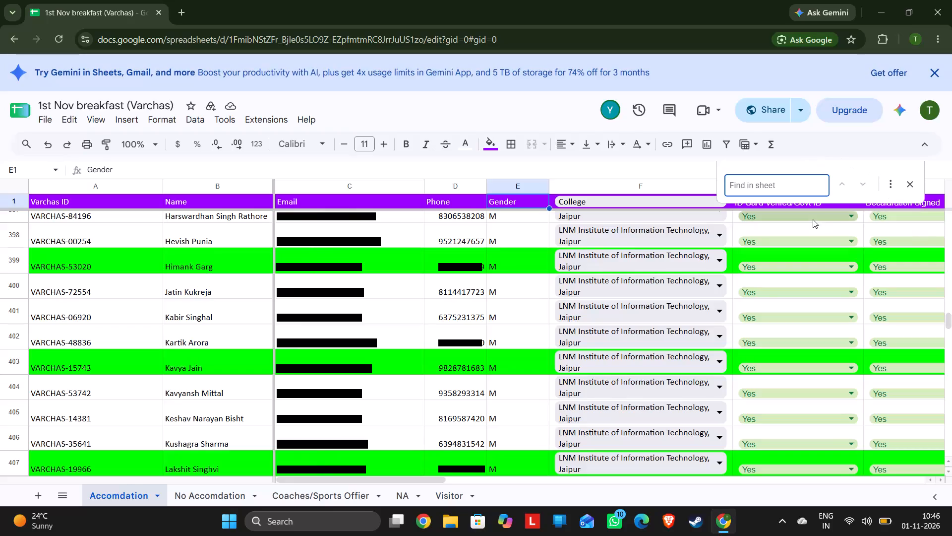
# Find the Thapar Institute of Engineering and Technology participant in row 651 by ID and fill the whole row bright green.
pyautogui.click(802, 187)
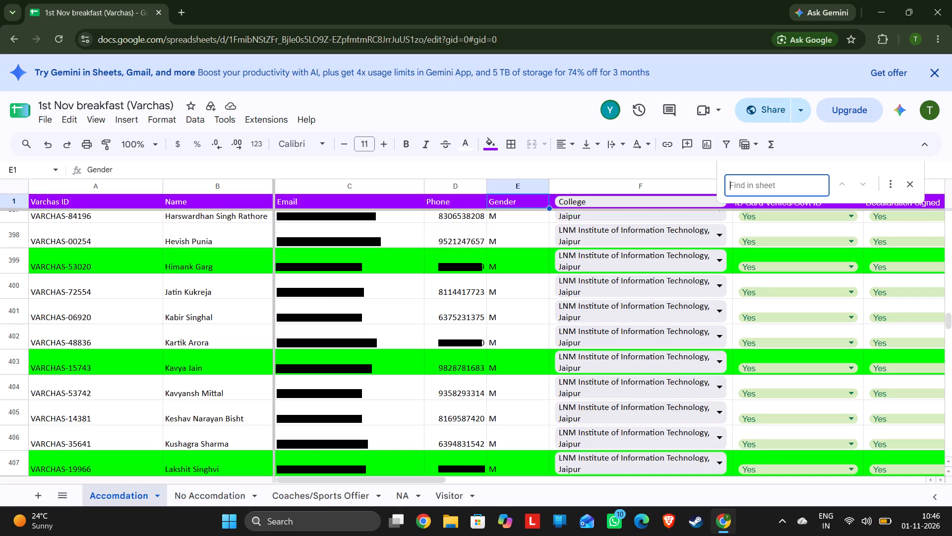
pyautogui.press('0')
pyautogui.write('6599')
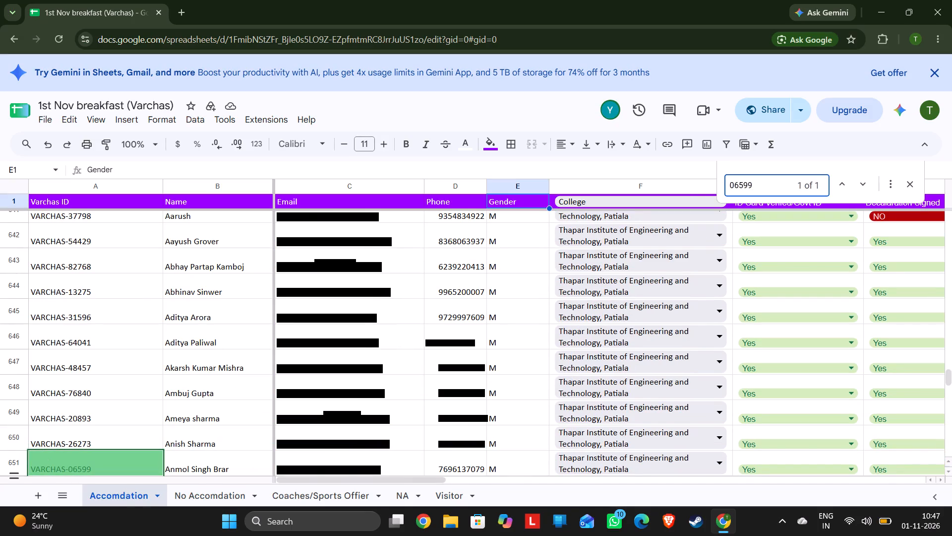
pyautogui.click(13, 461)
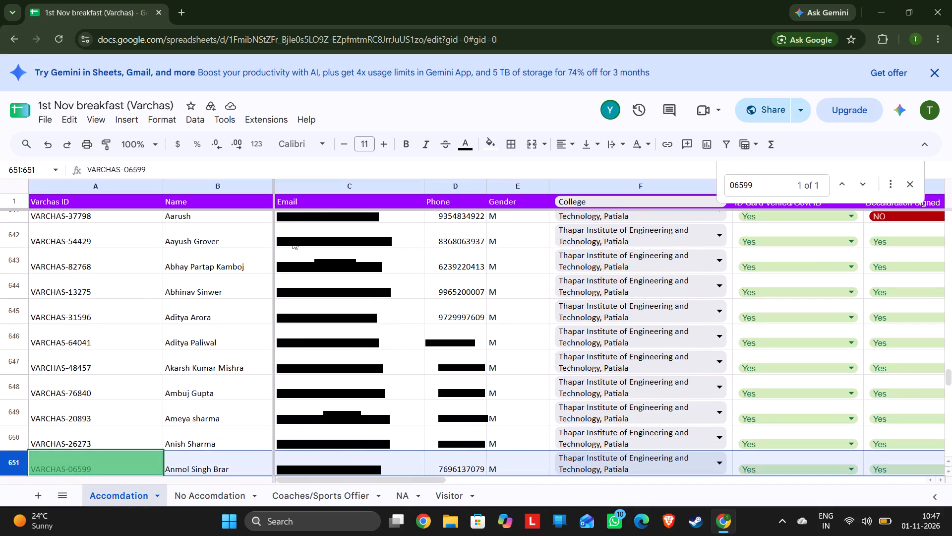
pyautogui.click(491, 139)
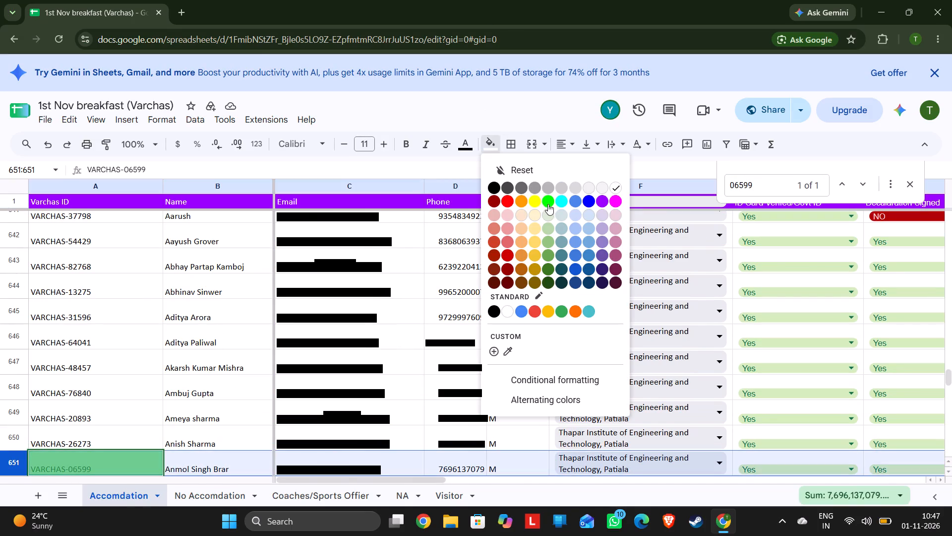
pyautogui.click(548, 204)
# Find the Thapar Institute of Engineering and Technology participant in row 646 by ID and fill the whole row bright green.
pyautogui.doubleClick(755, 191)
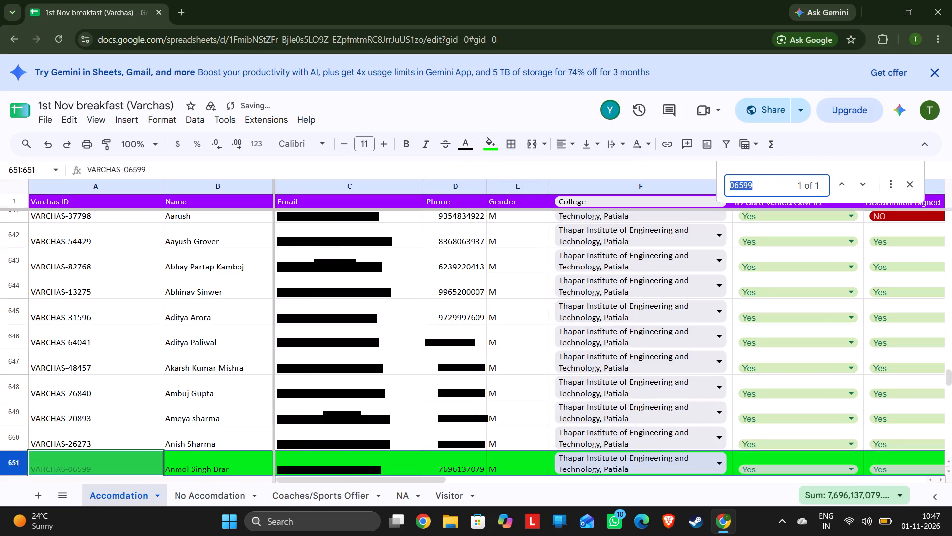
pyautogui.press('BackSpace')
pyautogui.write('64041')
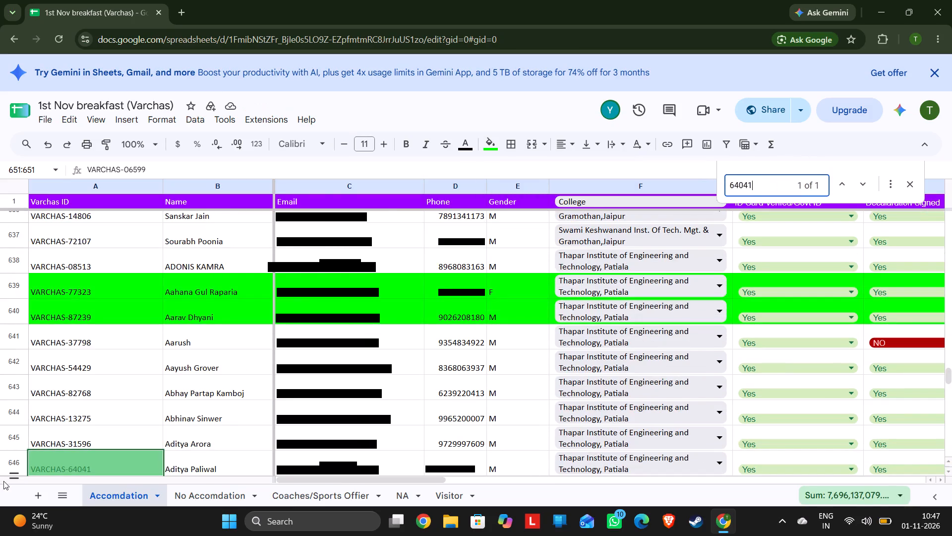
pyautogui.click(13, 461)
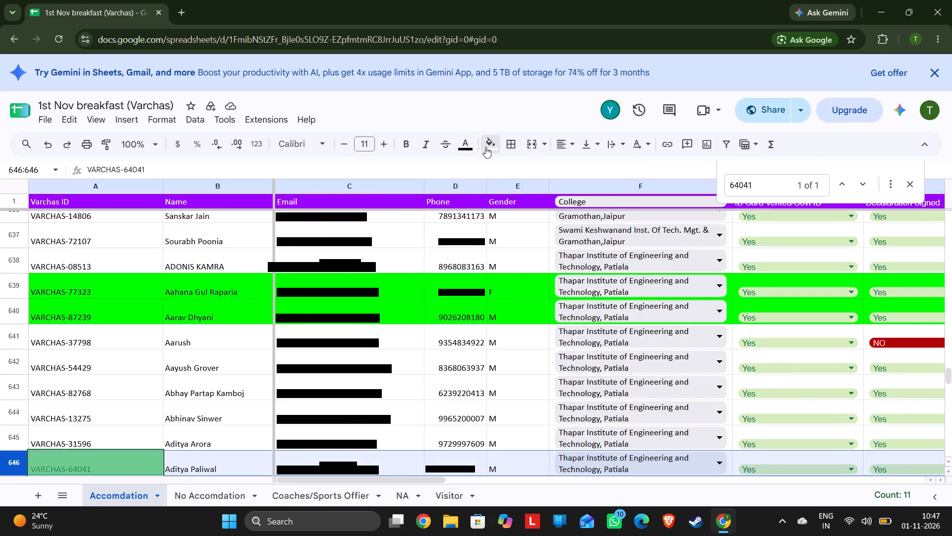
pyautogui.click(485, 147)
pyautogui.click(546, 201)
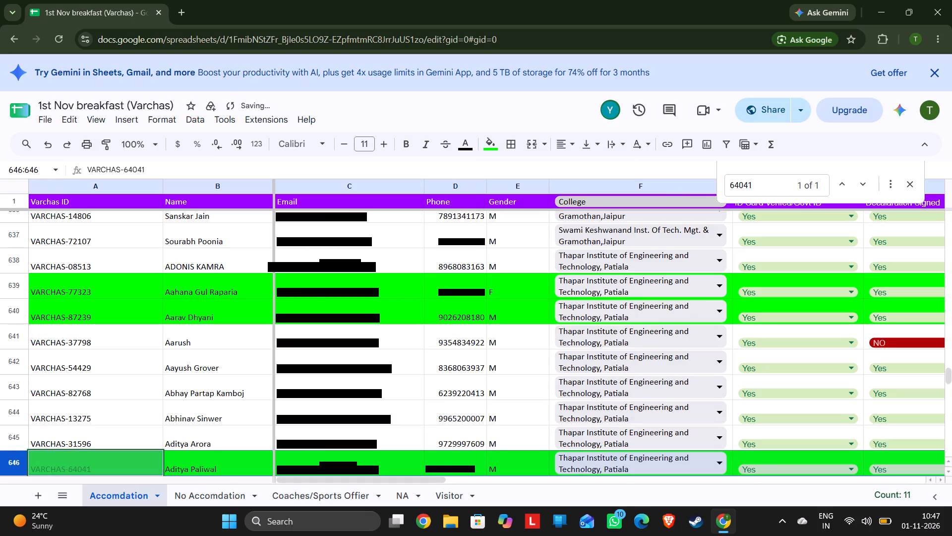
# Find the Thapar Institute of Engineering and Technology participant in row 694 by ID and fill the whole row bright green.
pyautogui.doubleClick(752, 188)
pyautogui.press('BackSpace')
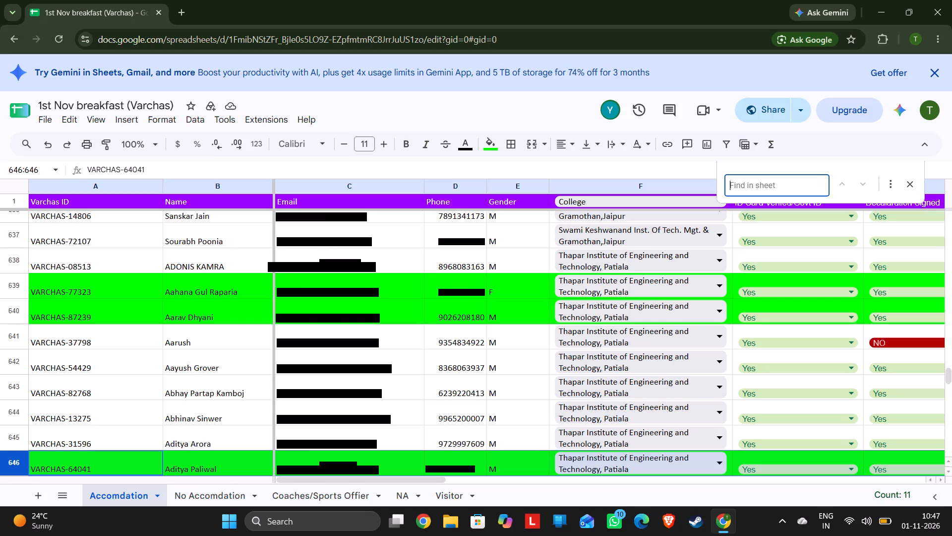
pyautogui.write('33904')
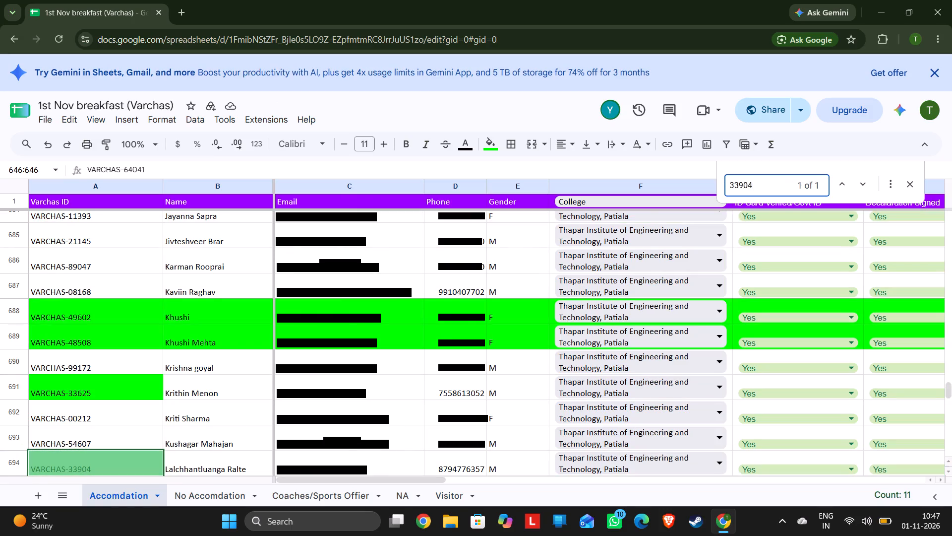
pyautogui.click(8, 465)
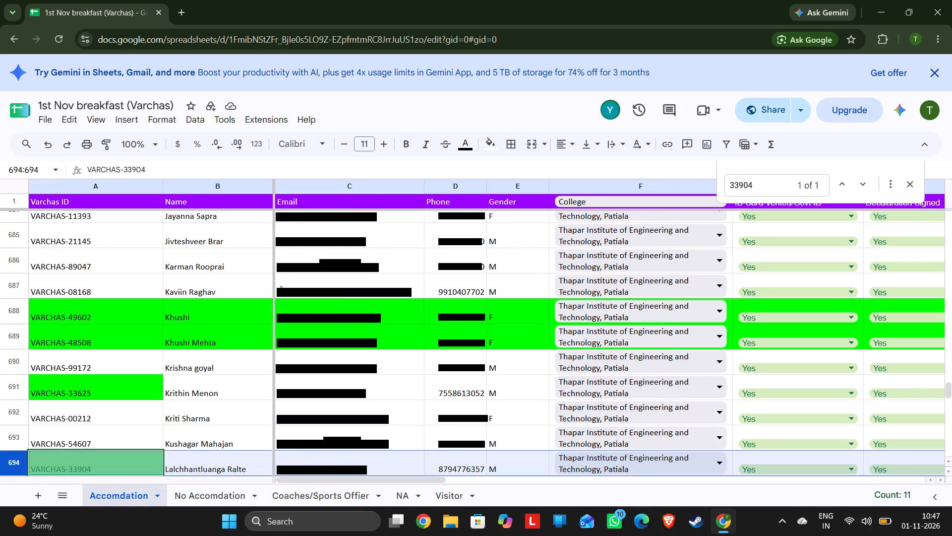
pyautogui.click(494, 145)
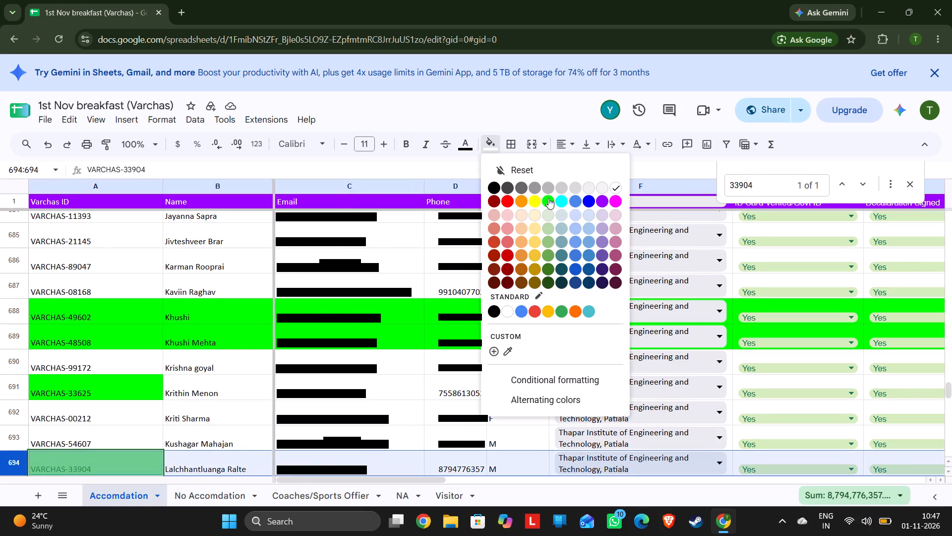
pyautogui.click(550, 201)
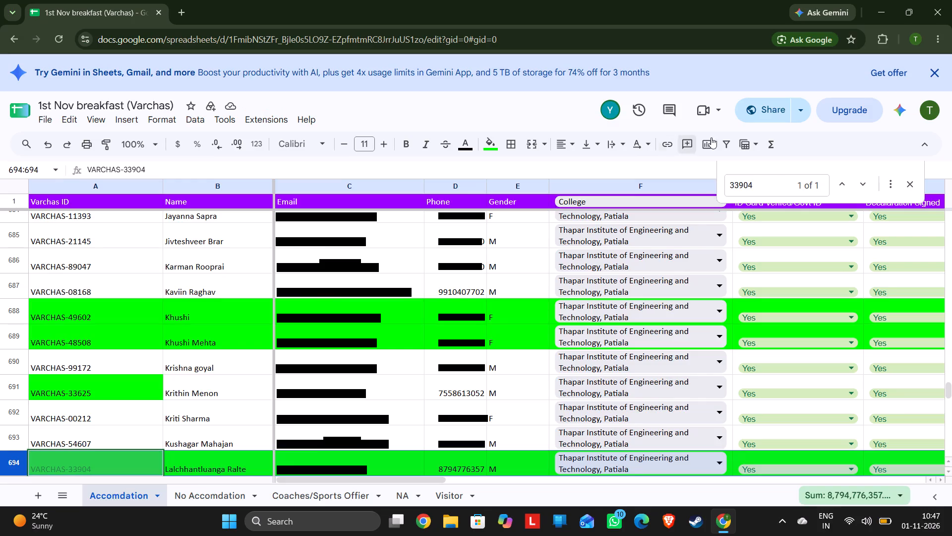
# Find the Thapar Institute of Engineering and Technology participant in row 671 by ID and fill the whole row bright green.
pyautogui.doubleClick(764, 183)
pyautogui.press('BackSpace')
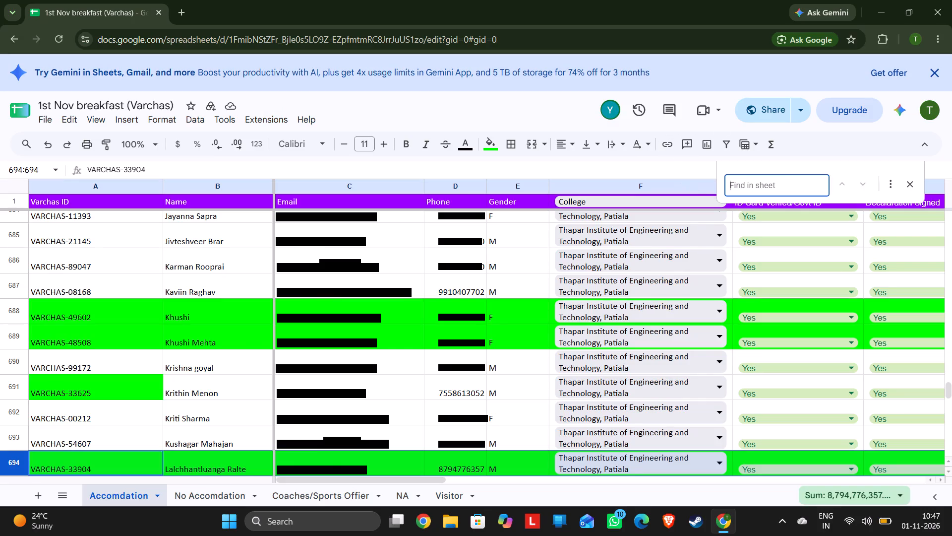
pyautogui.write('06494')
pyautogui.click(13, 224)
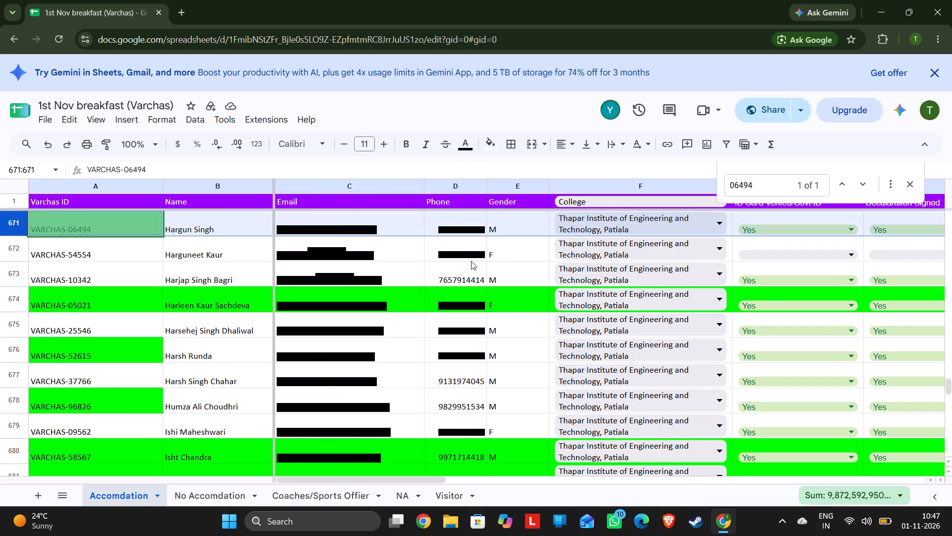
pyautogui.scroll(3, 471, 261)
pyautogui.scroll(-1, 471, 261)
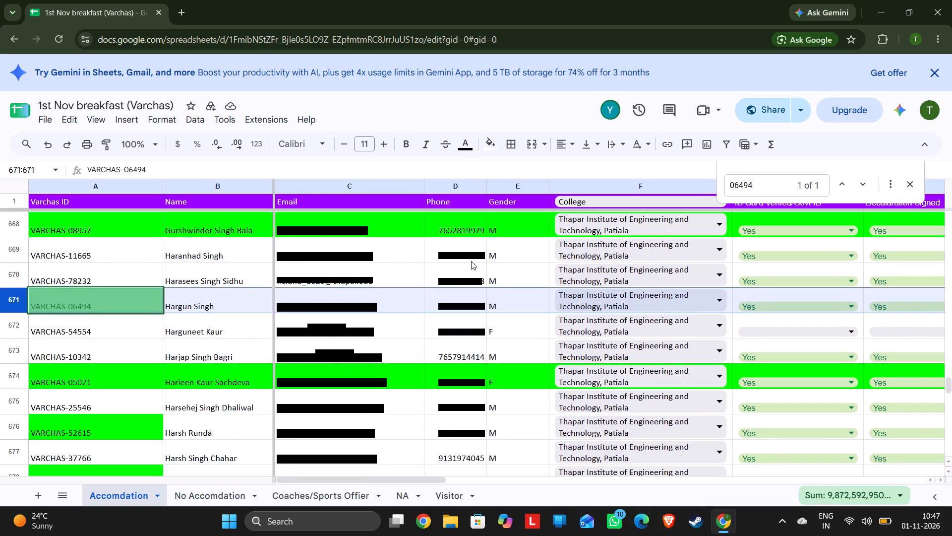
pyautogui.click(483, 148)
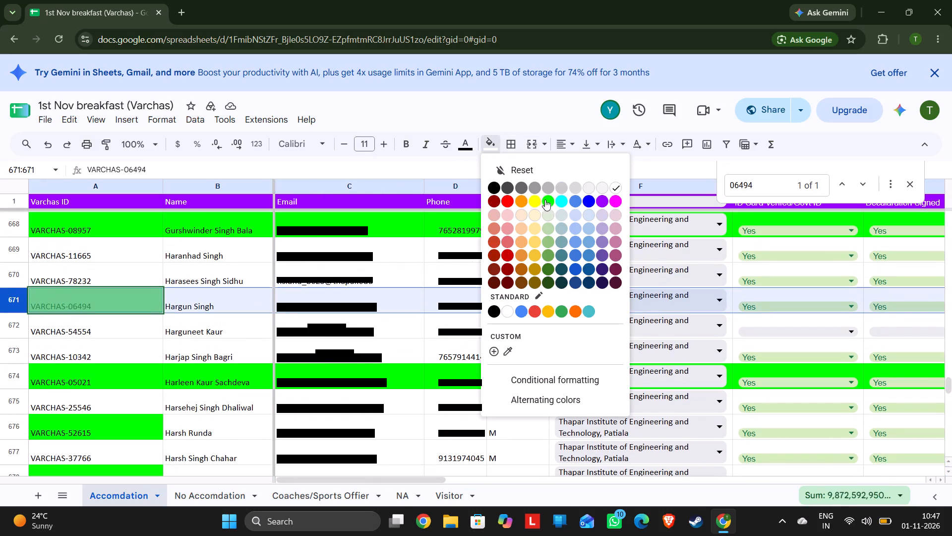
pyautogui.click(551, 199)
# Find the Thapar Institute of Engineering and Technology participant in row 685 by partial ID and fill the whole row bright green.
pyautogui.doubleClick(778, 186)
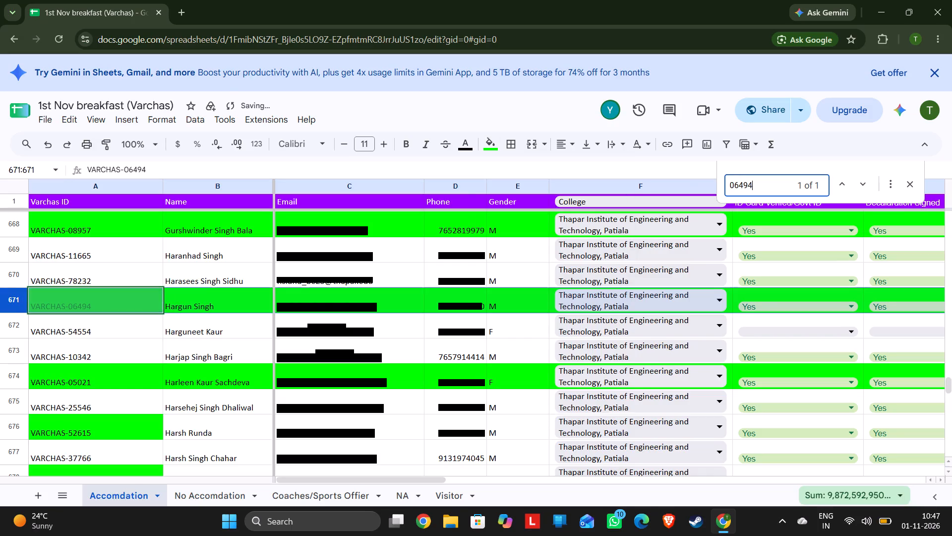
pyautogui.press('BackSpace')
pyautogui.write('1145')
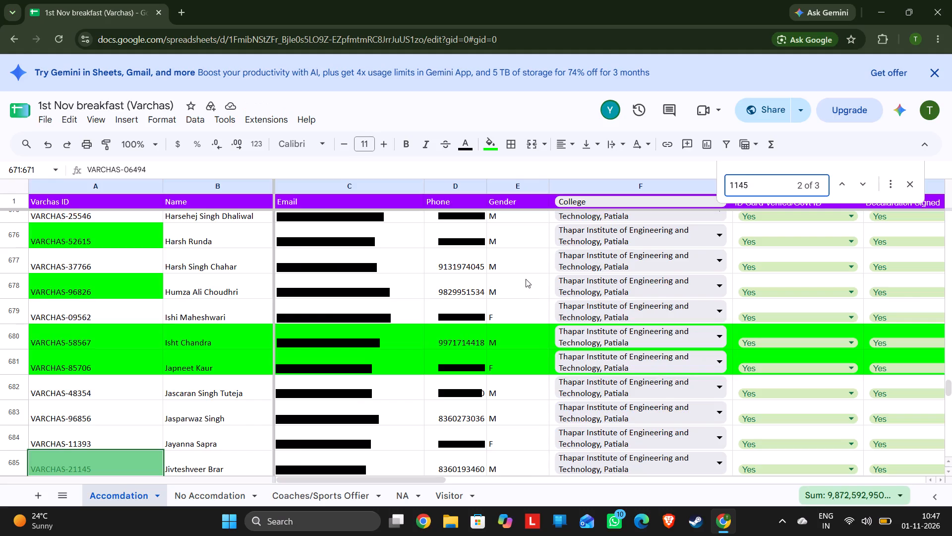
pyautogui.click(10, 457)
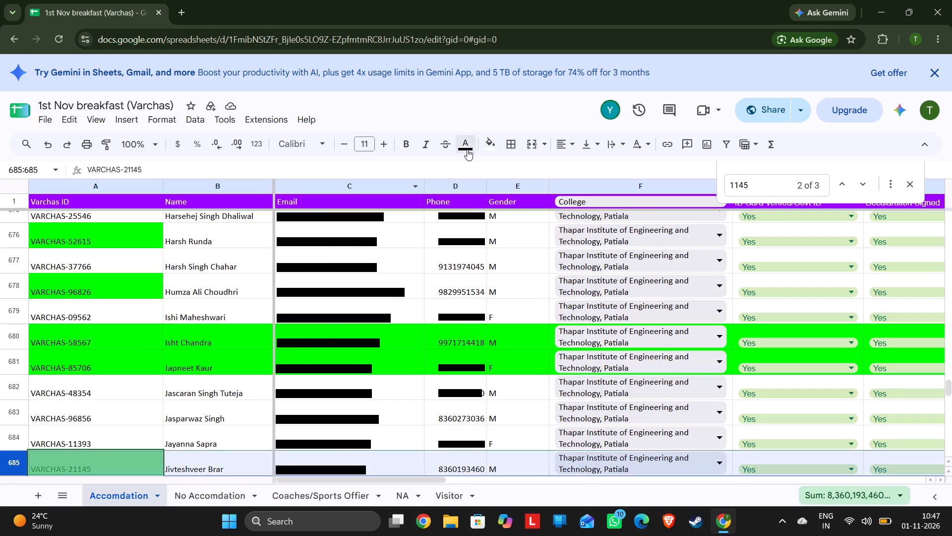
pyautogui.click(489, 138)
pyautogui.click(547, 200)
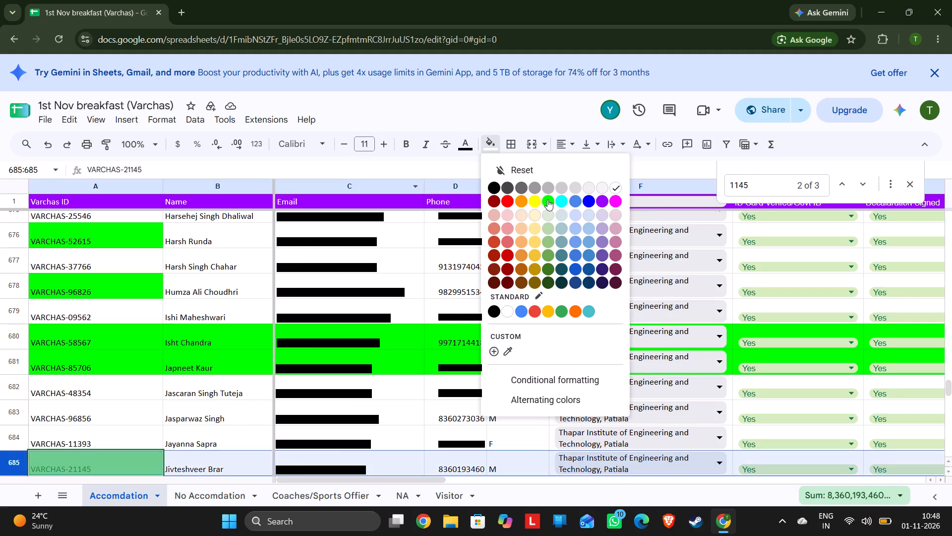
# Clear the previous participant ID from the sheet search to look up another participant.
pyautogui.doubleClick(759, 183)
pyautogui.press('BackSpace')
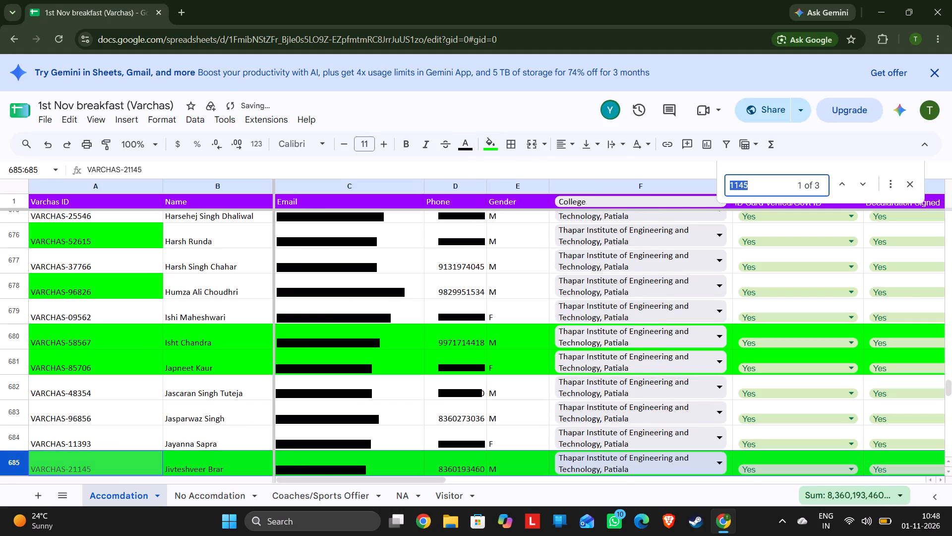
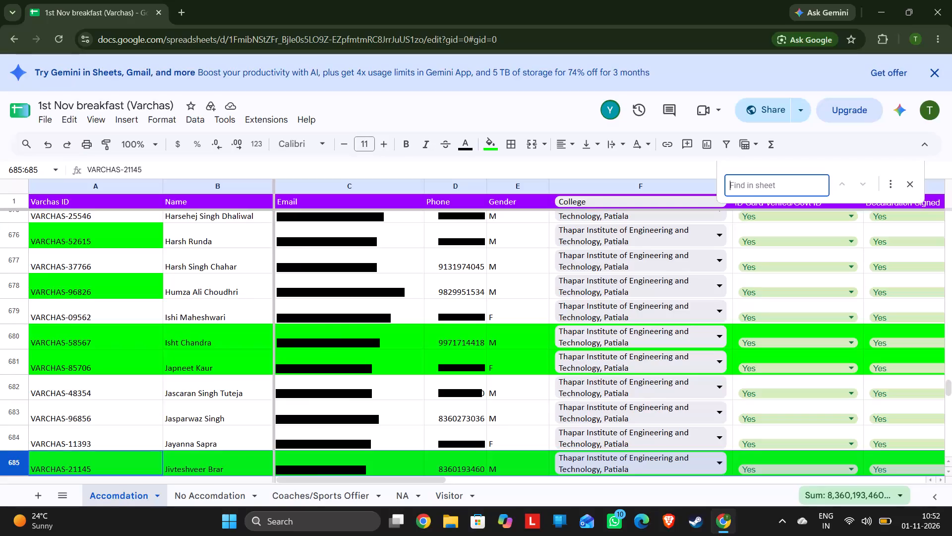
# Find the Engineering College Bikaner (ECB) participant in row 144 by ID and fill the whole row bright green.
pyautogui.click(764, 190)
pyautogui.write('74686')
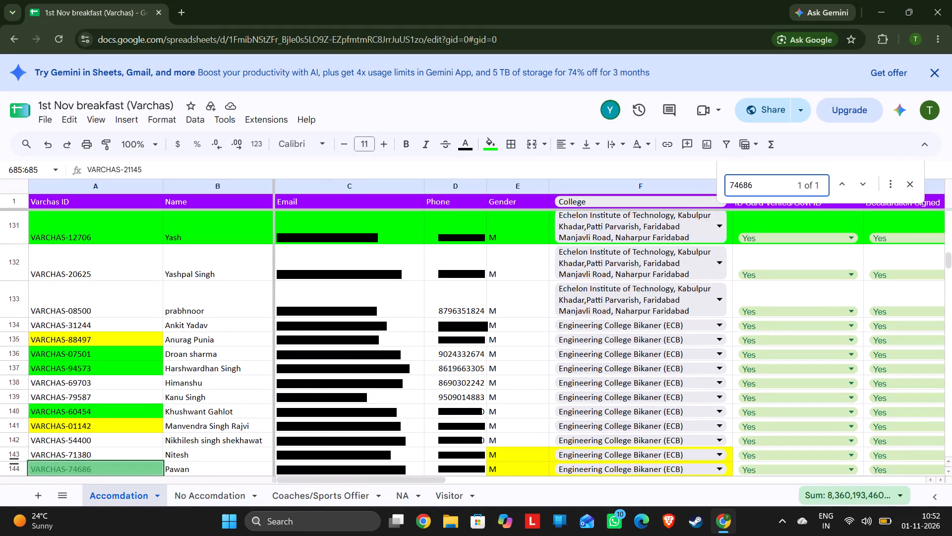
pyautogui.click(16, 469)
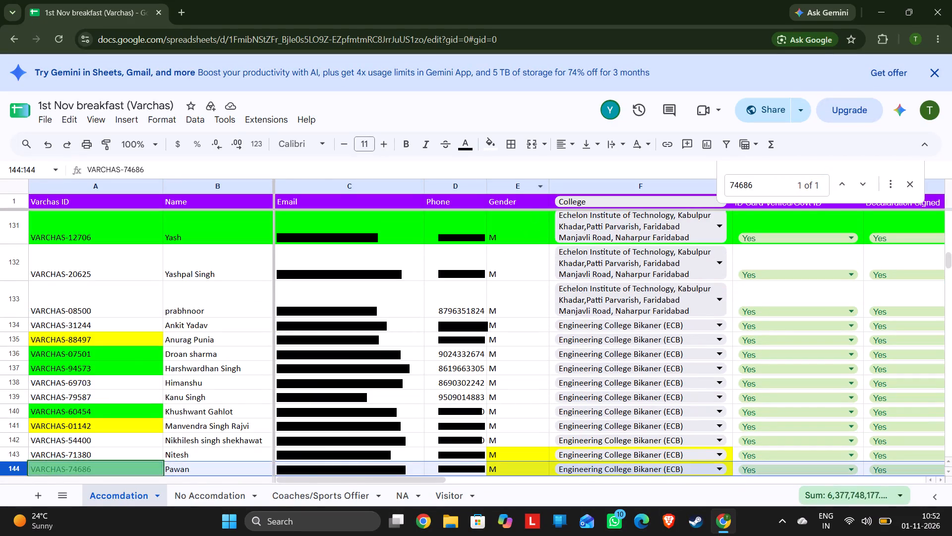
pyautogui.click(490, 150)
pyautogui.click(547, 202)
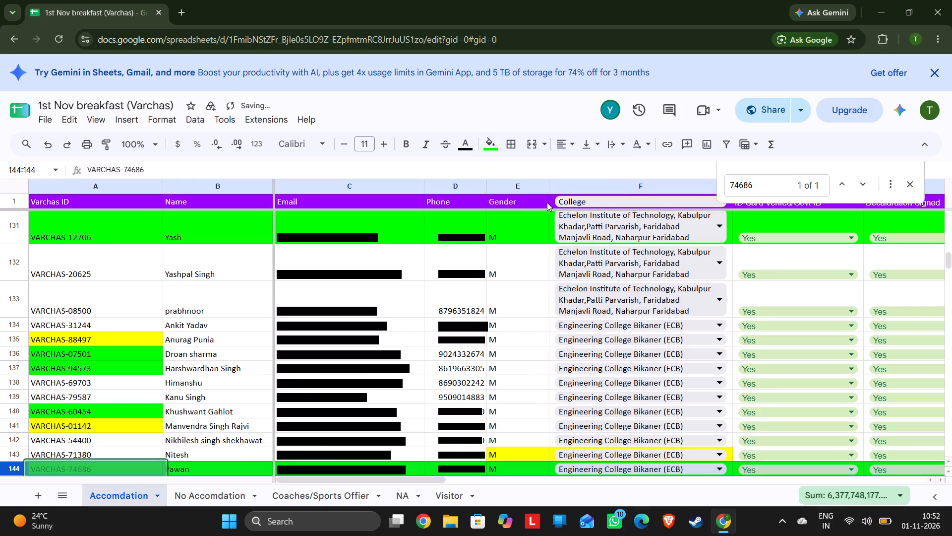
# Find the Engineering College Bikaner (ECB) participant in row 146 by ID and fill the whole row bright green.
pyautogui.doubleClick(760, 190)
pyautogui.press('BackSpace')
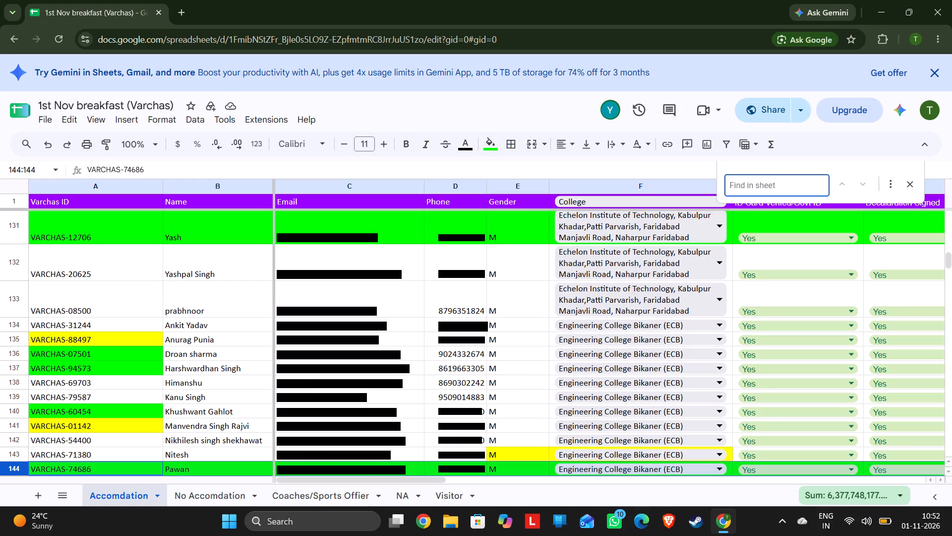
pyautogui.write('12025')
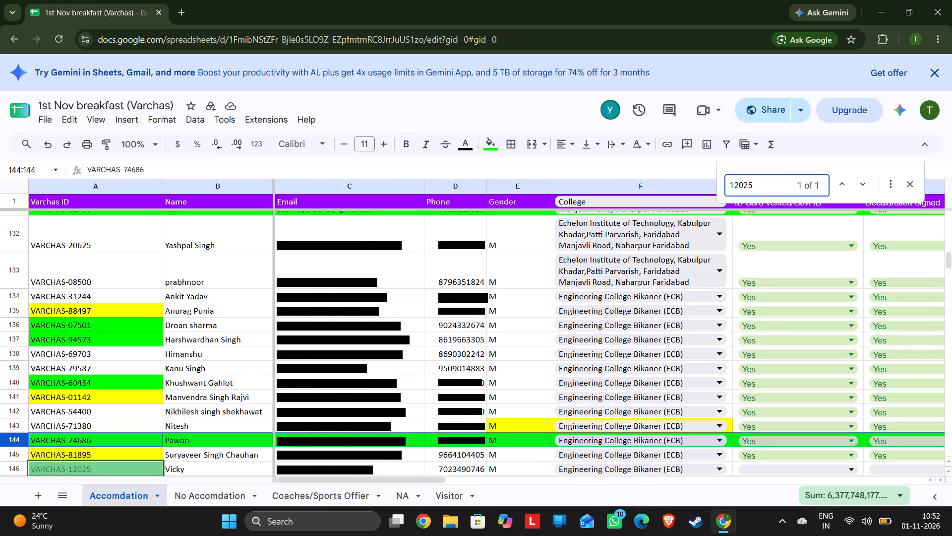
pyautogui.click(19, 470)
pyautogui.click(489, 144)
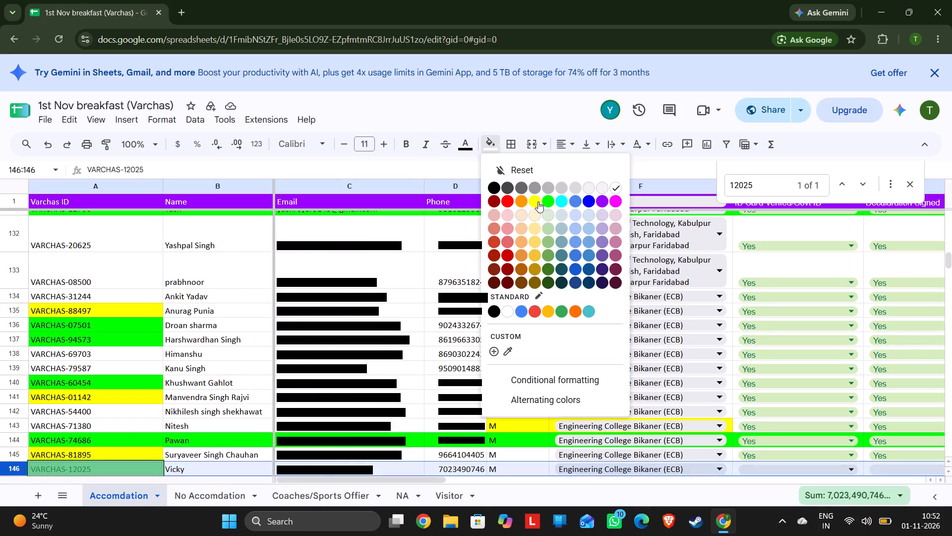
pyautogui.click(552, 199)
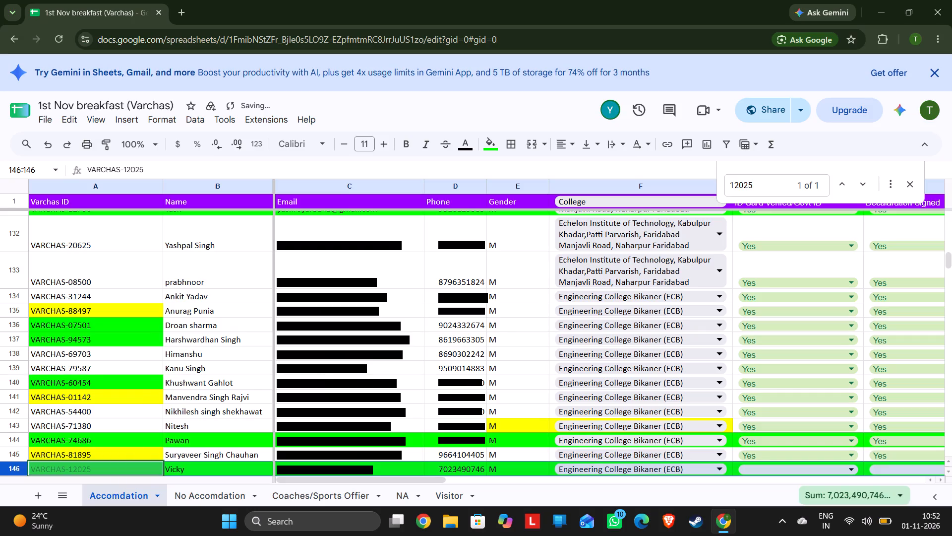
# Find the Engineering College Bikaner (ECB) participant in row 134 by ID and fill the whole row bright green.
pyautogui.doubleClick(765, 184)
pyautogui.press('BackSpace')
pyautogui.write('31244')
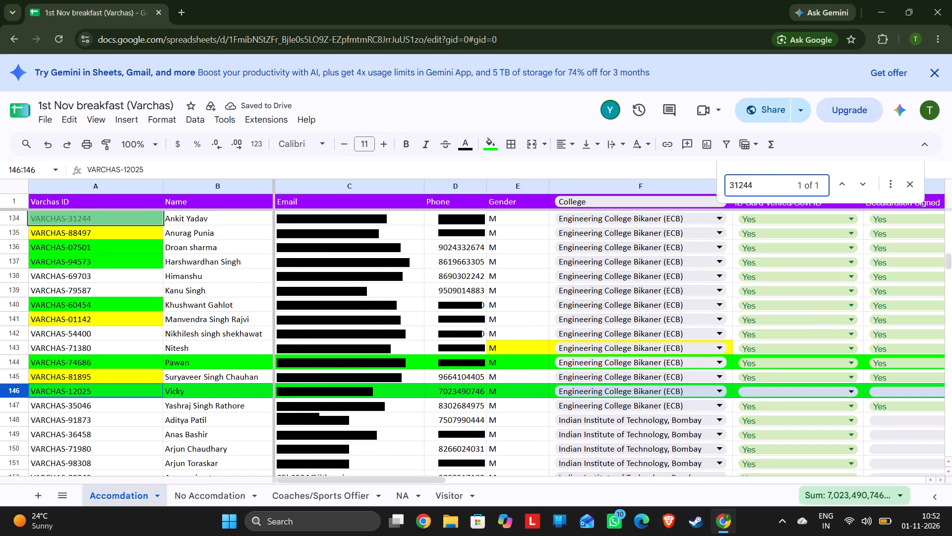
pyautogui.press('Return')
pyautogui.click(12, 218)
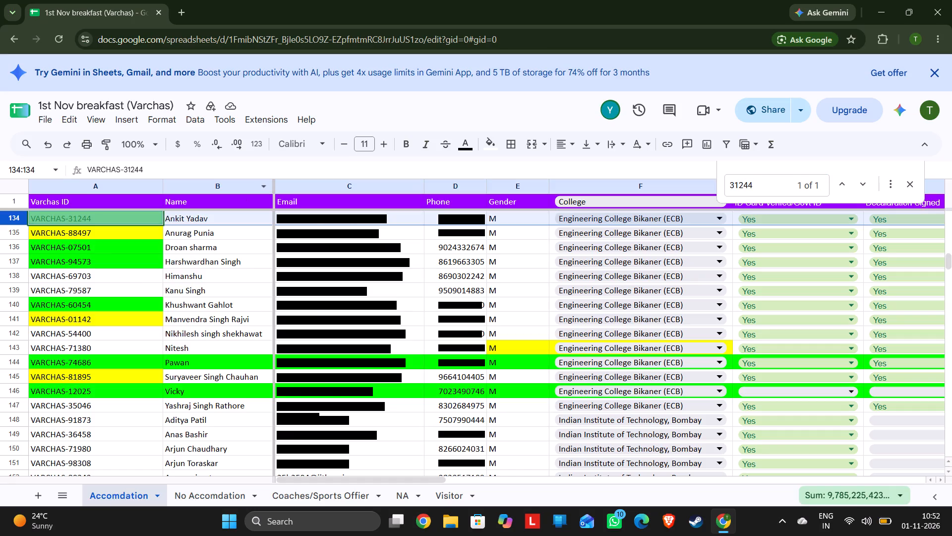
pyautogui.click(485, 144)
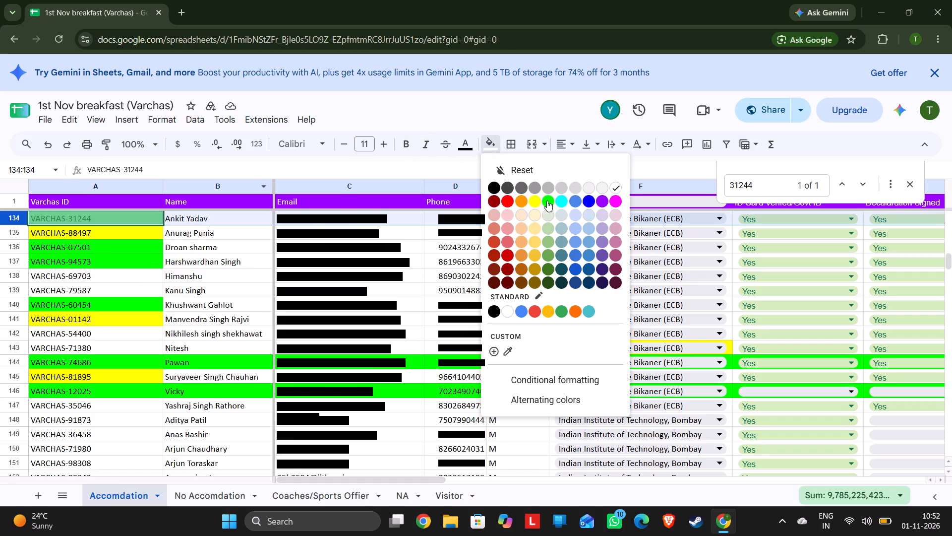
pyautogui.click(547, 201)
# Find the Engineering College Bikaner (ECB) participant in row 145 by ID and fill the whole row bright green.
pyautogui.doubleClick(762, 191)
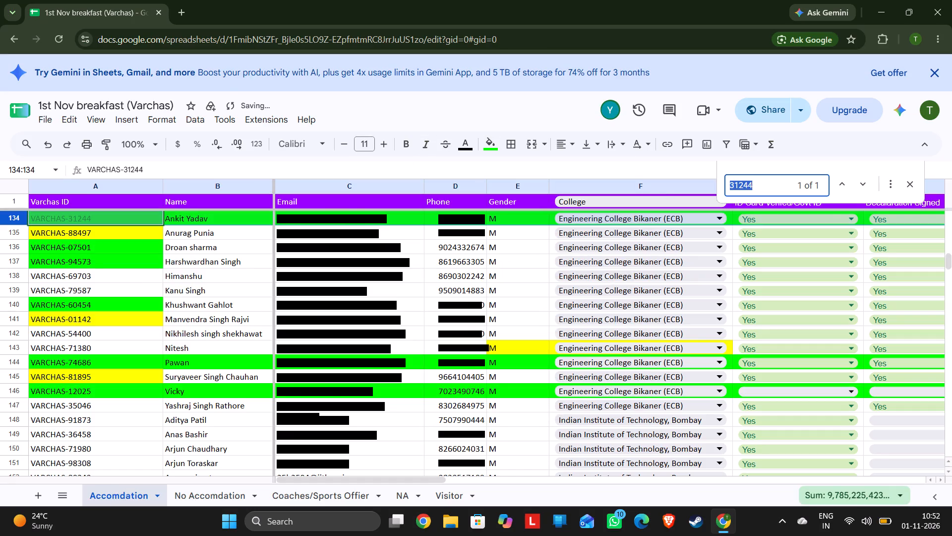
pyautogui.press('BackSpace')
pyautogui.press('8')
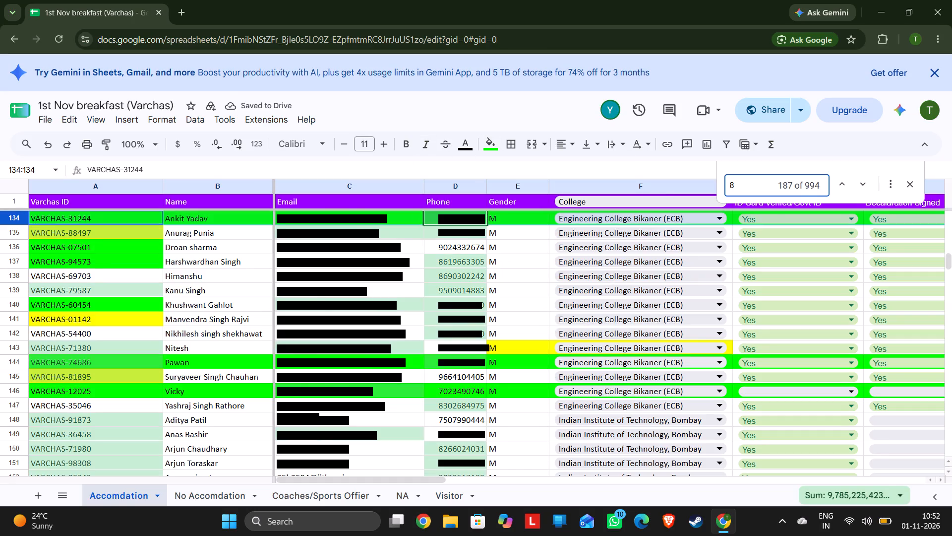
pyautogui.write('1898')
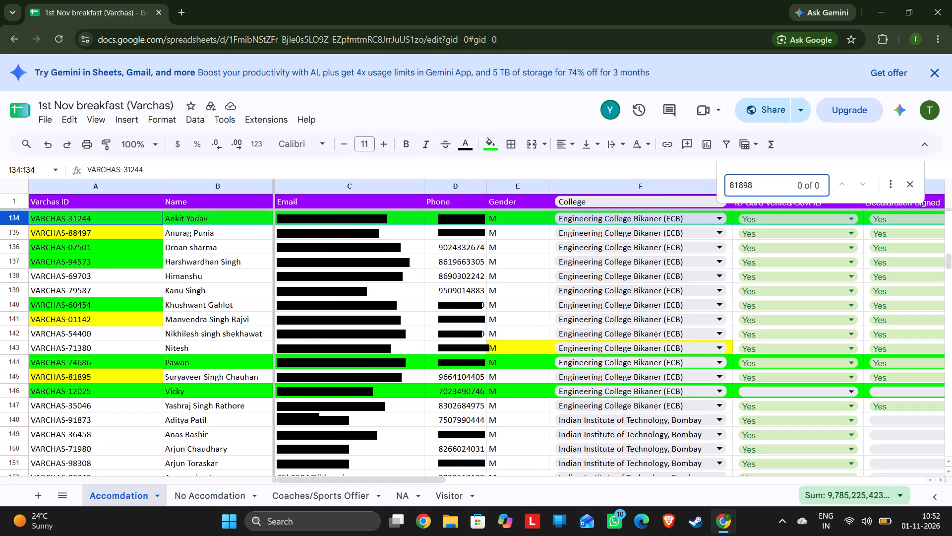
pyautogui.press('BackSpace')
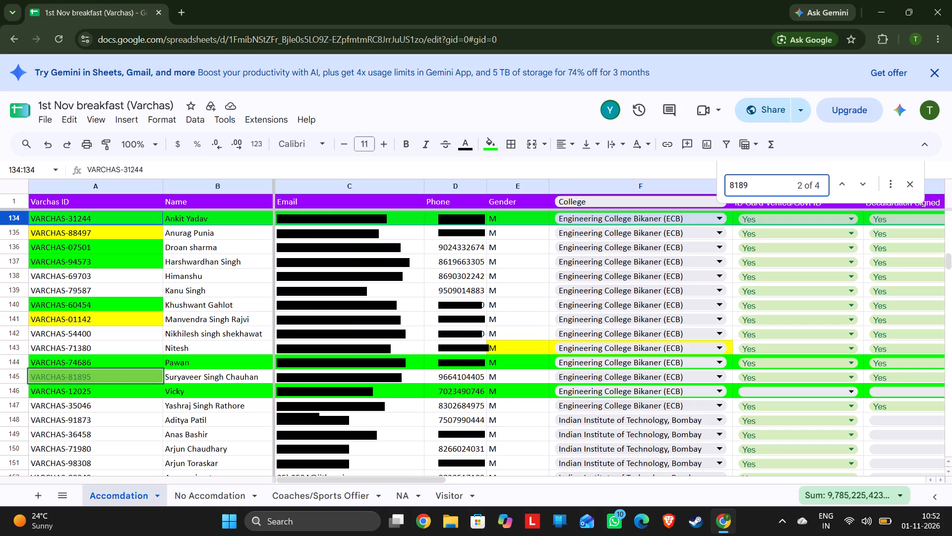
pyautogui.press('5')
pyautogui.click(17, 377)
pyautogui.click(496, 145)
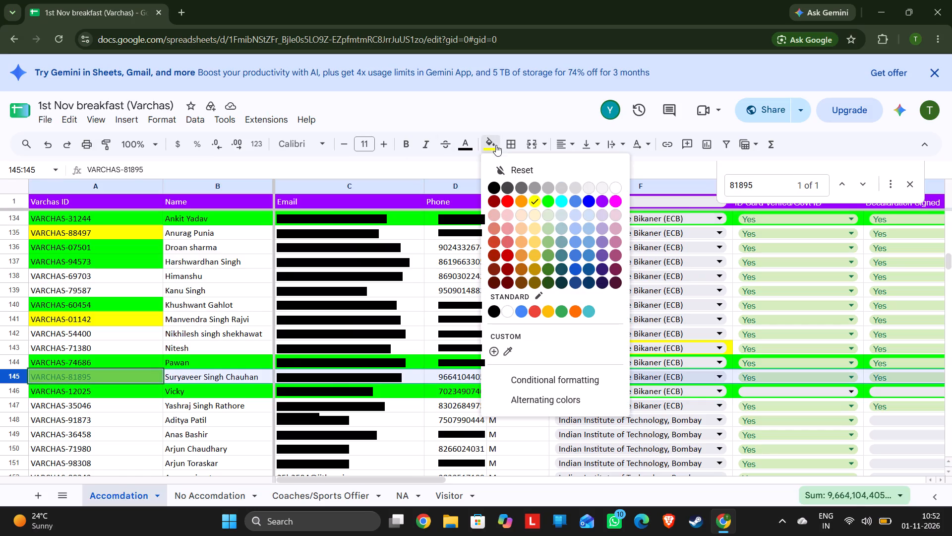
pyautogui.click(550, 204)
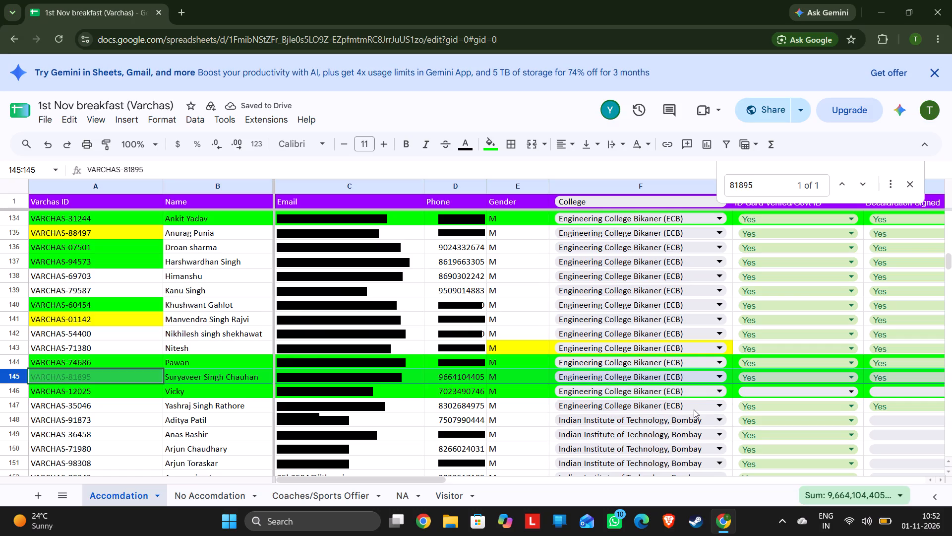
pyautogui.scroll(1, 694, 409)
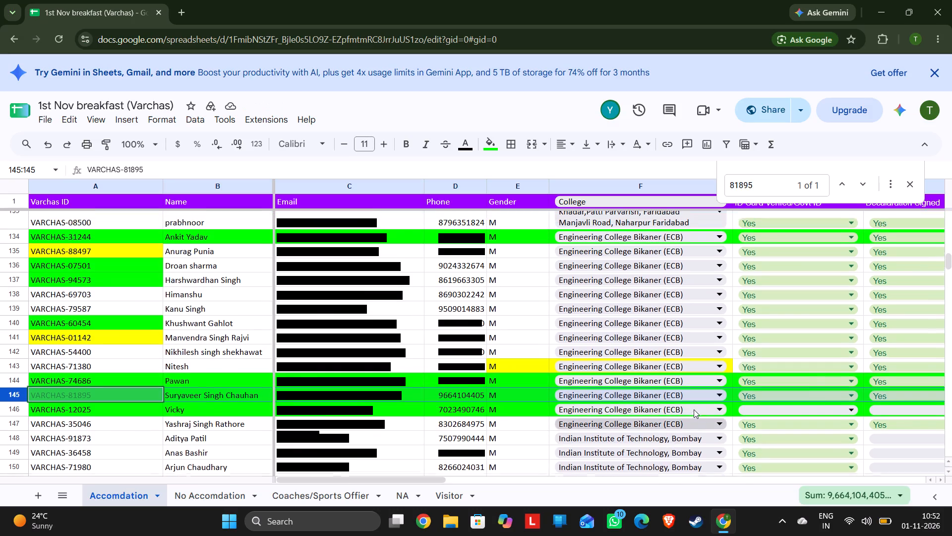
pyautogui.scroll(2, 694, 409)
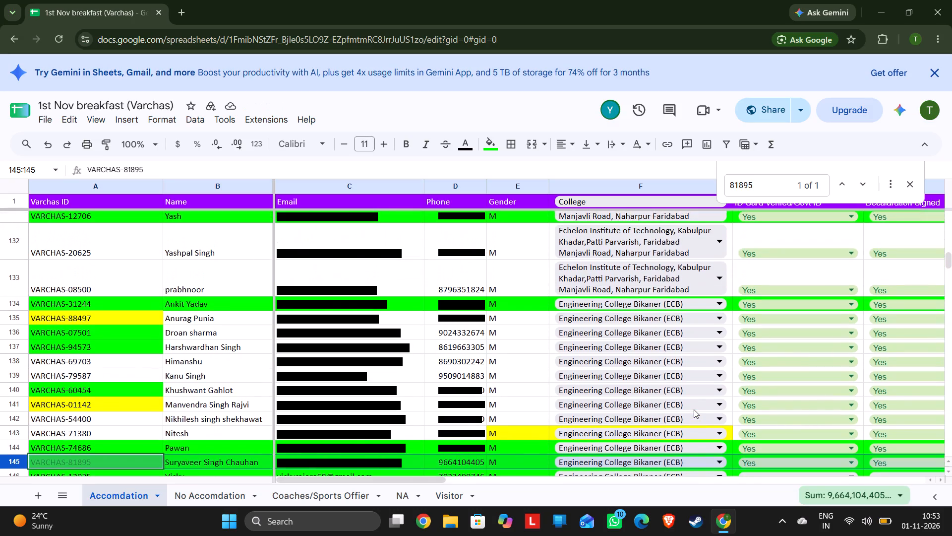